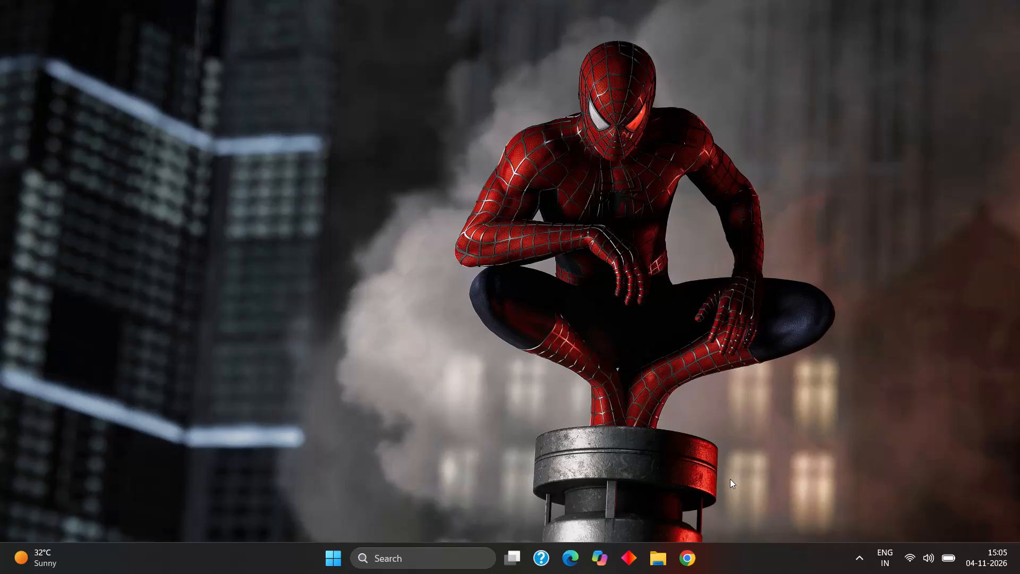
# Open Google Chrome with the Anshu profile and maximize its browser window.
pyautogui.click(686, 548)
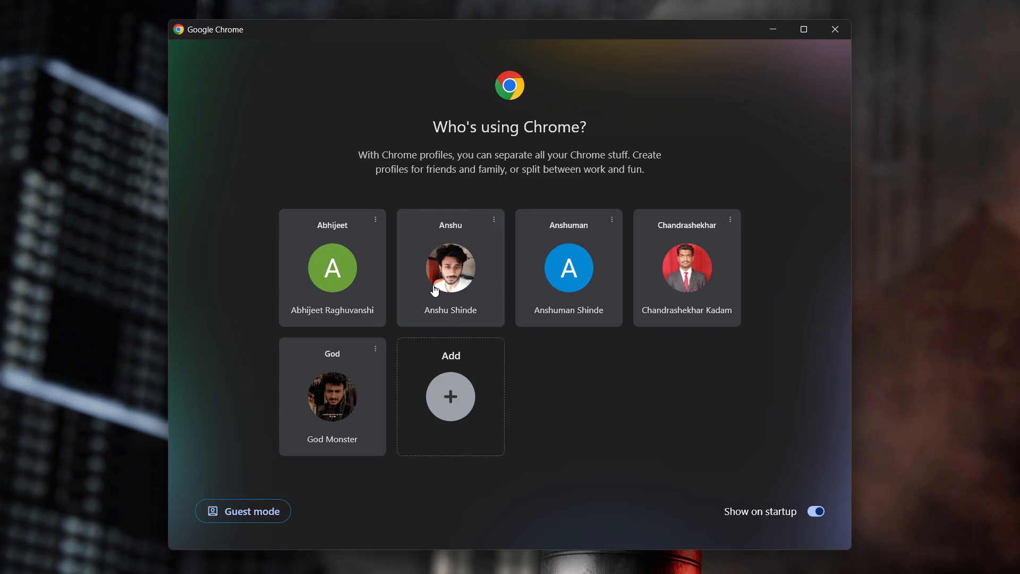
pyautogui.click(433, 285)
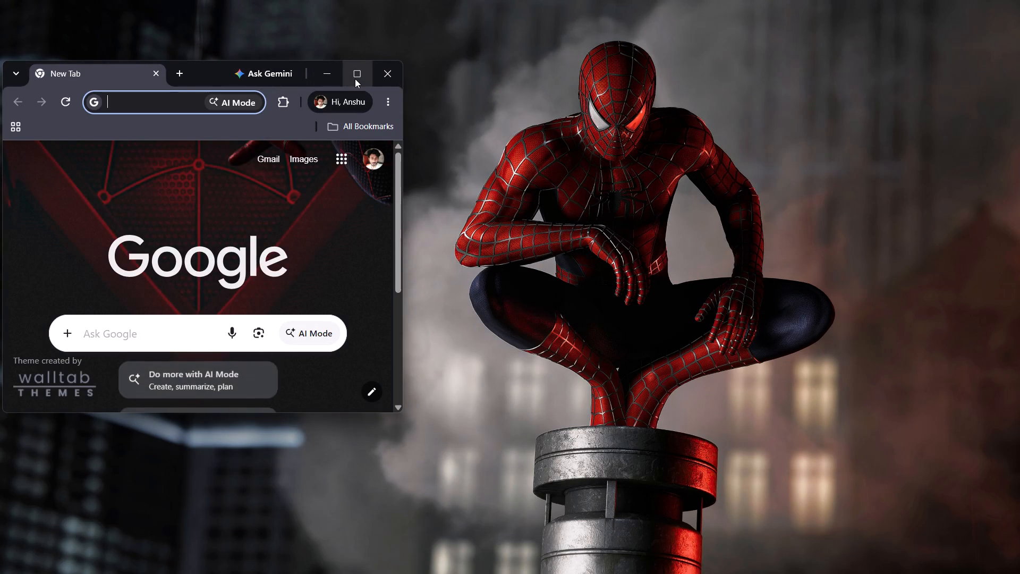
pyautogui.doubleClick(355, 79)
# Activate the Google search box on the new tab page.
pyautogui.click(389, 270)
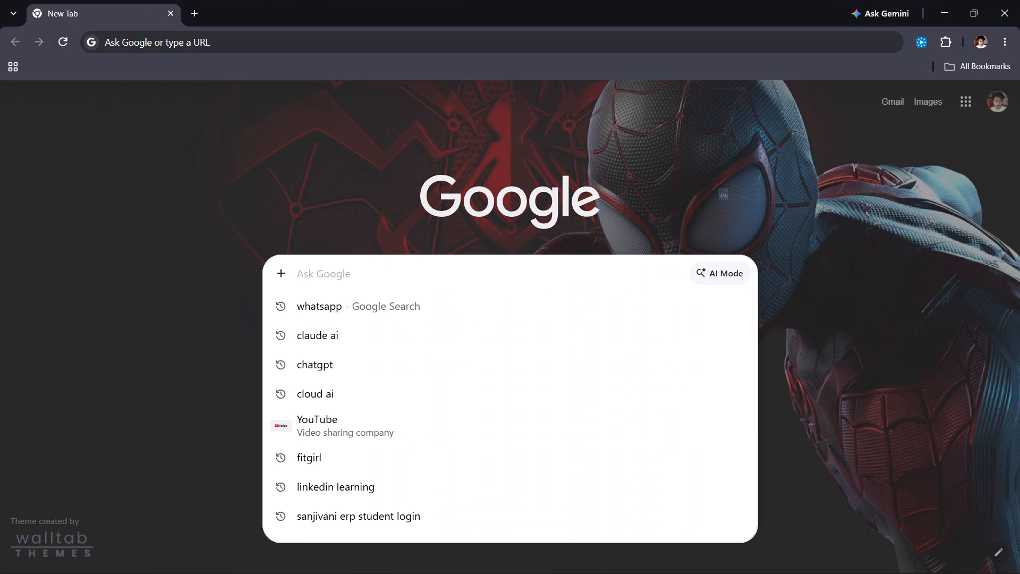
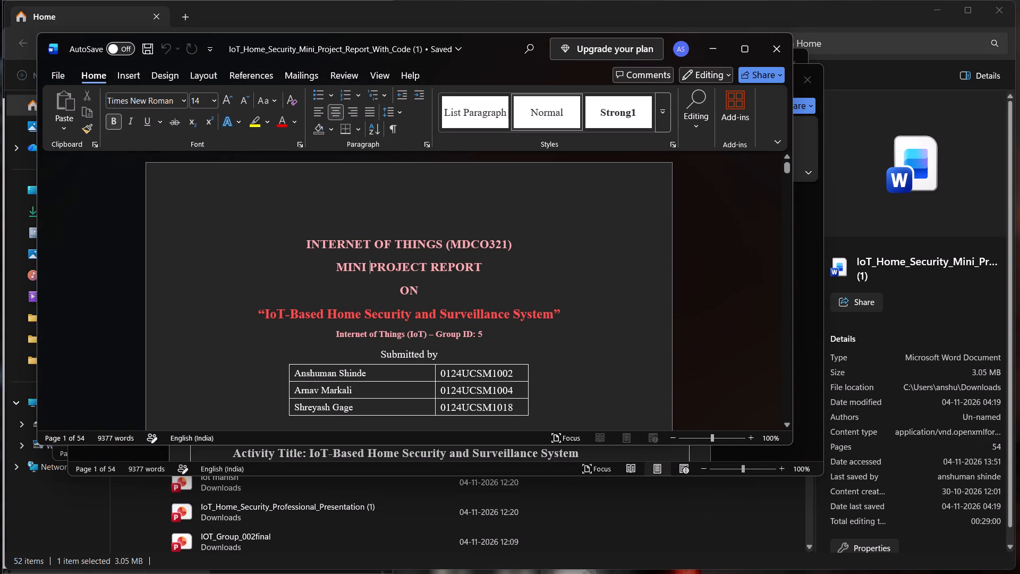
# Delete the word "MINI" from the "MINI PROJECT REPORT" title line on the report's cover page.
pyautogui.press('BackSpace')
pyautogui.press('BackSpace')
pyautogui.press('BackSpace')
pyautogui.press('BackSpace')
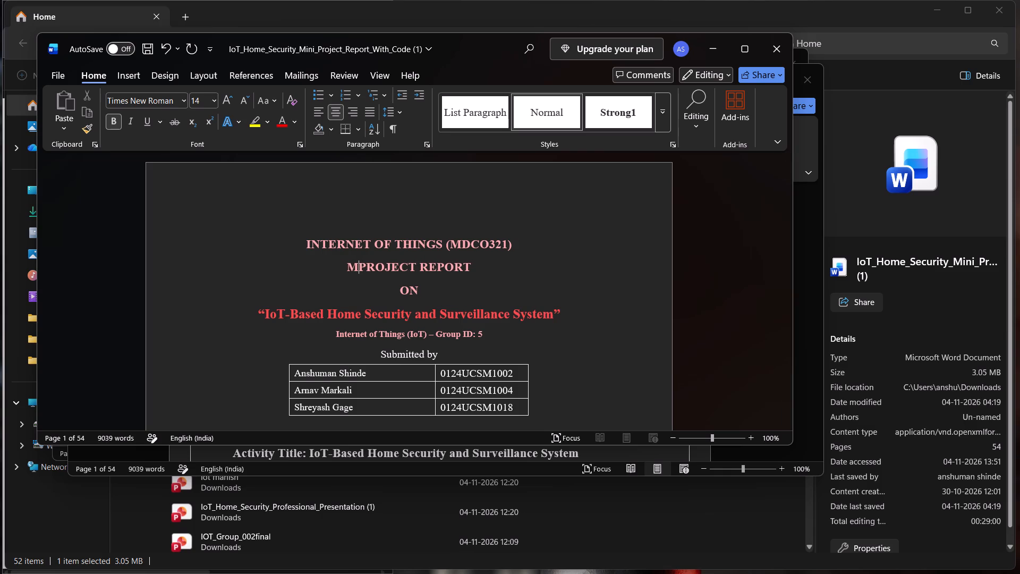
pyautogui.press('BackSpace')
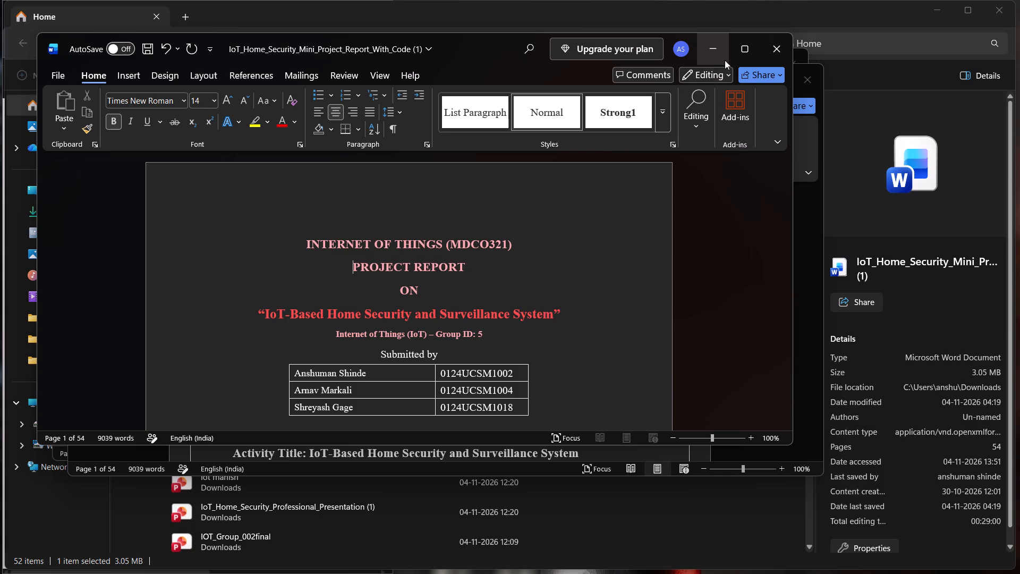
# Look through the report's cover page and the certificate page that follows, checking their text and layout.
pyautogui.scroll(-2, 517, 317)
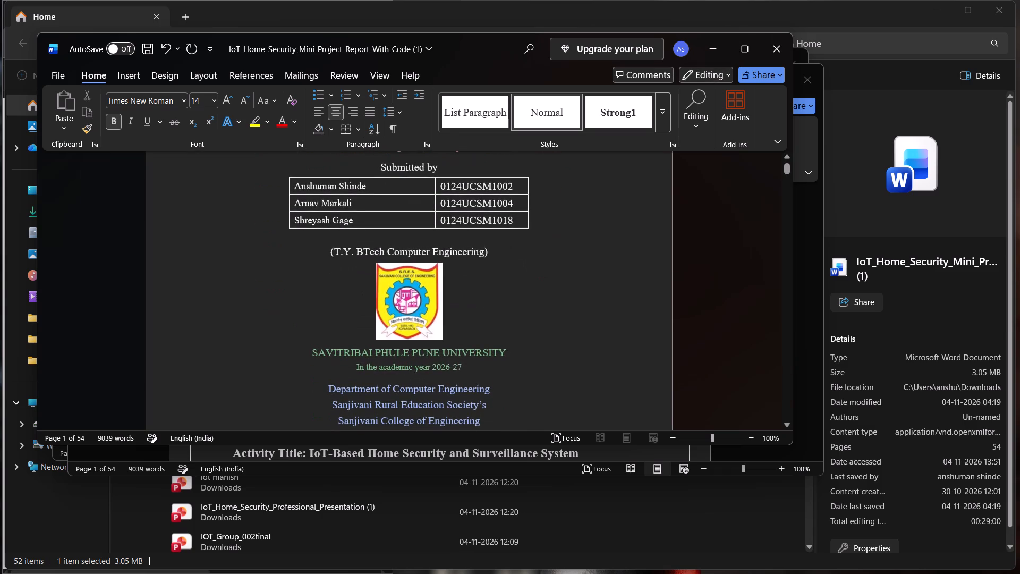
pyautogui.scroll(-6, 517, 317)
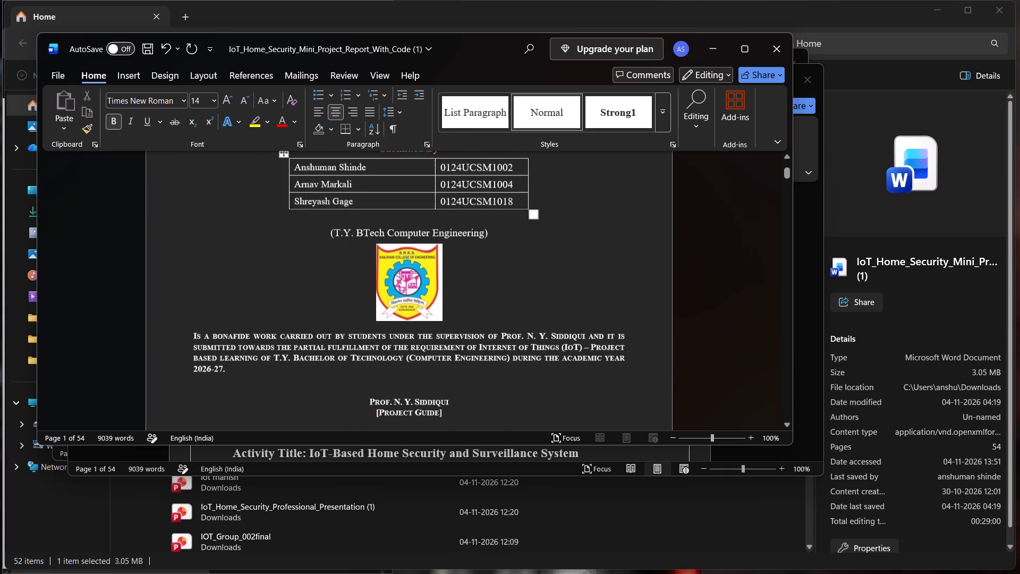
pyautogui.scroll(-1, 517, 317)
pyautogui.scroll(2, 517, 317)
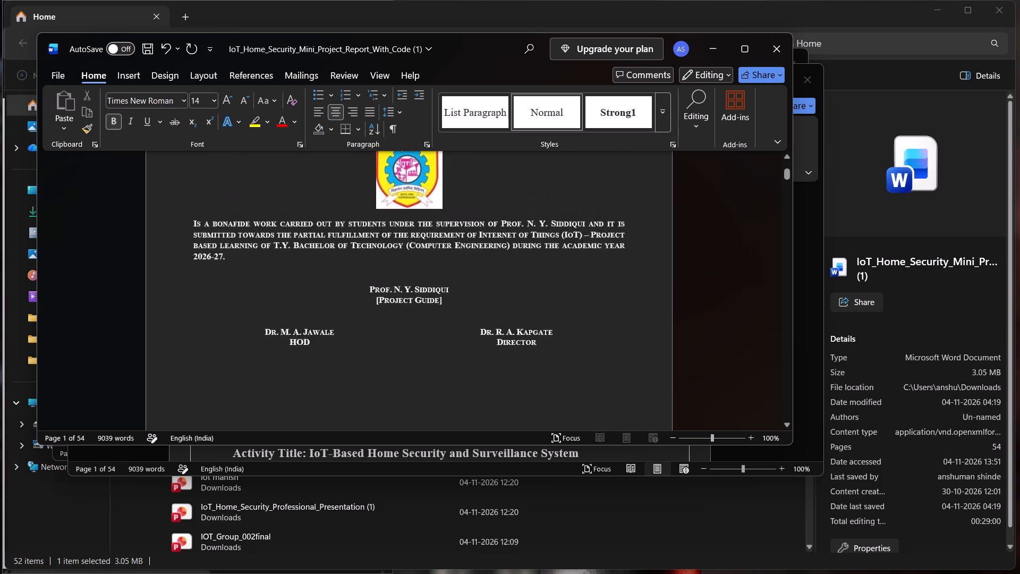
pyautogui.scroll(6, 517, 317)
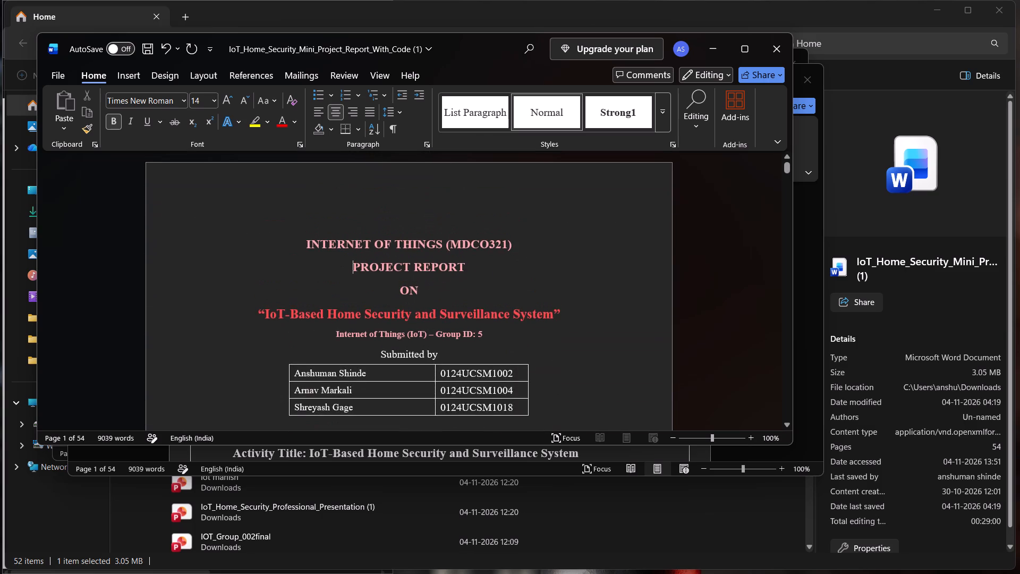
pyautogui.scroll(-2, 517, 317)
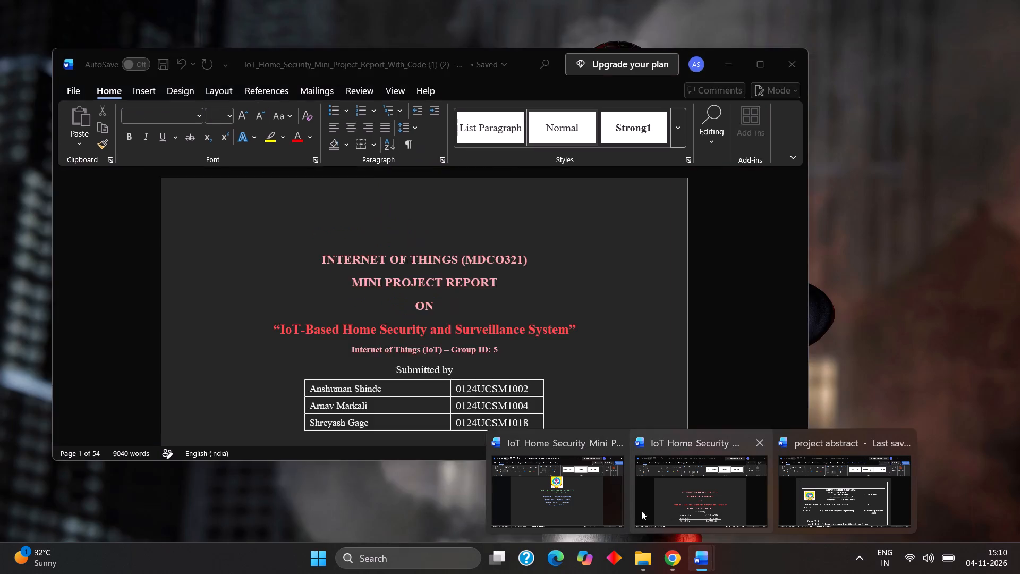
# Bring the edited IoT_Home_Security_Mini_Project_Report_With_Code (1) document to the front and maximize its window on the cover page.
pyautogui.click(609, 509)
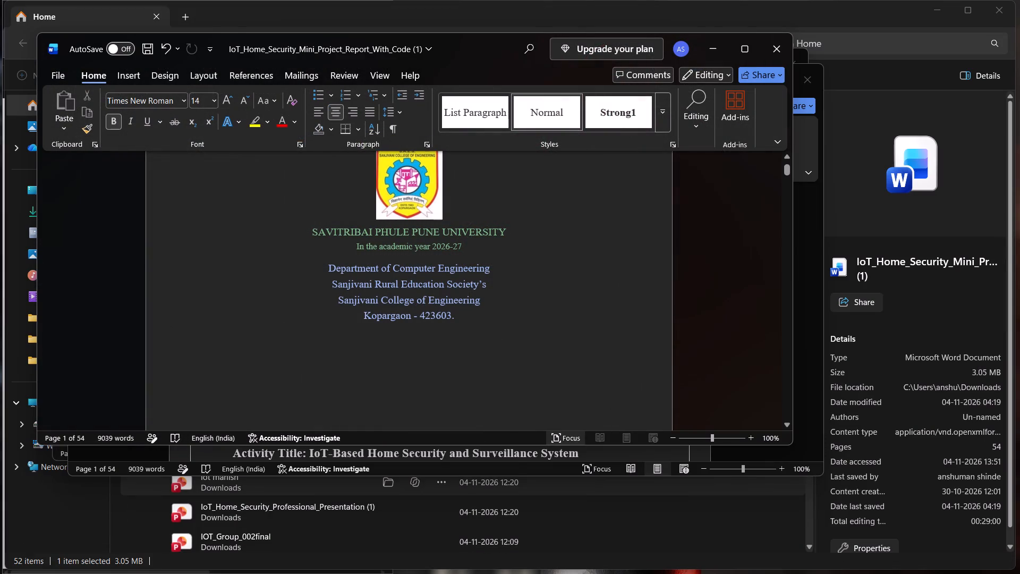
pyautogui.click(744, 55)
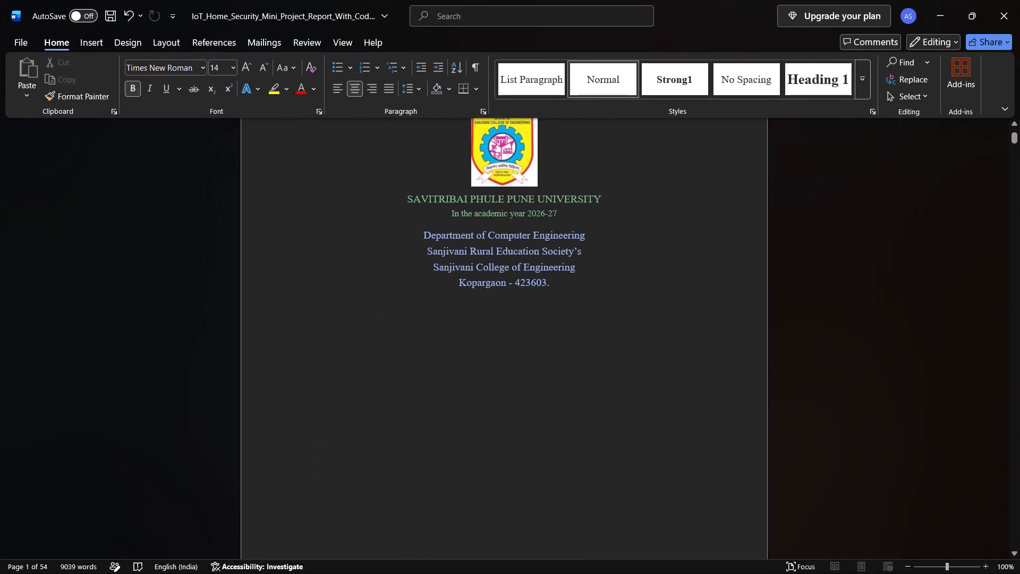
pyautogui.scroll(3, 627, 303)
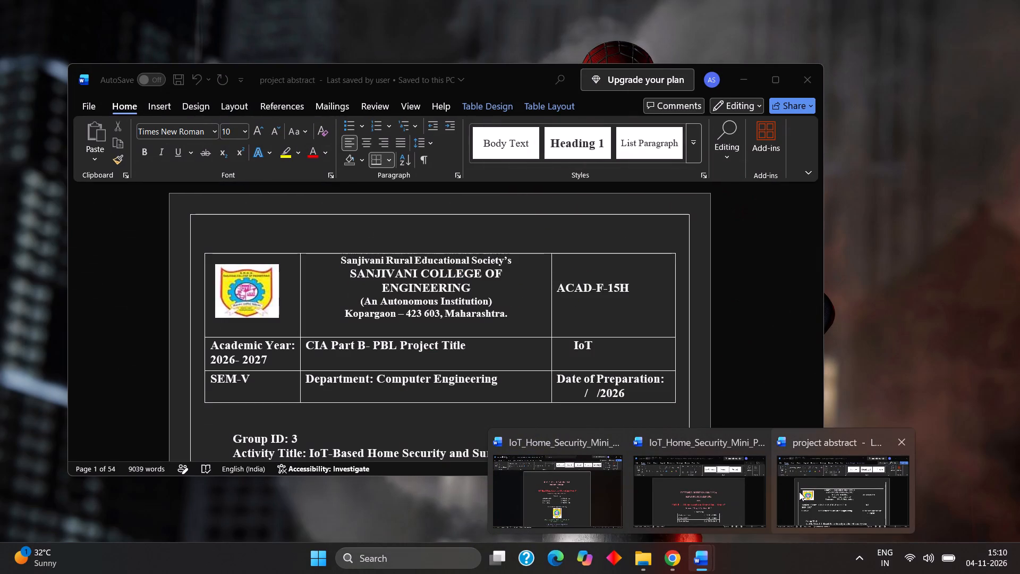
# Switch to the "project abstract" document and look through its introduction, existing system, proposed system and features sections.
pyautogui.click(799, 492)
pyautogui.scroll(-2, 728, 398)
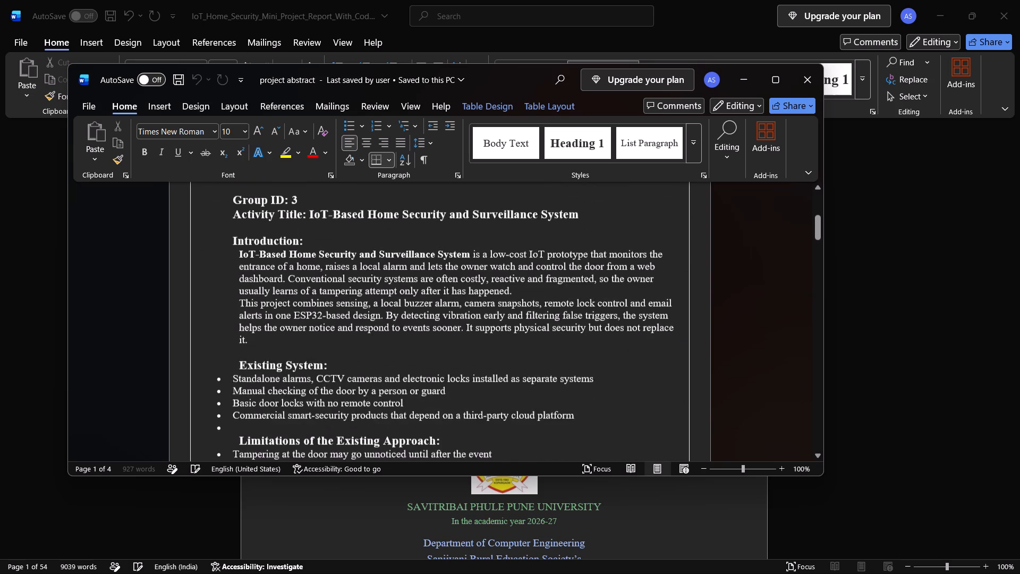
pyautogui.scroll(-2, 728, 398)
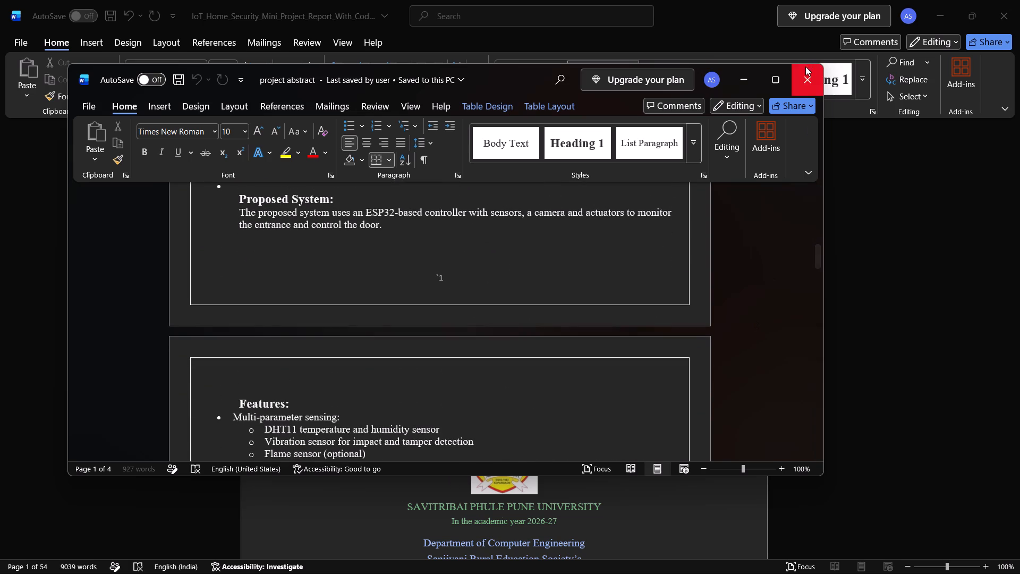
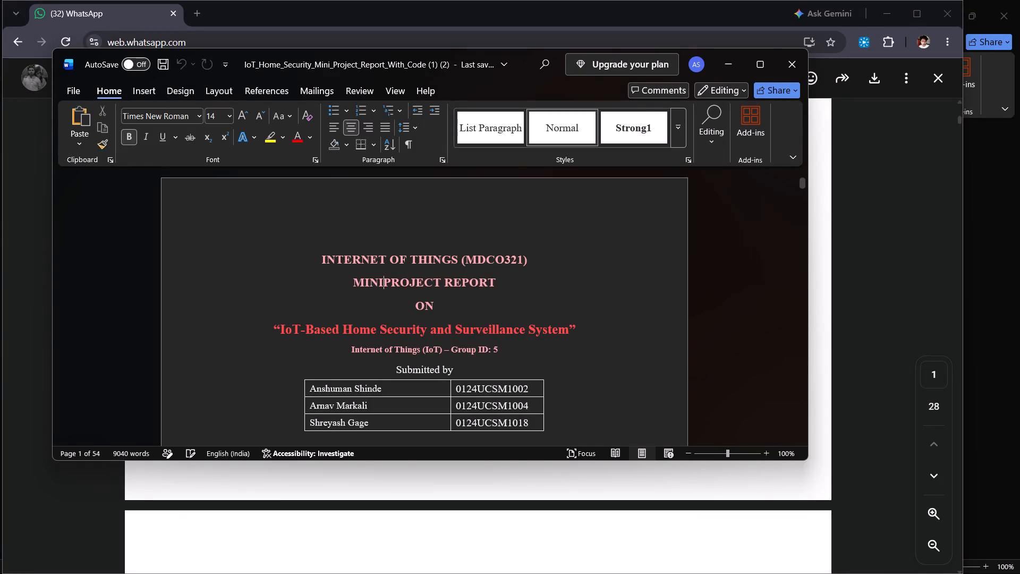
# Delete the word "MINI" before "PROJECT REPORT" in the title line on the report's cover page.
pyautogui.press('BackSpace')
pyautogui.press('BackSpace')
pyautogui.press('BackSpace')
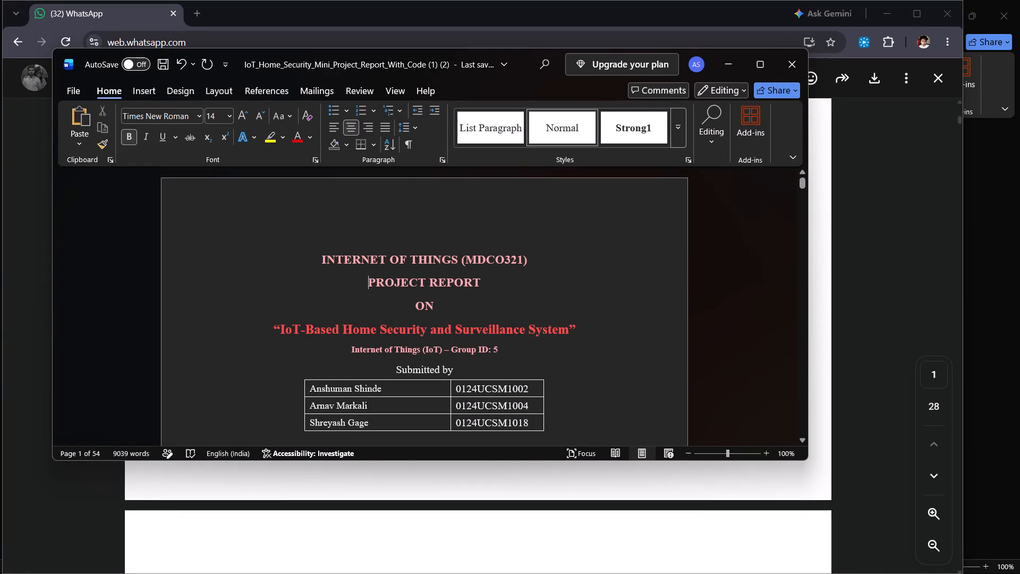
# Maximize the window of the IoT_Home_Security_Mini_Project_Report_With_Code (1) (2) document.
pyautogui.scroll(-5, 511, 328)
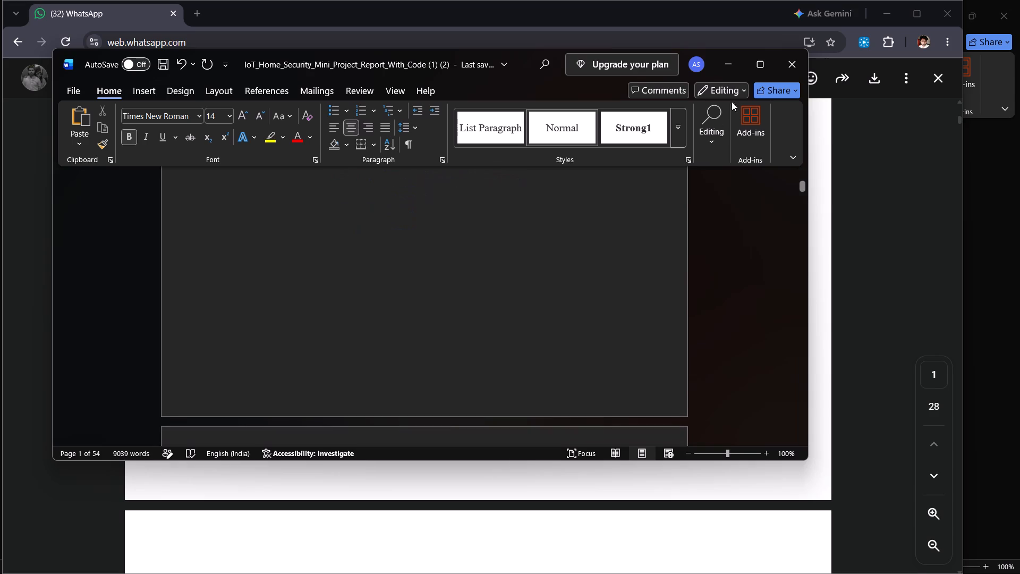
pyautogui.click(756, 68)
# Select the cover page content from the college location line at its end back up through the project title.
pyautogui.scroll(1, 651, 284)
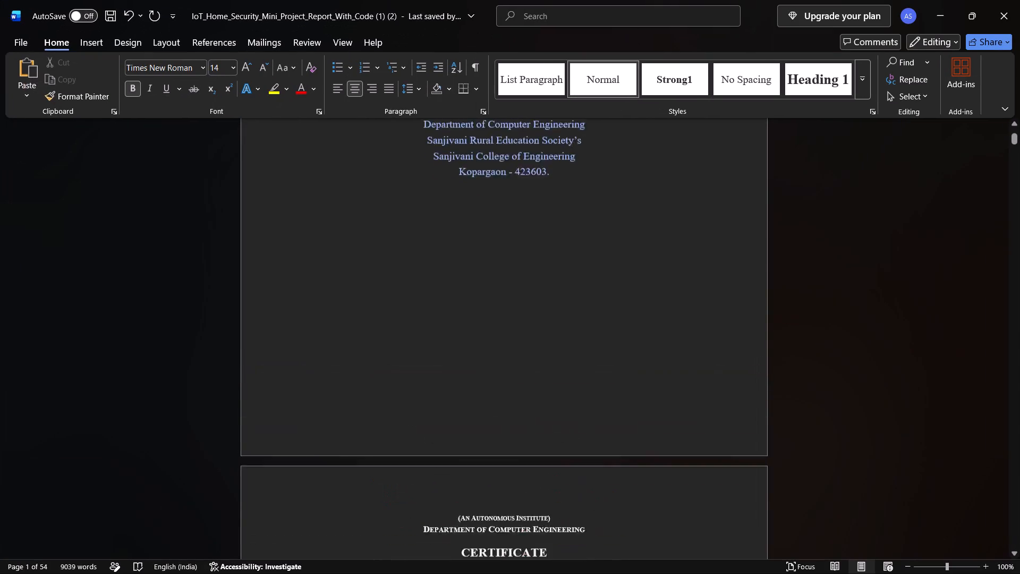
pyautogui.scroll(1, 651, 284)
pyautogui.moveTo(634, 502); pyautogui.dragTo(441, 91)
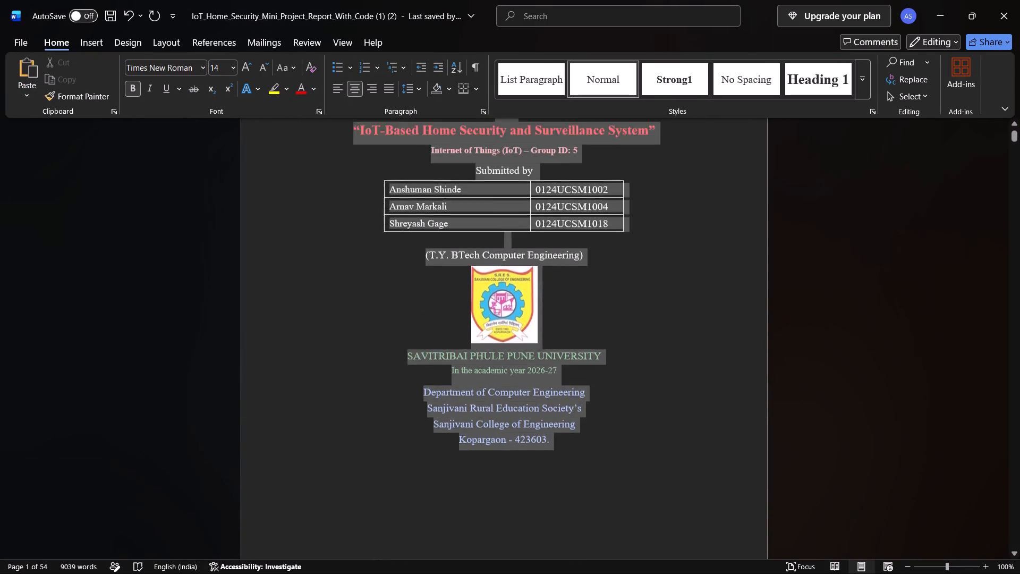
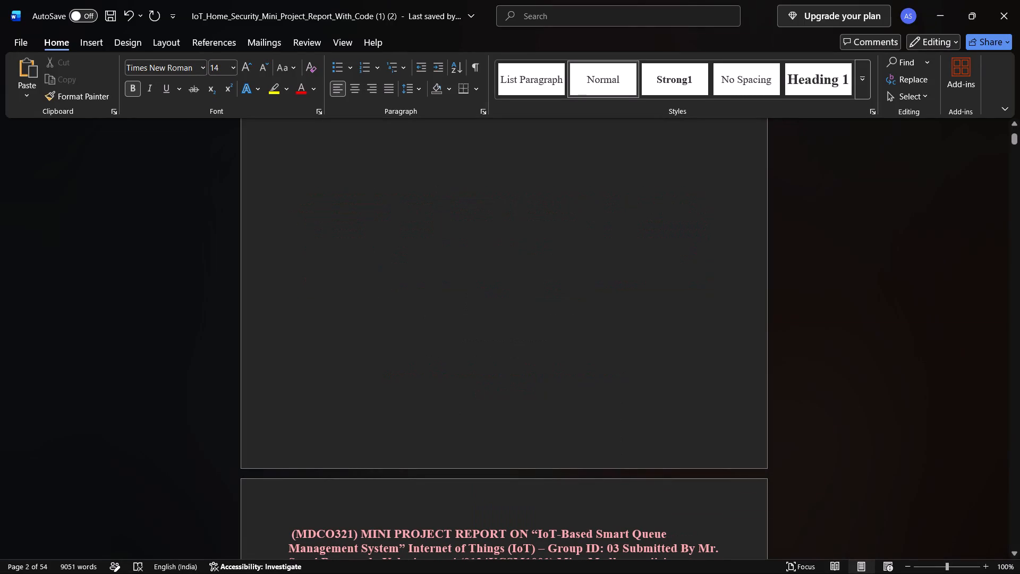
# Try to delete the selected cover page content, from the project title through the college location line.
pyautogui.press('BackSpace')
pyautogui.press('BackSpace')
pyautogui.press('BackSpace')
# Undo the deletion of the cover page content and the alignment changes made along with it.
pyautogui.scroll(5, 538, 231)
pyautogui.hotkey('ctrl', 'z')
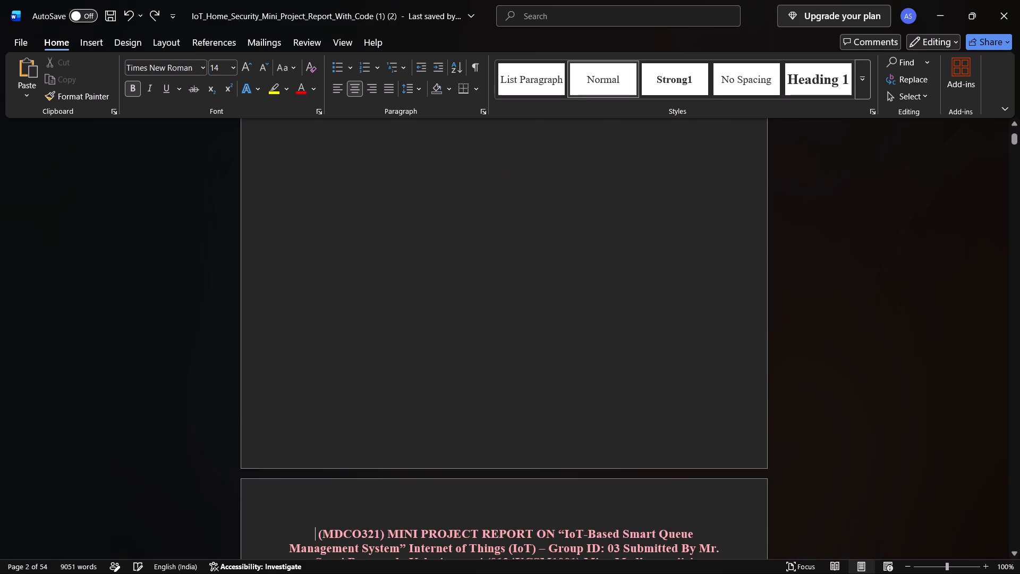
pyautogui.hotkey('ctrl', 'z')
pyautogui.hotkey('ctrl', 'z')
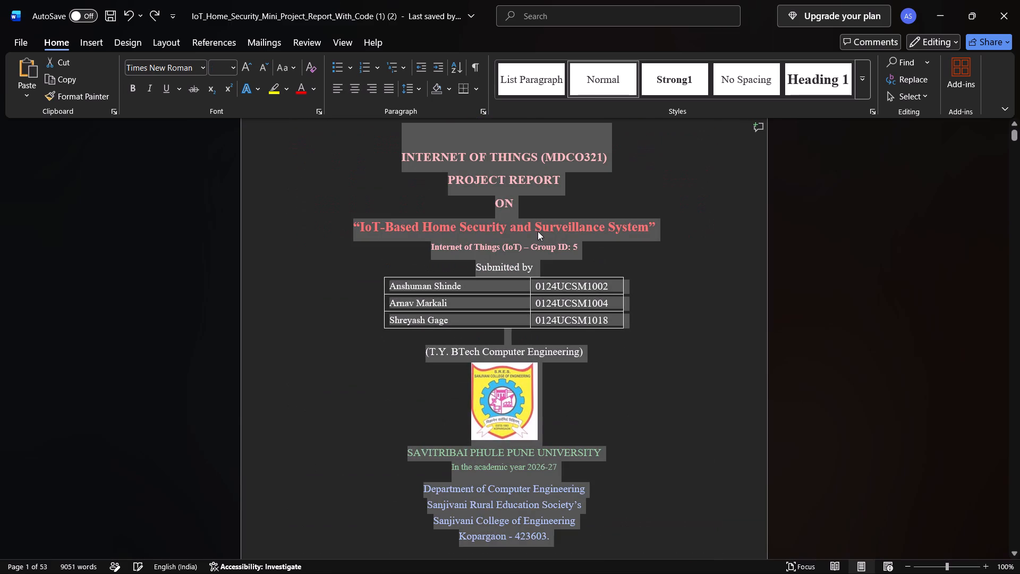
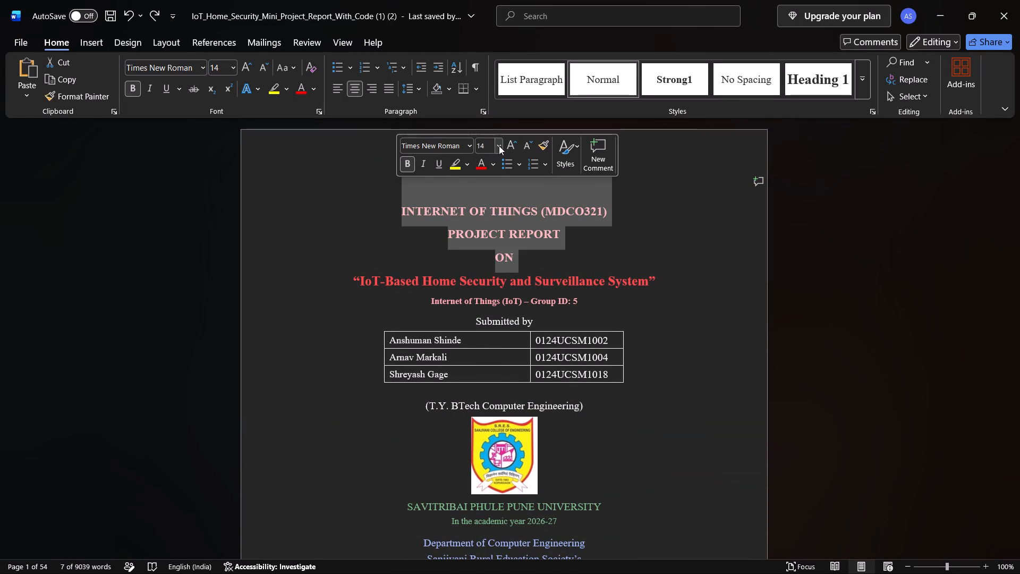
# Set the font size of the selected cover page lines, from the course heading through "ON", to 22.
pyautogui.click(499, 145)
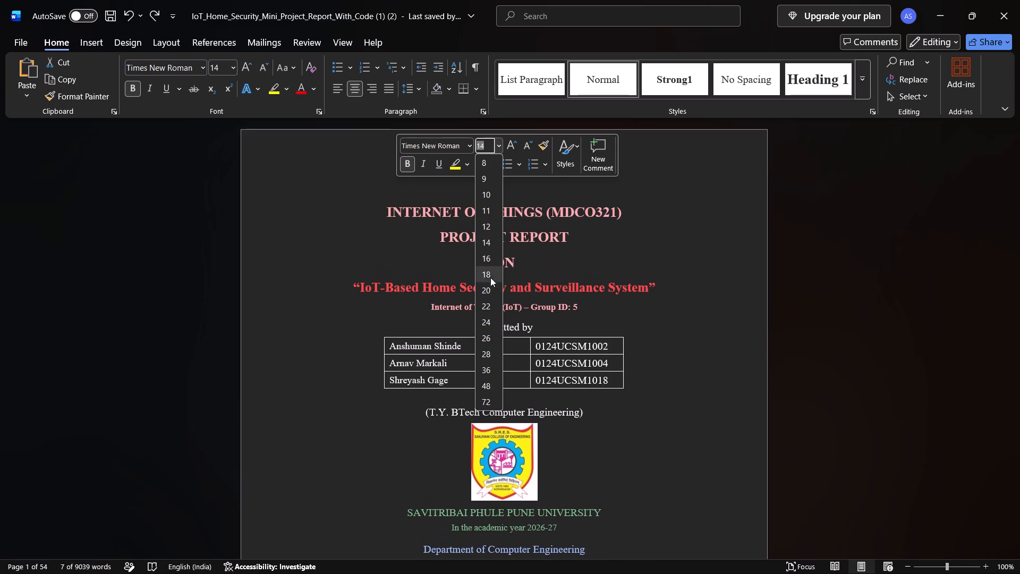
pyautogui.click(488, 300)
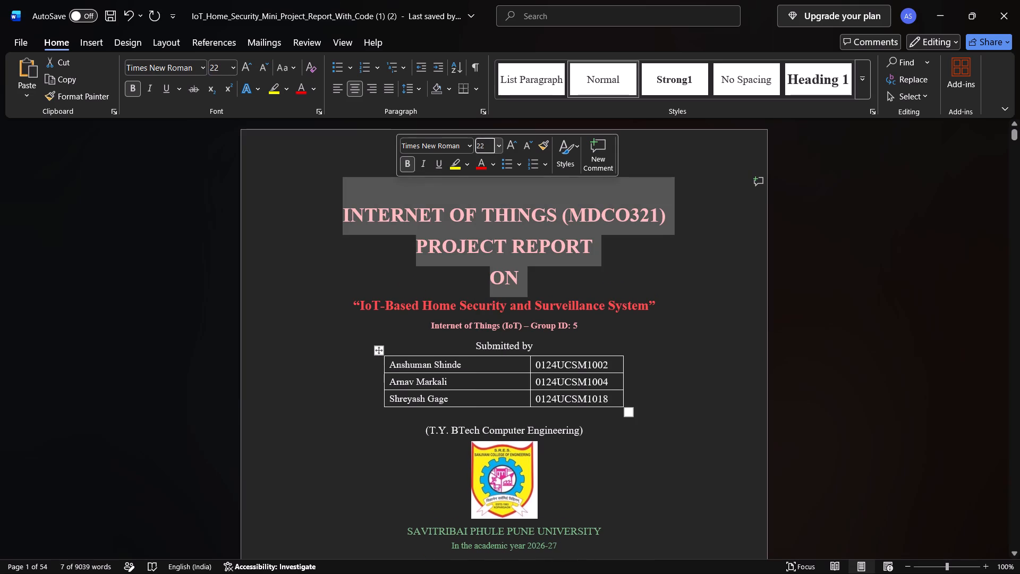
pyautogui.click(695, 444)
# Set the red project title line on the cover page to font size 18.
pyautogui.scroll(-3, 695, 444)
pyautogui.scroll(1, 695, 444)
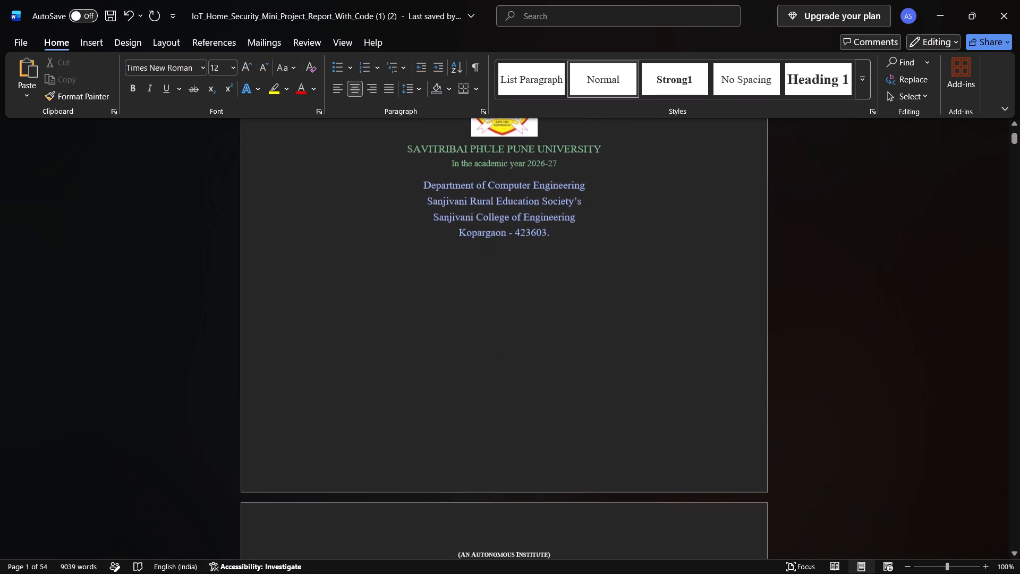
pyautogui.scroll(2, 695, 444)
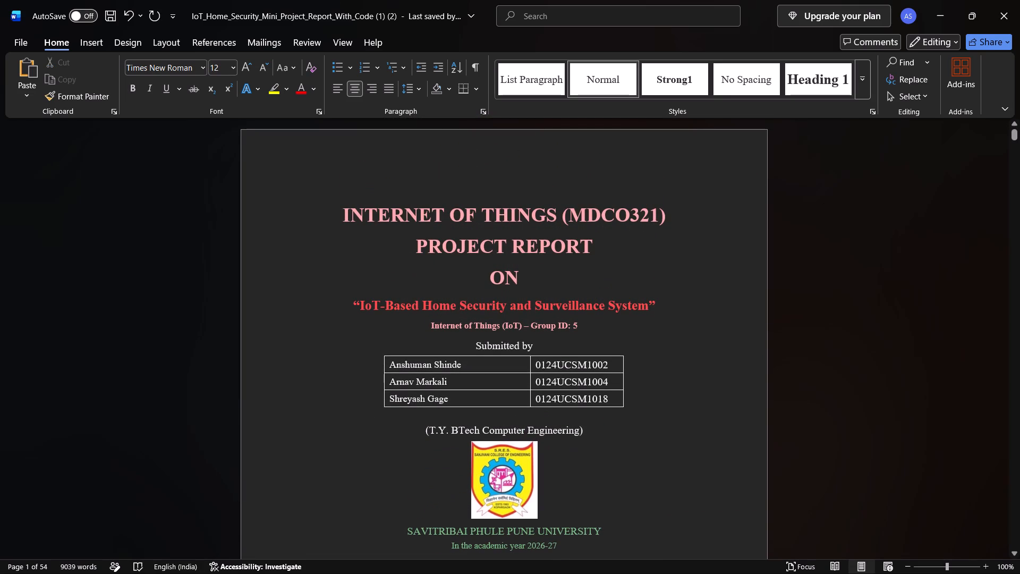
pyautogui.moveTo(673, 306); pyautogui.dragTo(362, 303)
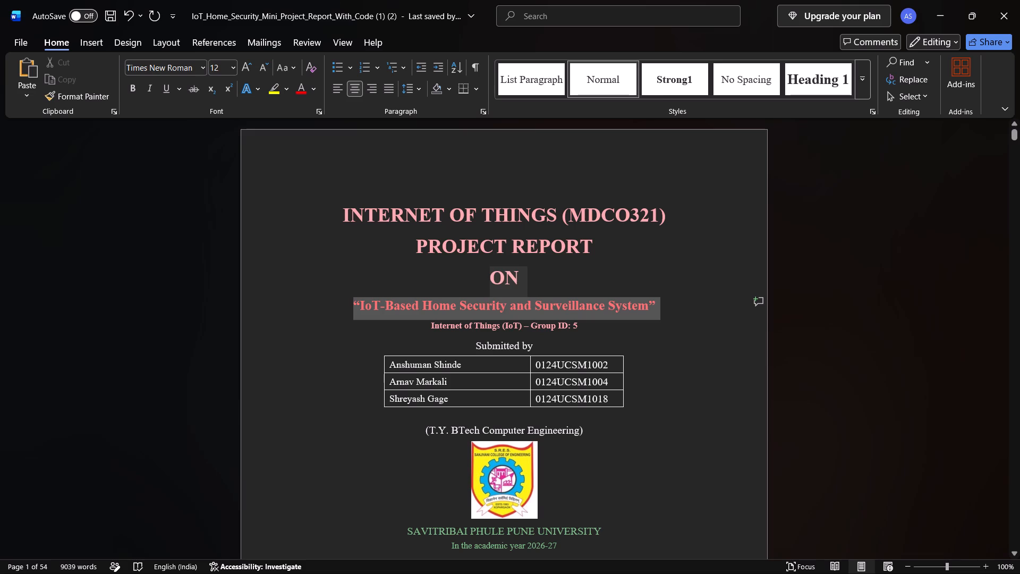
pyautogui.moveTo(362, 303); pyautogui.dragTo(361, 303)
pyautogui.click(461, 259)
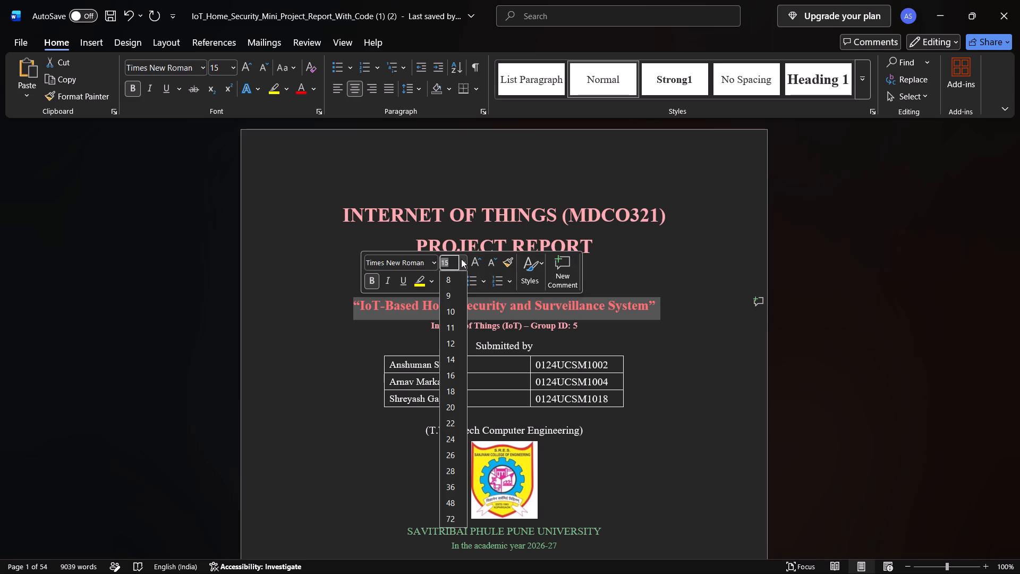
pyautogui.click(450, 395)
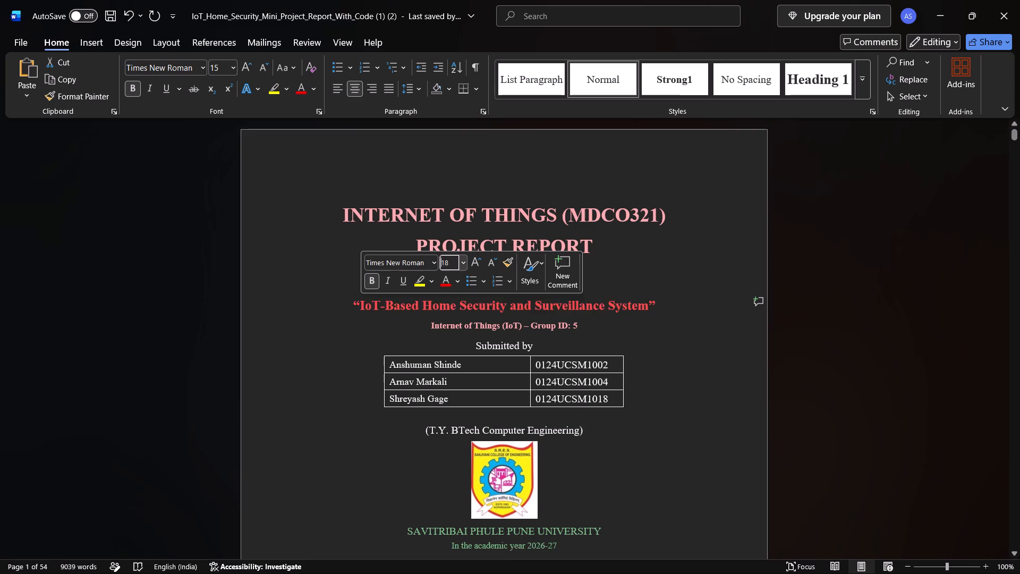
# Change the Group ID on the cover page to 6.
pyautogui.click(614, 331)
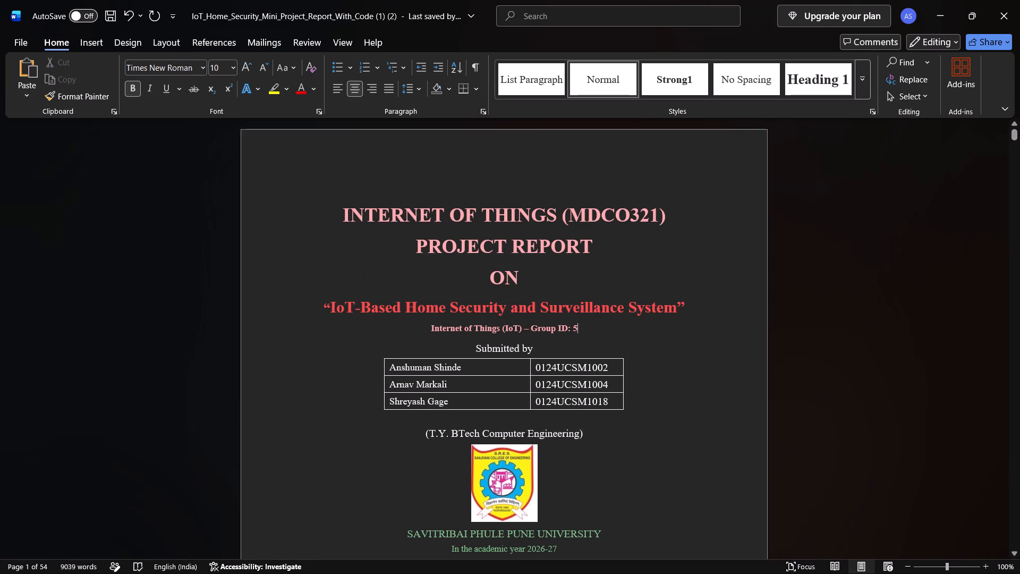
pyautogui.press('BackSpace')
pyautogui.press('6')
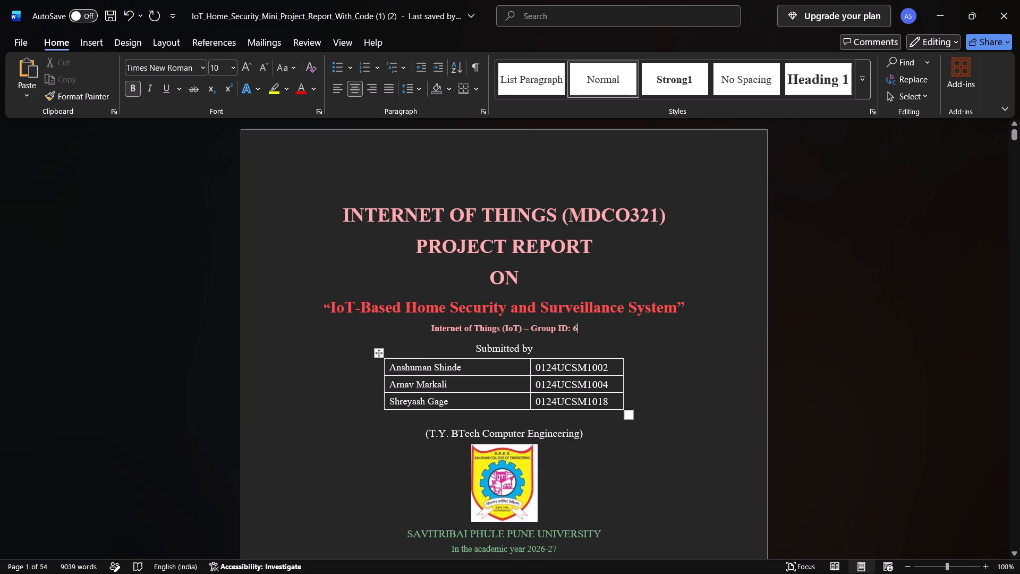
# Enlarge the cover page's student table, making its rows noticeably taller and the table slightly wider.
pyautogui.moveTo(626, 414); pyautogui.dragTo(634, 446)
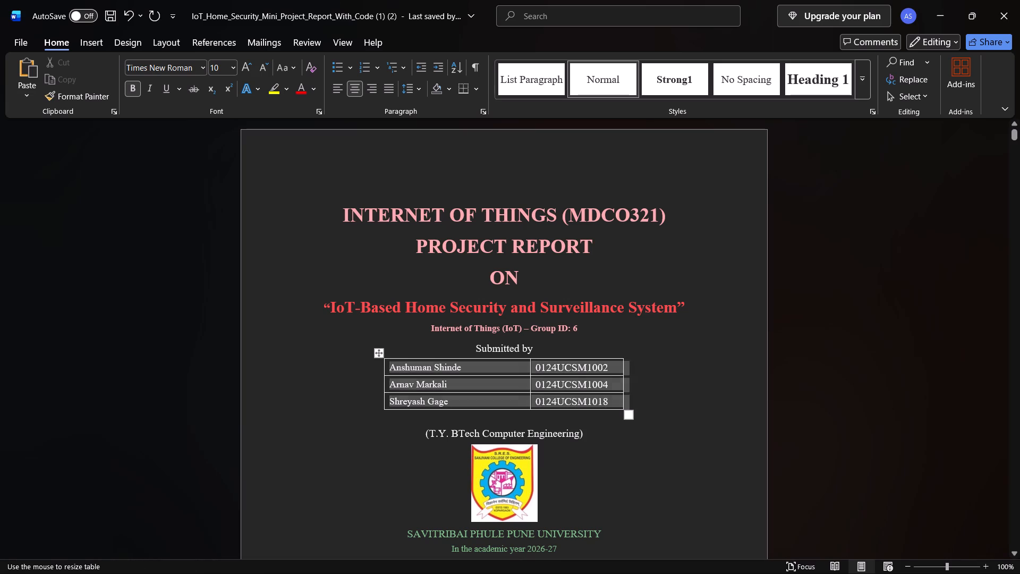
pyautogui.moveTo(634, 446); pyautogui.dragTo(634, 453)
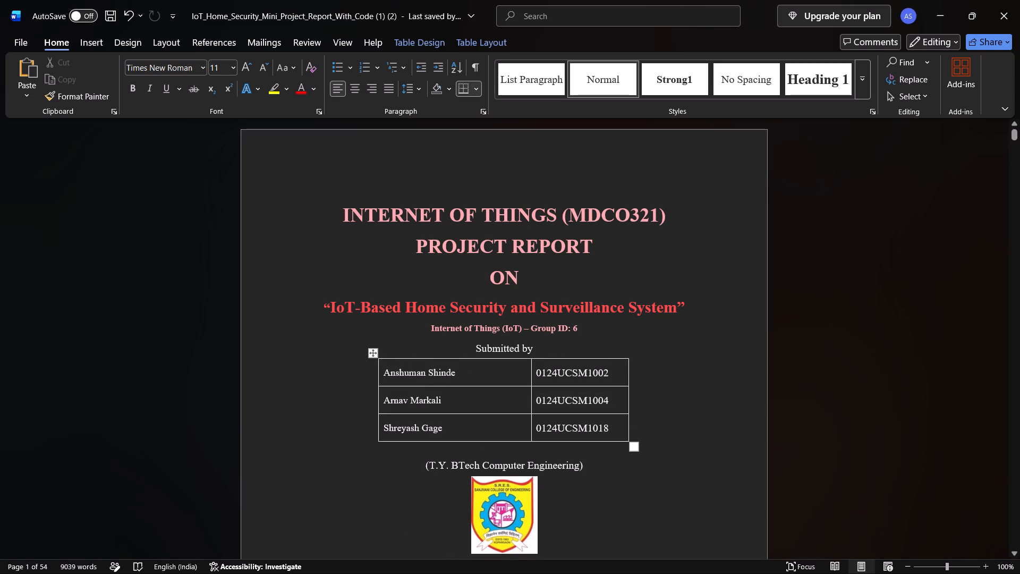
pyautogui.scroll(-2, 697, 476)
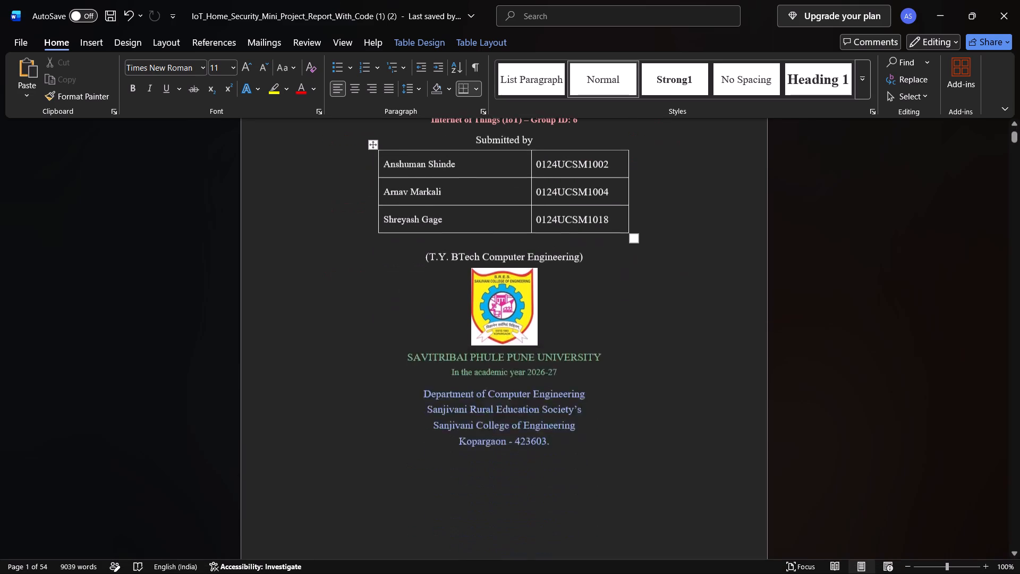
pyautogui.scroll(-1, 697, 476)
pyautogui.scroll(1, 697, 476)
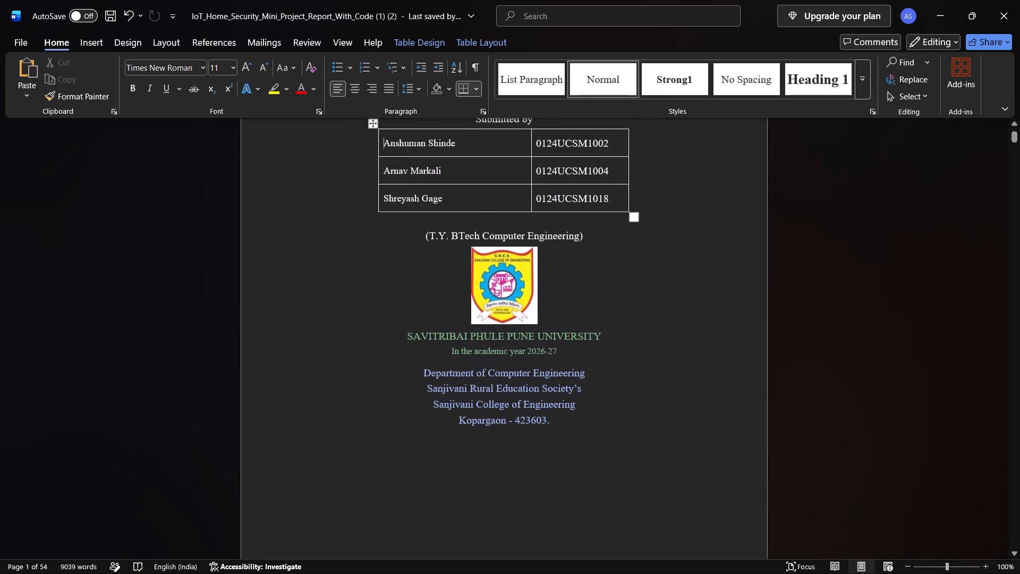
pyautogui.moveTo(635, 217); pyautogui.dragTo(634, 237)
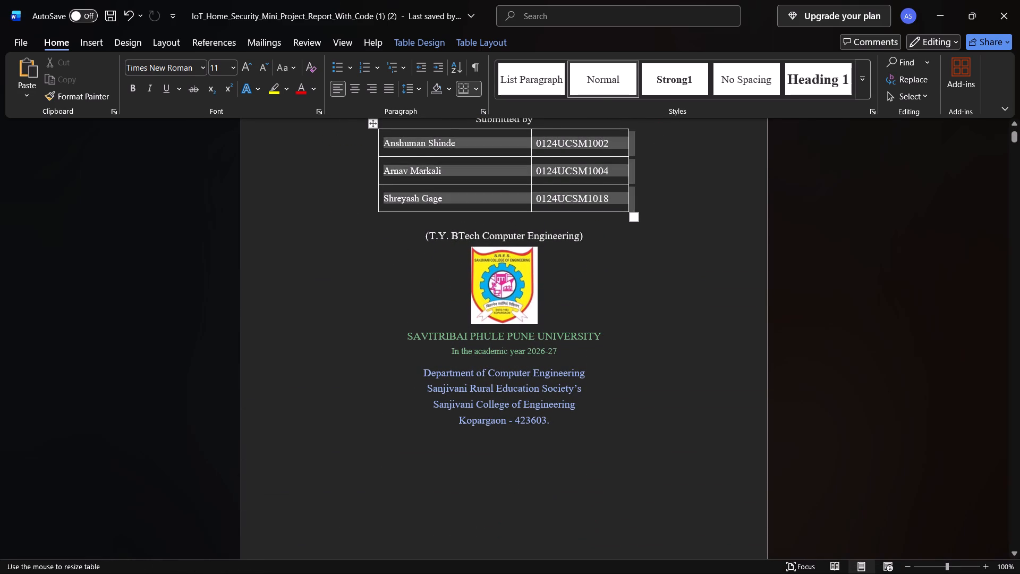
pyautogui.moveTo(634, 237); pyautogui.dragTo(635, 254)
pyautogui.click(679, 372)
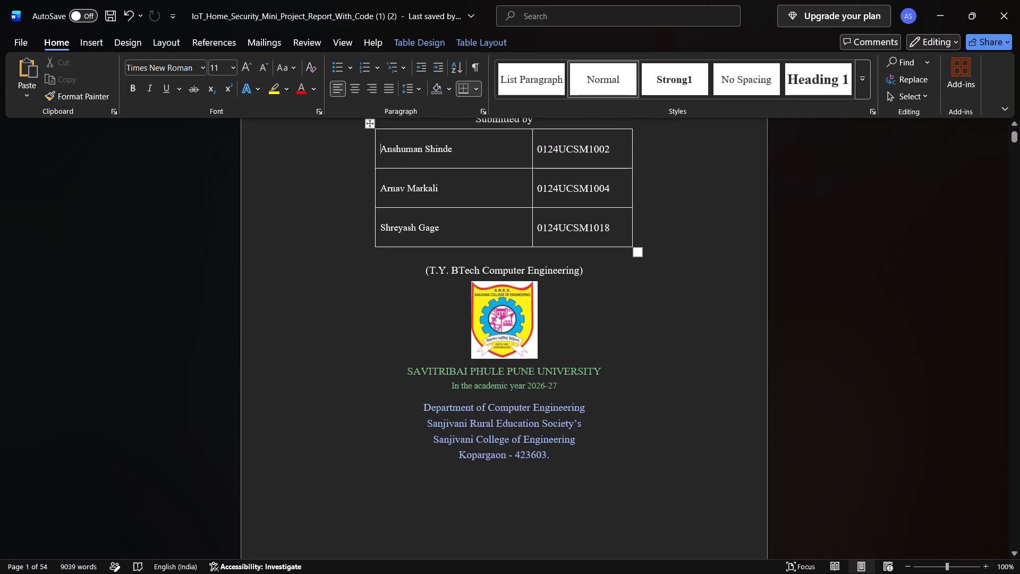
# Insert a blank line above the "INTERNET OF THINGS (MDCO321)" heading on the cover page.
pyautogui.scroll(3, 679, 372)
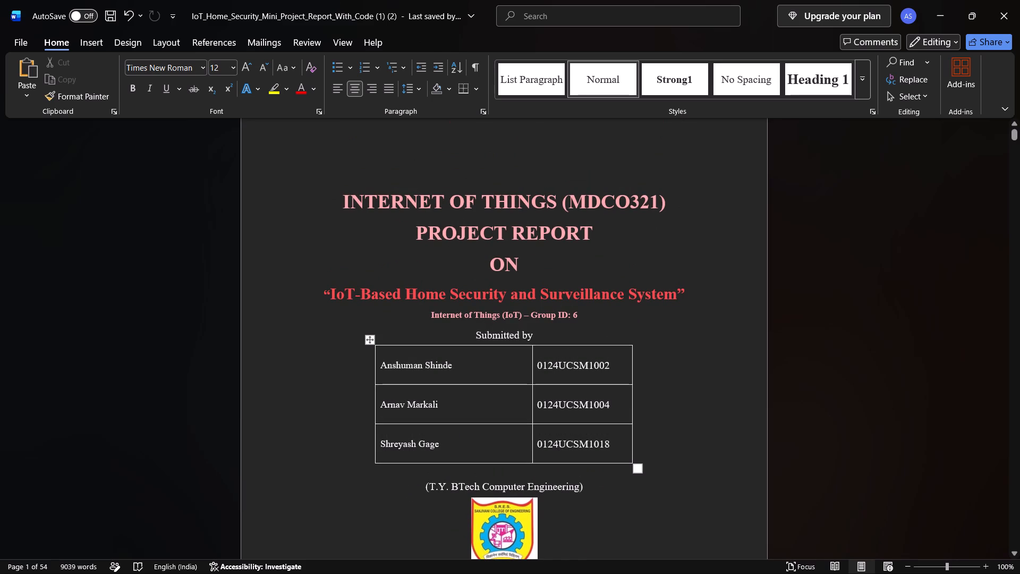
pyautogui.scroll(1, 720, 240)
pyautogui.click(536, 184)
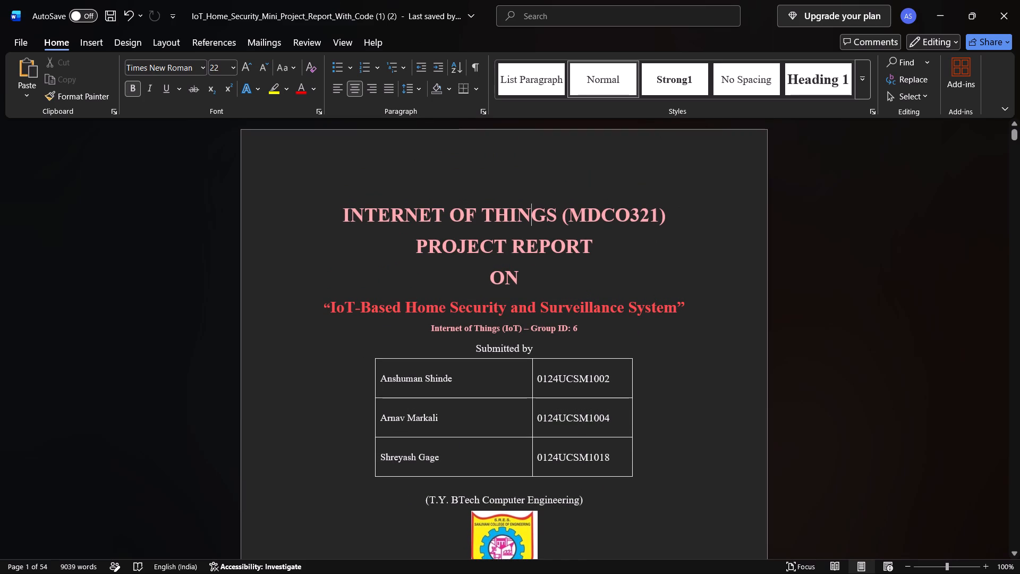
pyautogui.click(343, 212)
pyautogui.press('Return')
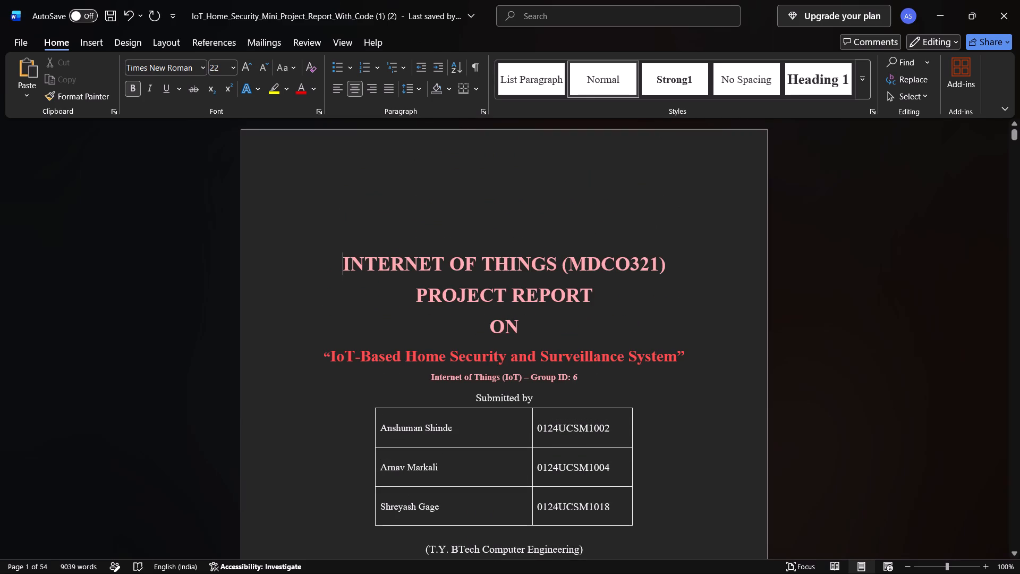
# Examine the spacing and layout of the cover page and the certificate page that follows.
pyautogui.scroll(-5, 709, 307)
pyautogui.scroll(4, 709, 307)
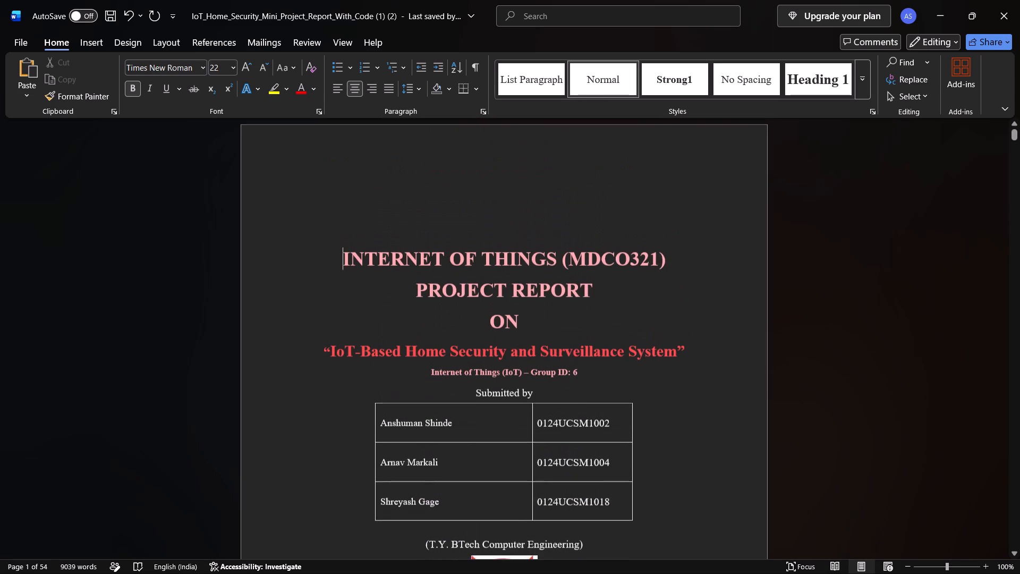
pyautogui.scroll(1, 709, 307)
pyautogui.scroll(-1, 709, 307)
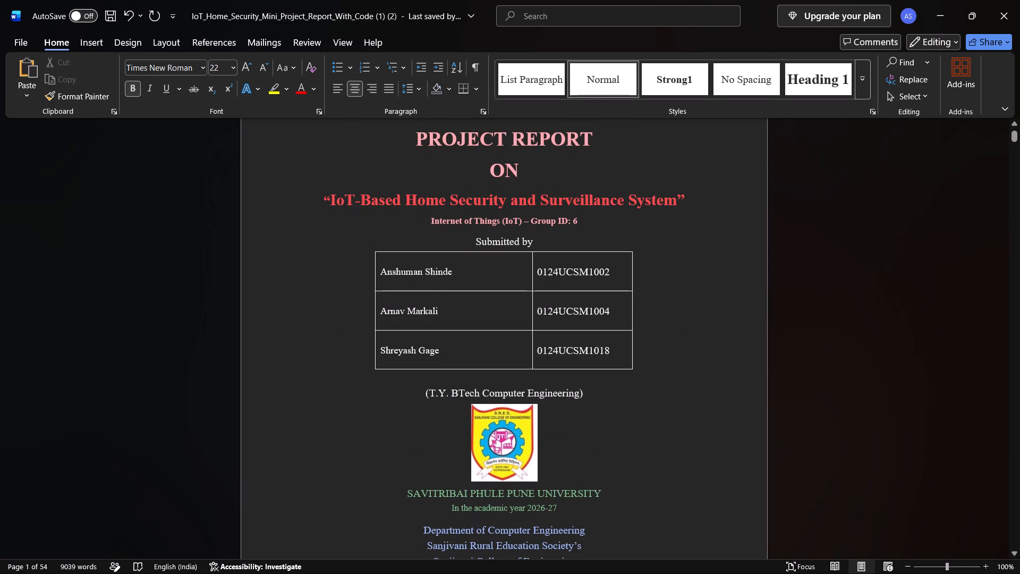
pyautogui.scroll(-6, 644, 334)
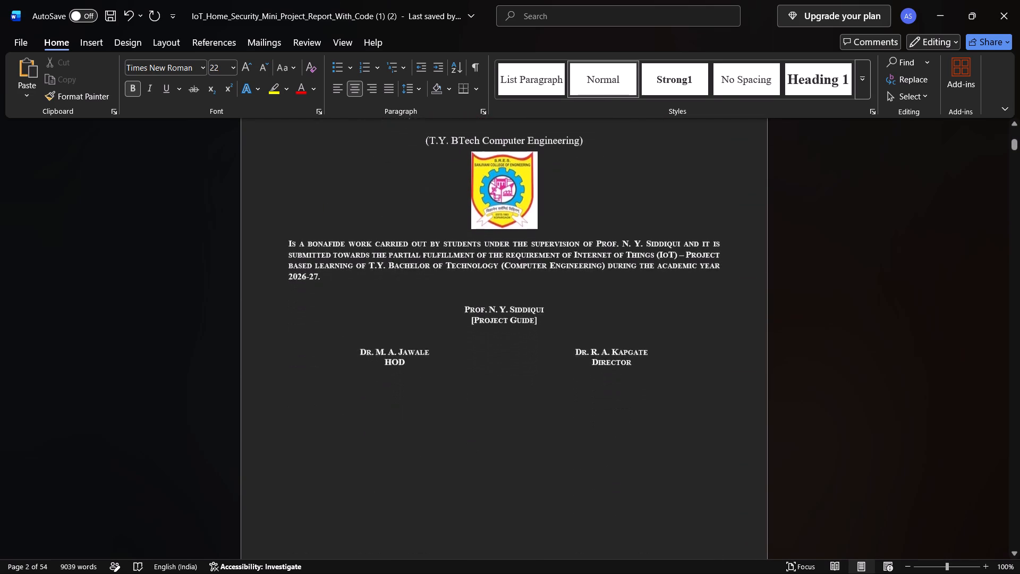
pyautogui.scroll(-2, 644, 334)
pyautogui.scroll(3, 644, 334)
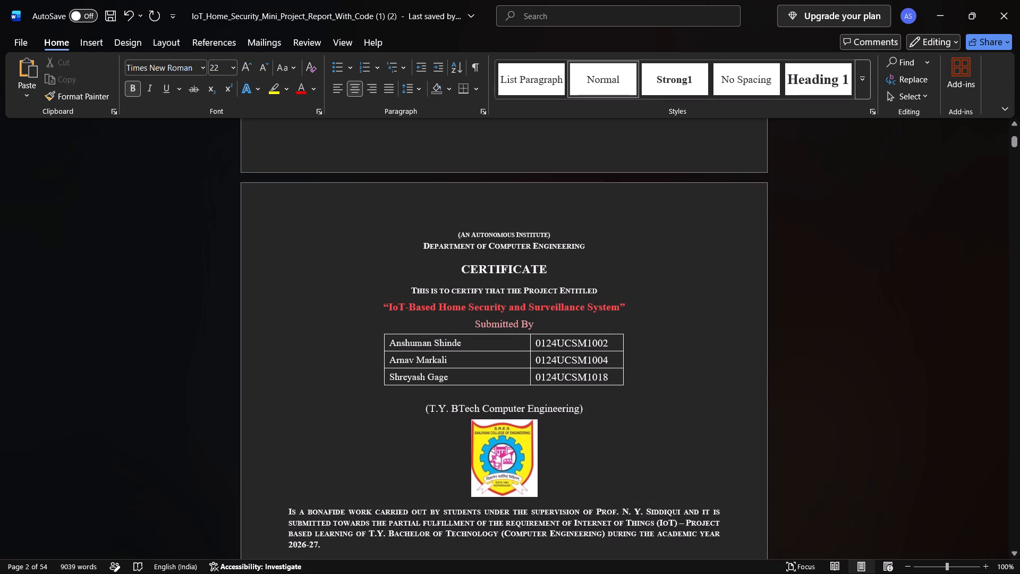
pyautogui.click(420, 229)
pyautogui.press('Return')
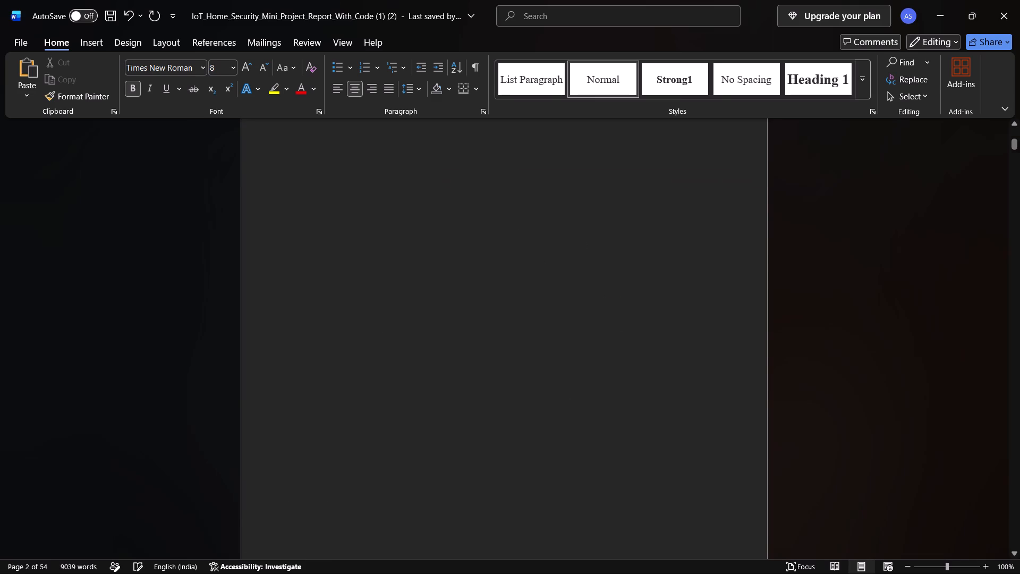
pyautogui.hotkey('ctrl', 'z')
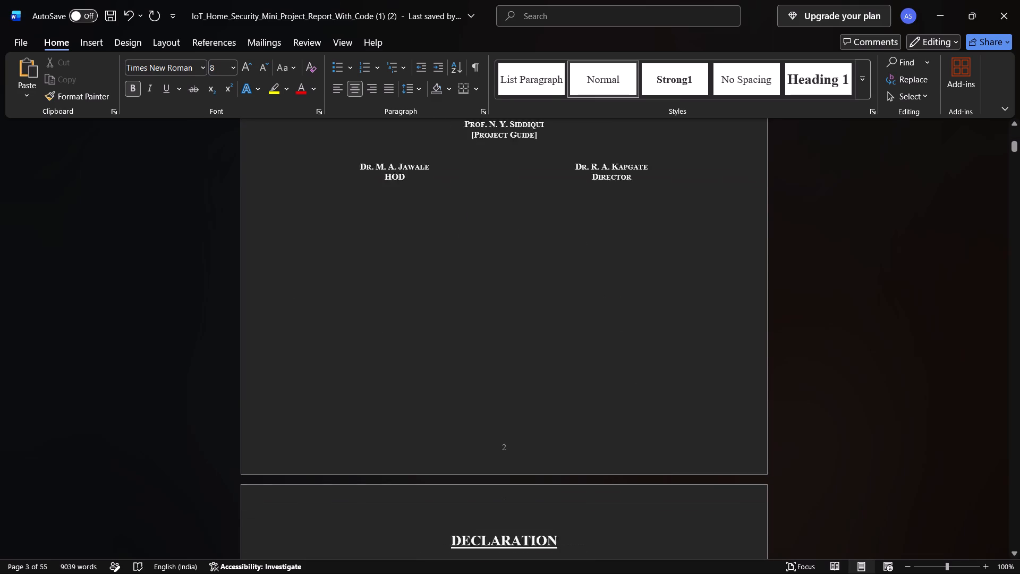
# Insert two blank lines above "Department of Computer Engineering" on the certificate page.
pyautogui.click(419, 145)
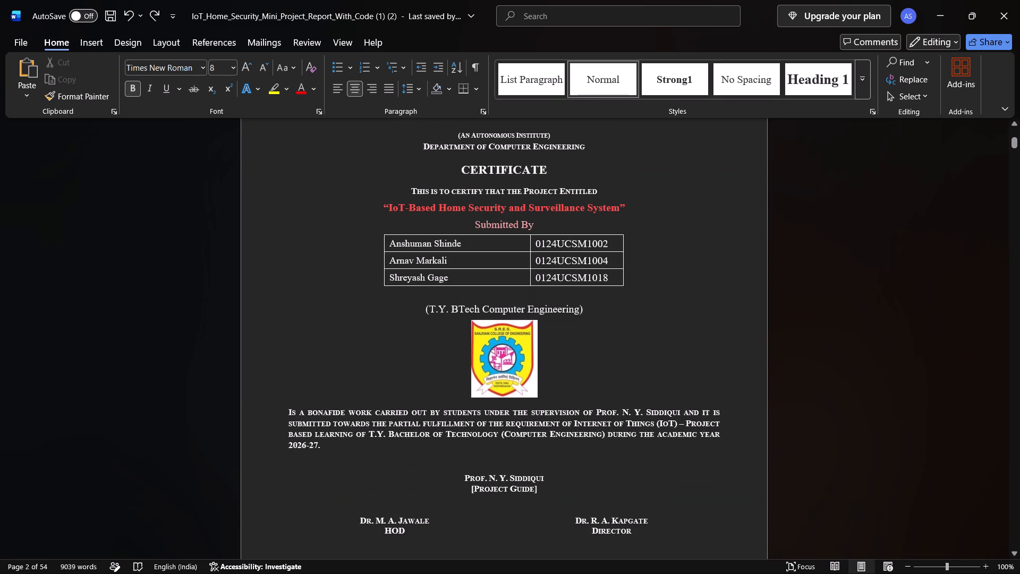
pyautogui.press('Return')
pyautogui.press('Return')
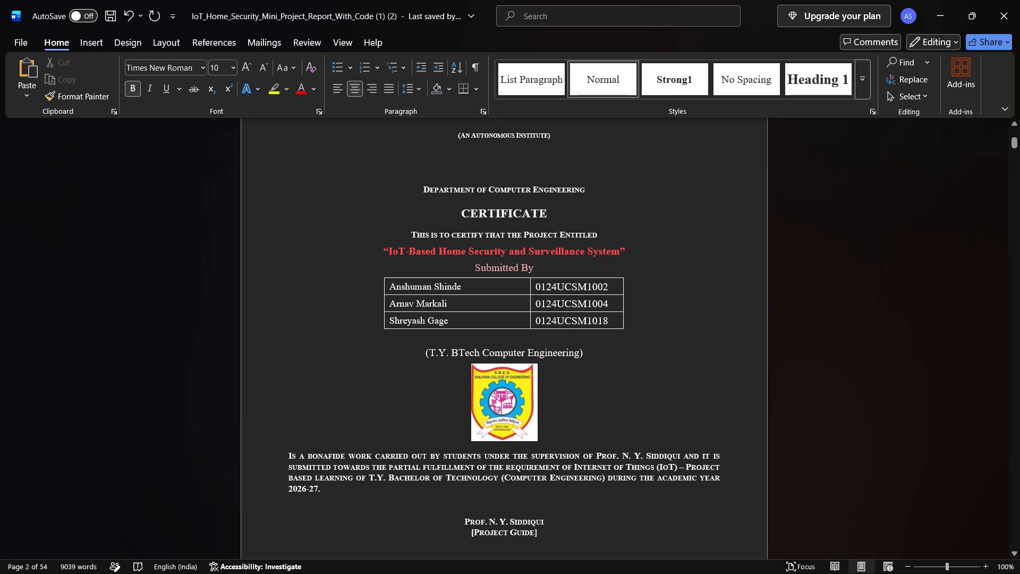
# Copy the "(An Autonomous Institute)" line at the top of the certificate page.
pyautogui.moveTo(458, 133); pyautogui.dragTo(471, 141)
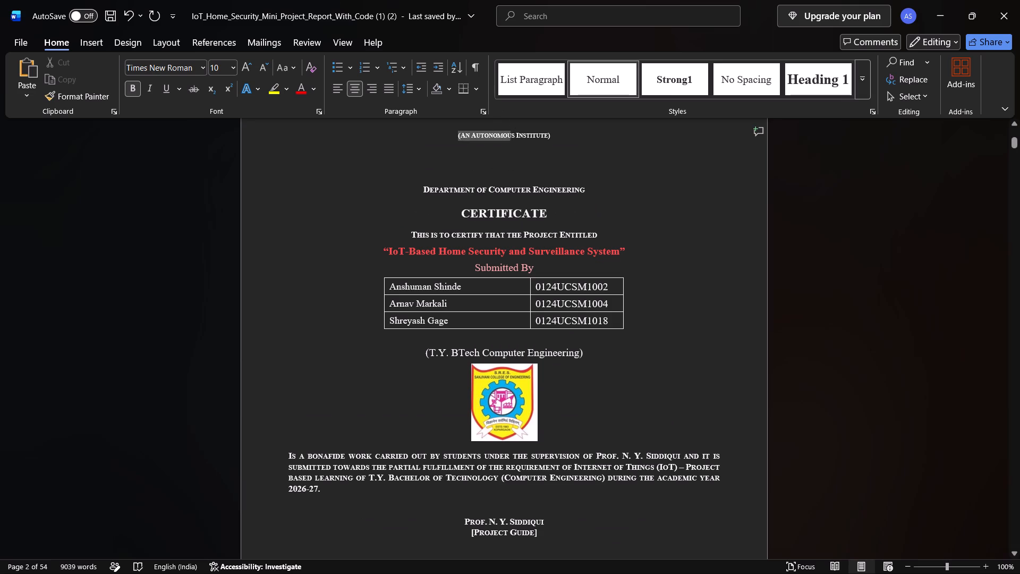
pyautogui.moveTo(471, 141); pyautogui.dragTo(539, 134)
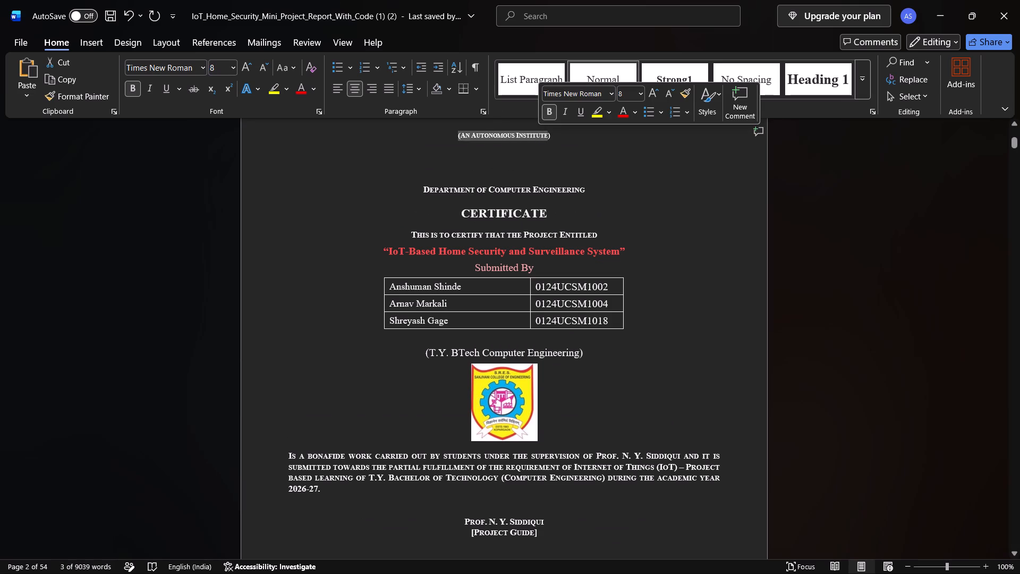
pyautogui.click(559, 129)
pyautogui.moveTo(559, 129); pyautogui.dragTo(456, 123)
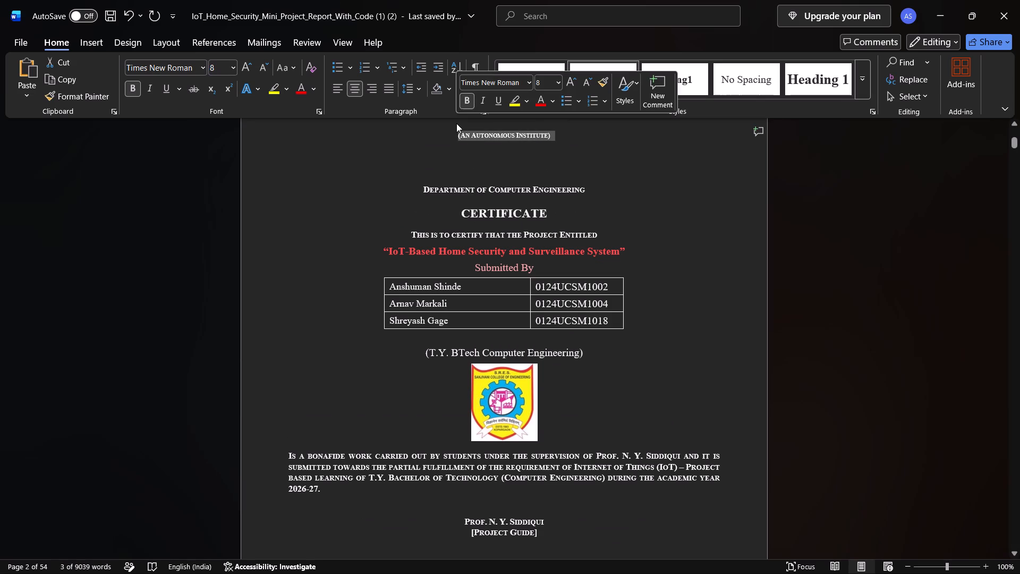
pyautogui.hotkey('ctrl', 'c')
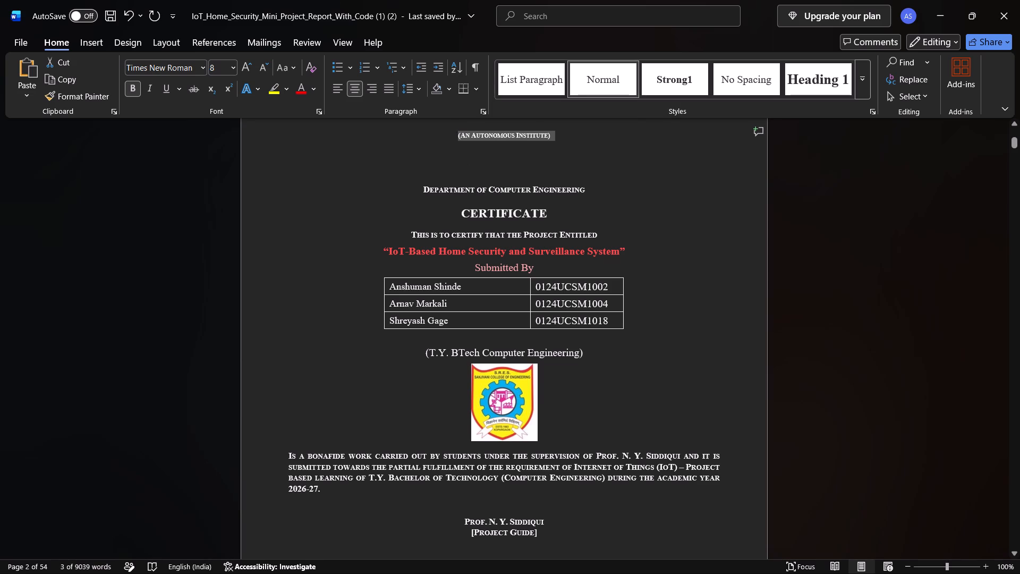
# Set the blank line directly above "Department of Computer Engineering" to font size 8.
pyautogui.click(467, 173)
pyautogui.click(460, 180)
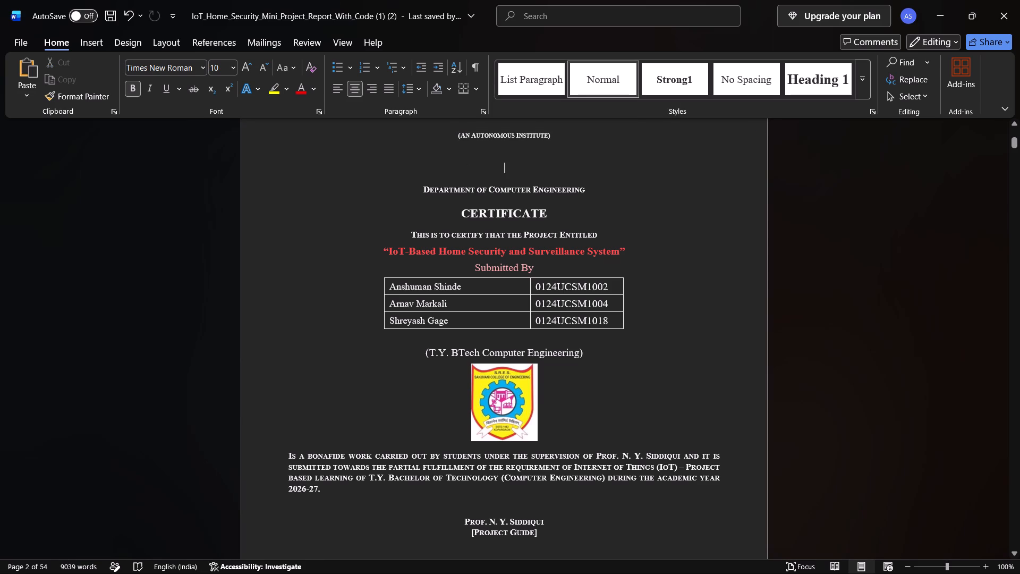
pyautogui.press('Down')
pyautogui.press('Up')
pyautogui.click(231, 66)
pyautogui.click(218, 86)
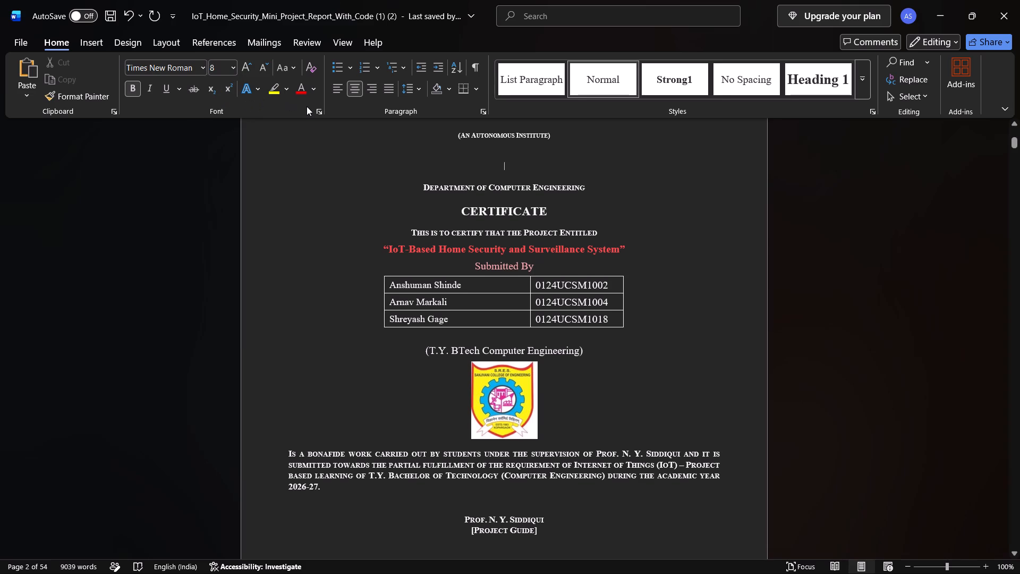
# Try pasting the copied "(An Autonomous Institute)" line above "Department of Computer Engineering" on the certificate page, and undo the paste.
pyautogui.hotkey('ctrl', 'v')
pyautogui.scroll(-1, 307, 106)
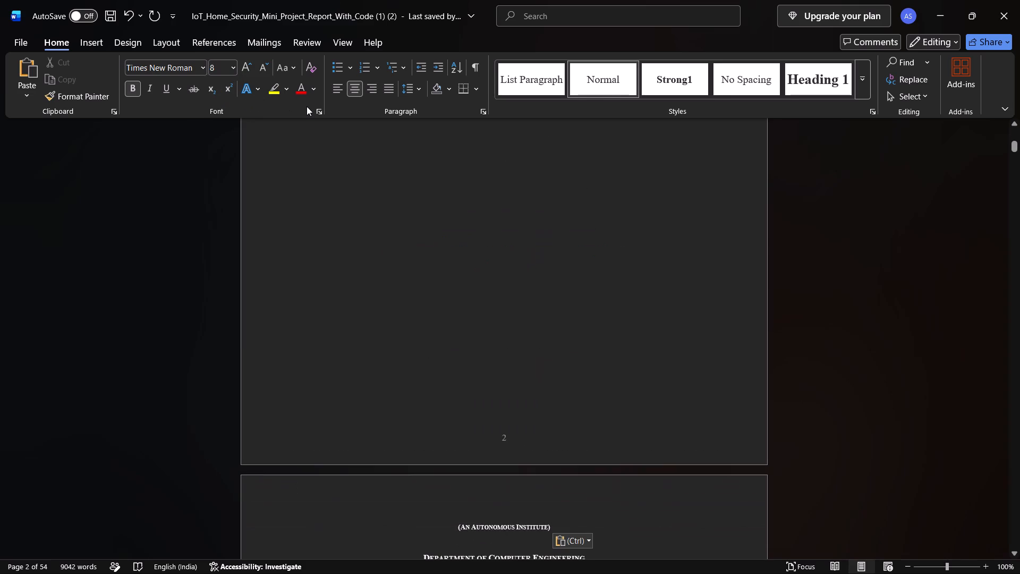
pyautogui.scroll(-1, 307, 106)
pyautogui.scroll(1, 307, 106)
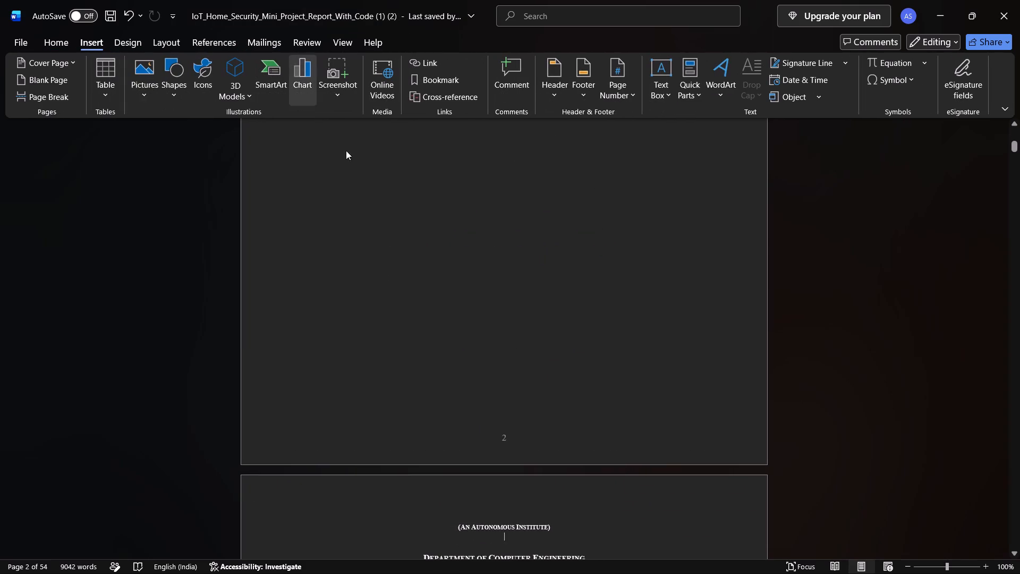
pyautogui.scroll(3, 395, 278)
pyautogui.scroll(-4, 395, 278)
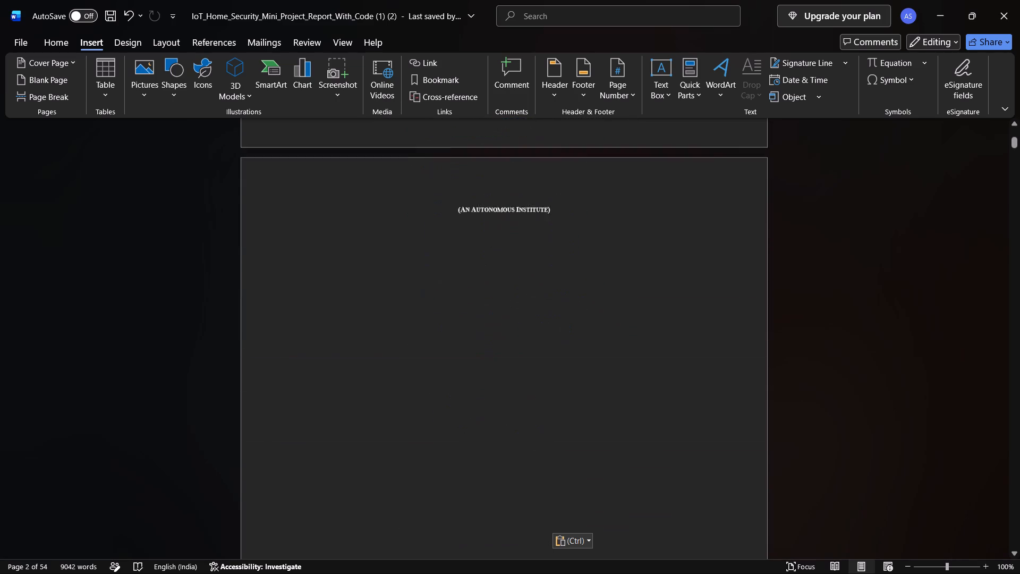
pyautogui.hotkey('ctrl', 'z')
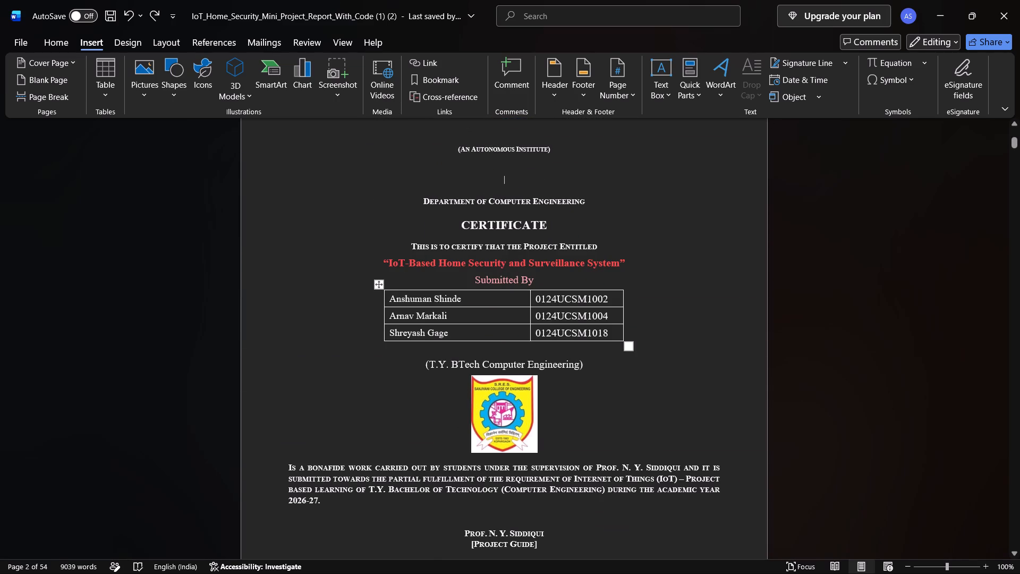
# Set the "Is a bonafide work carried out by students" paragraph on the certificate page to font size 12.
pyautogui.moveTo(333, 509); pyautogui.dragTo(276, 461)
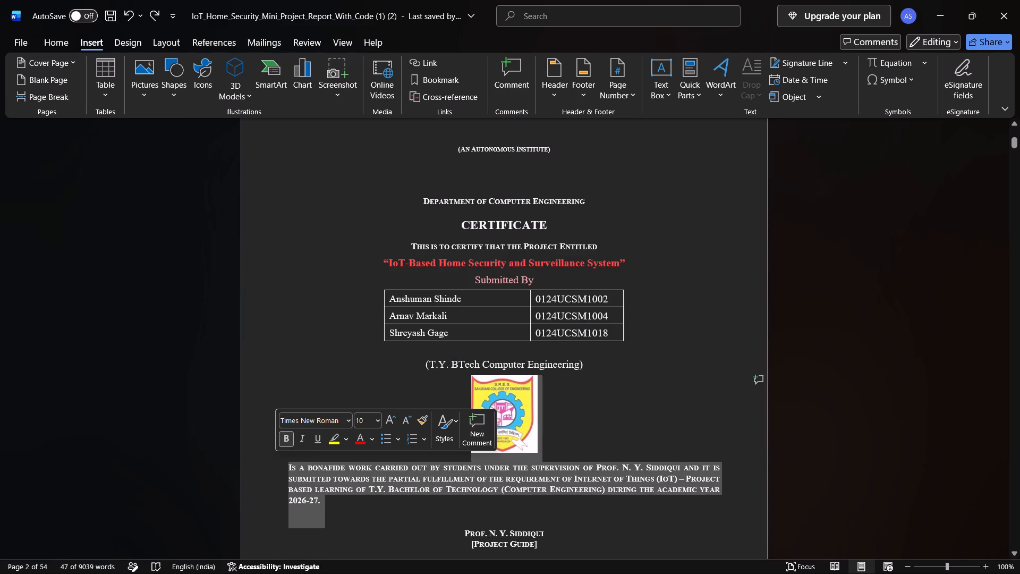
pyautogui.click(377, 418)
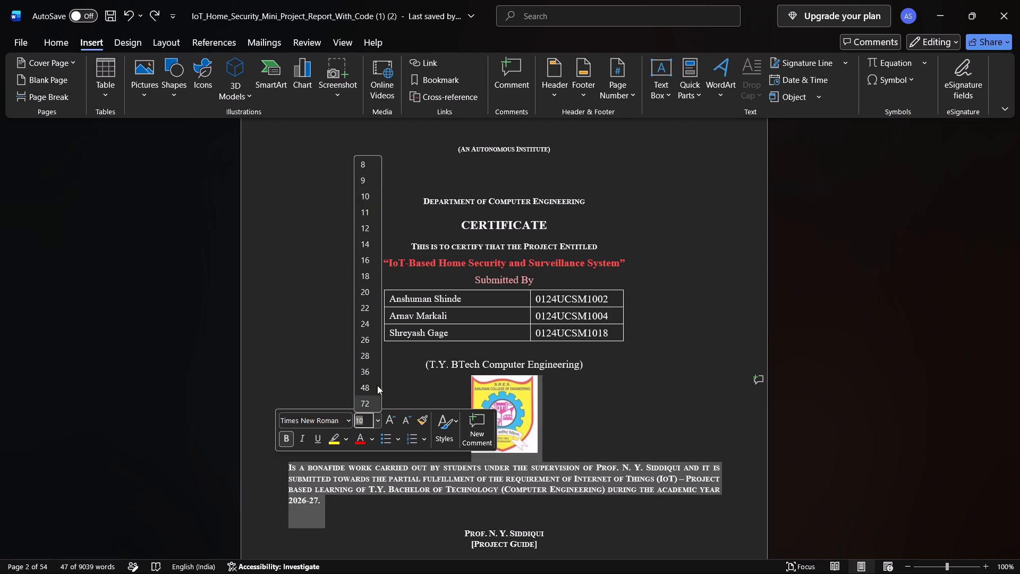
pyautogui.click(365, 224)
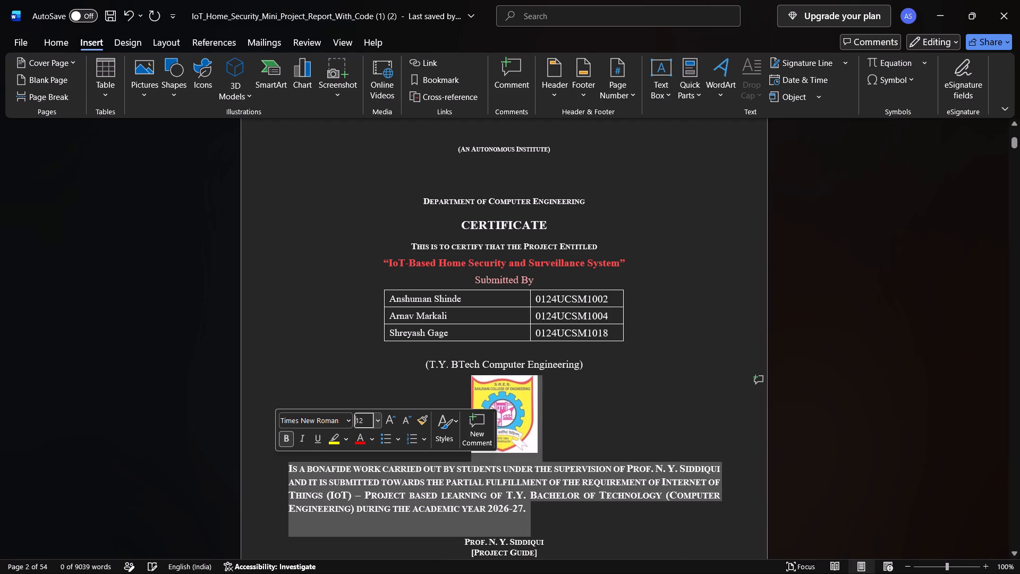
pyautogui.click(613, 404)
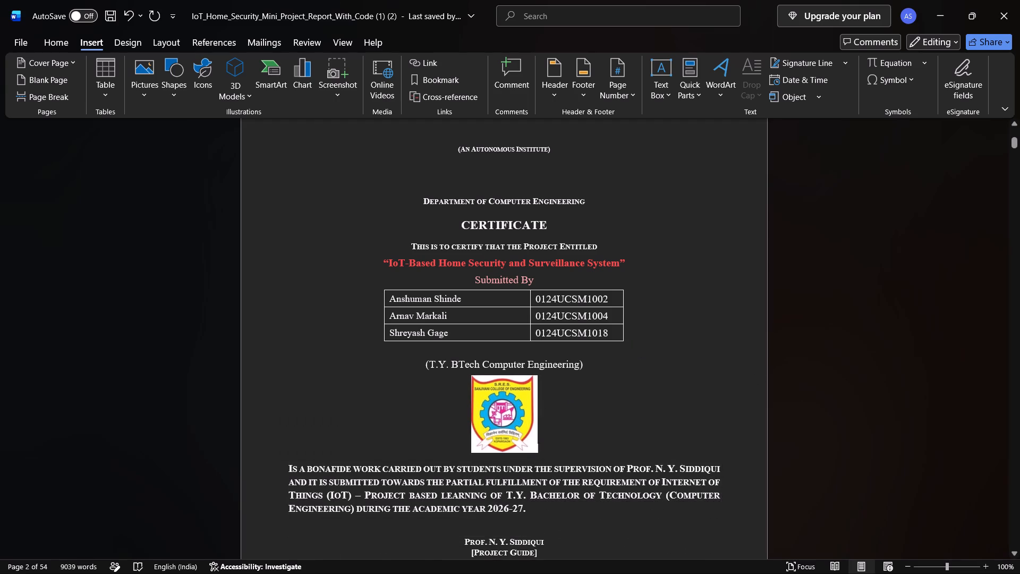
# Set the red project title "IoT-Based Home Security and Surveillance System" on the certificate page to font size 16.
pyautogui.moveTo(639, 260); pyautogui.dragTo(415, 247)
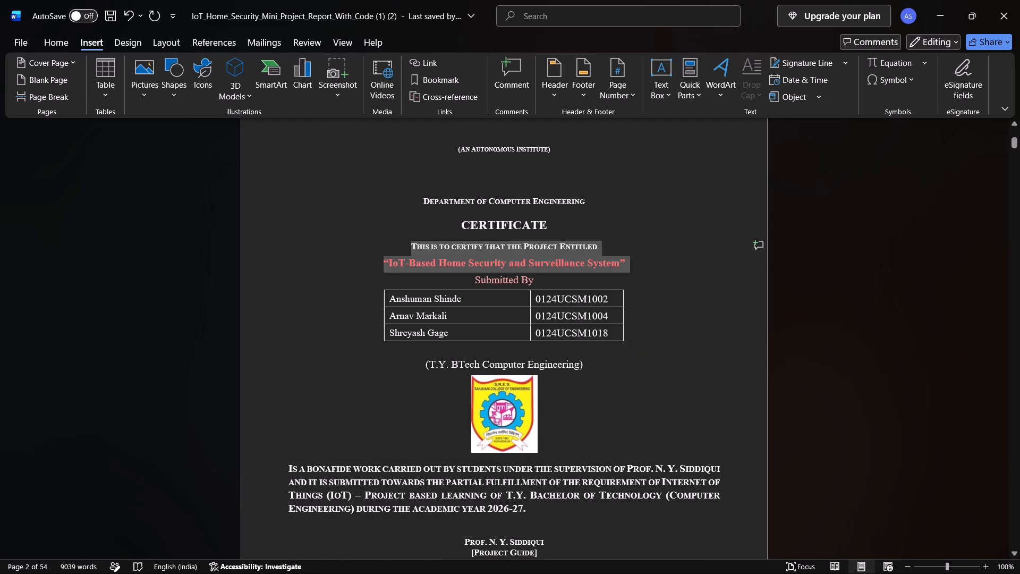
pyautogui.moveTo(415, 247); pyautogui.dragTo(383, 262)
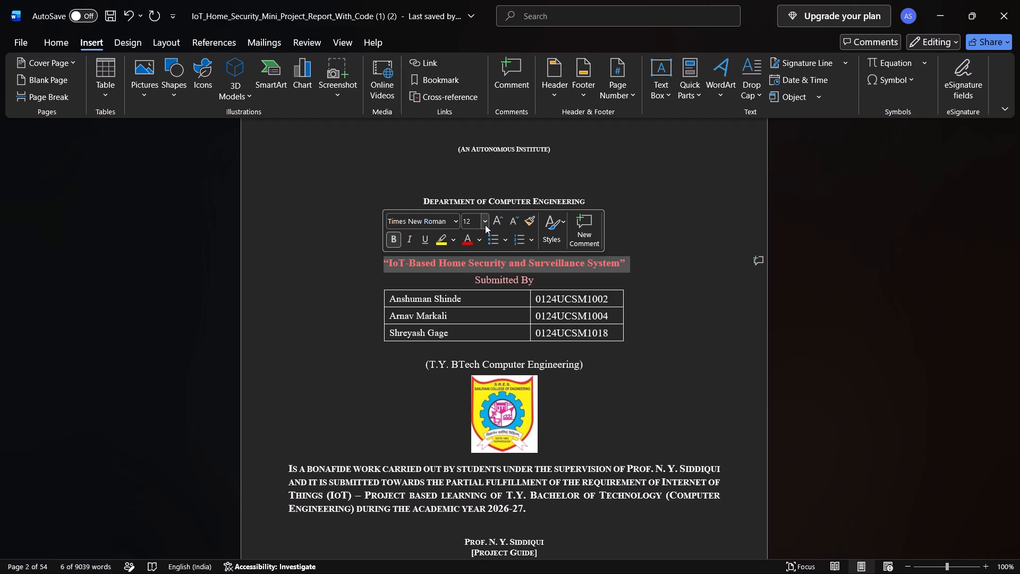
pyautogui.click(486, 223)
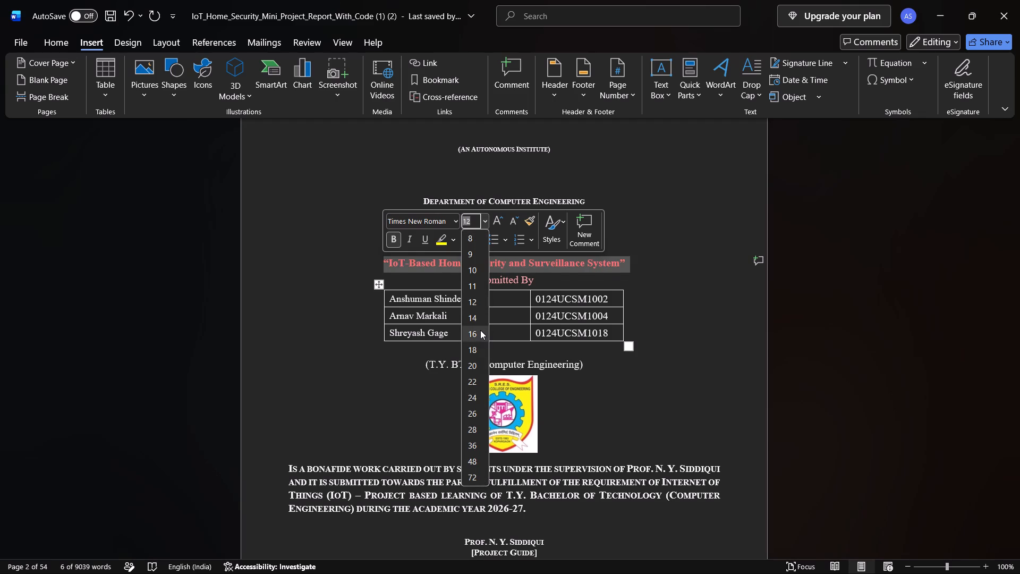
pyautogui.click(480, 330)
pyautogui.click(581, 416)
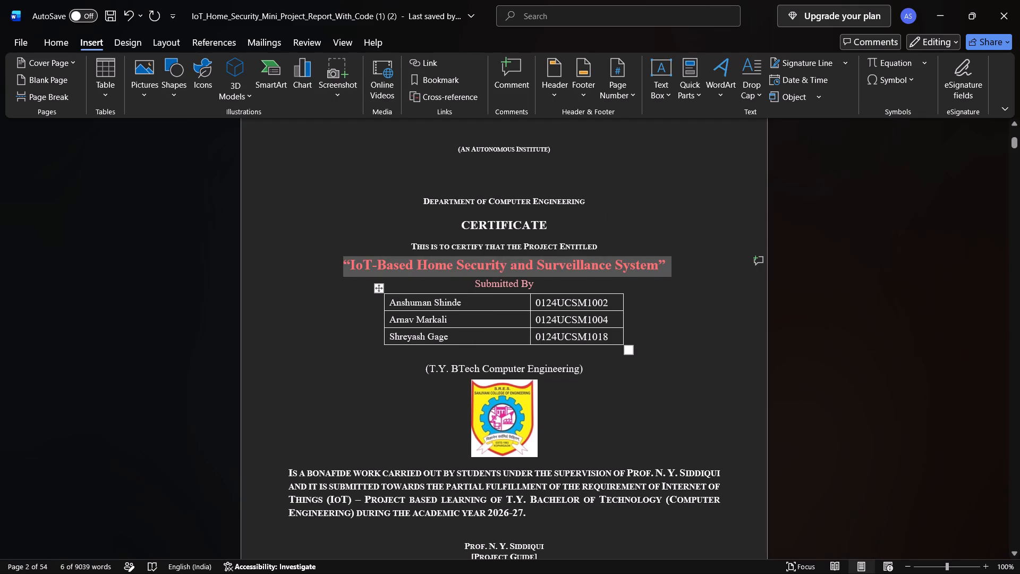
# Set the "CERTIFICATE" heading to font size 16.
pyautogui.moveTo(557, 224); pyautogui.dragTo(551, 225)
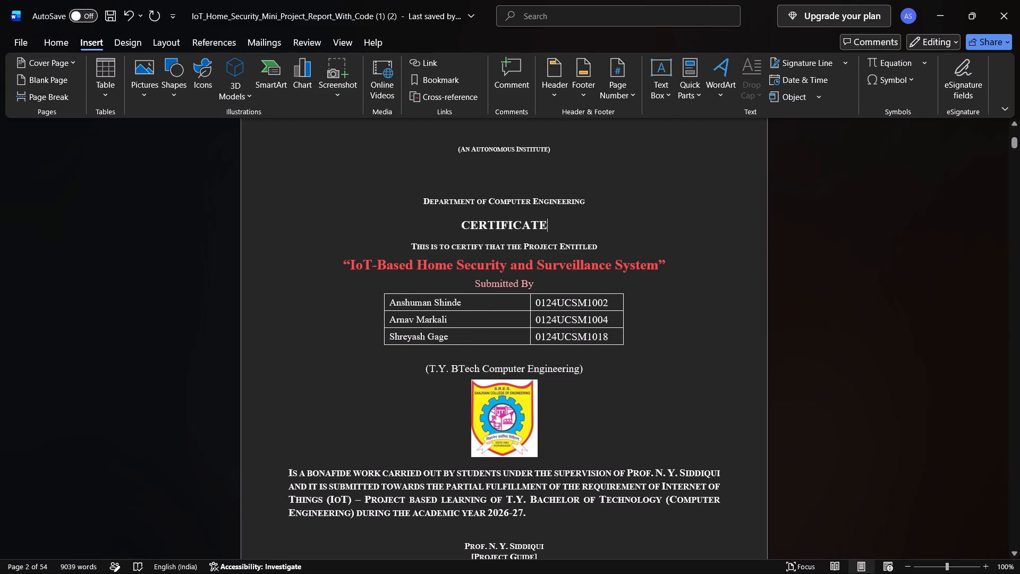
pyautogui.moveTo(551, 225); pyautogui.dragTo(461, 225)
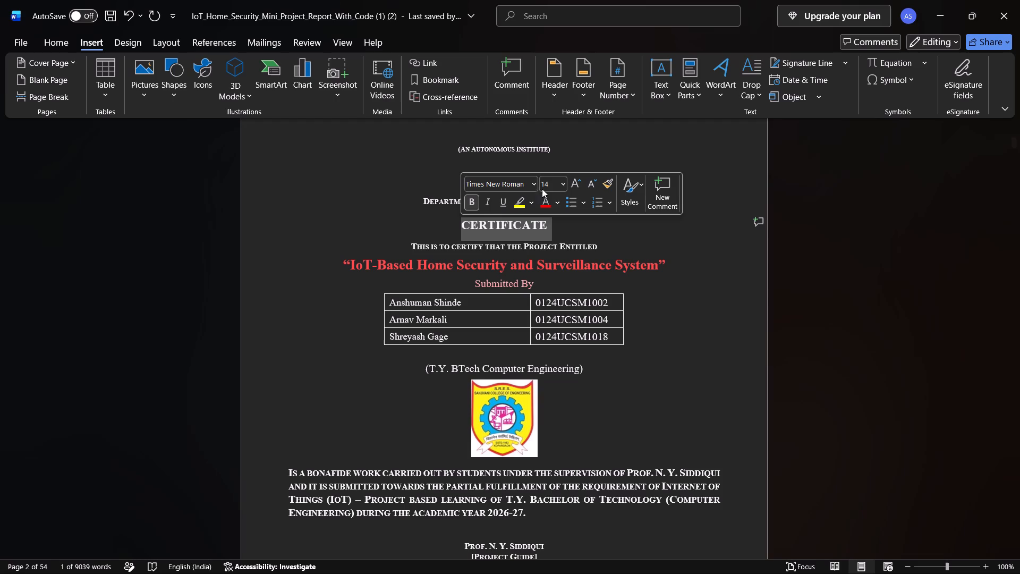
pyautogui.click(563, 185)
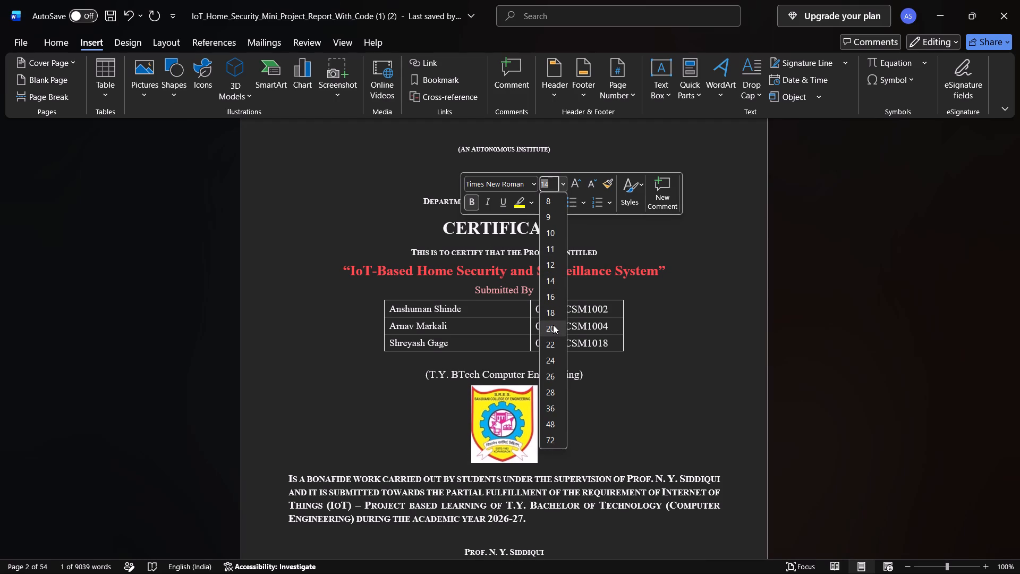
pyautogui.click(556, 297)
pyautogui.click(609, 246)
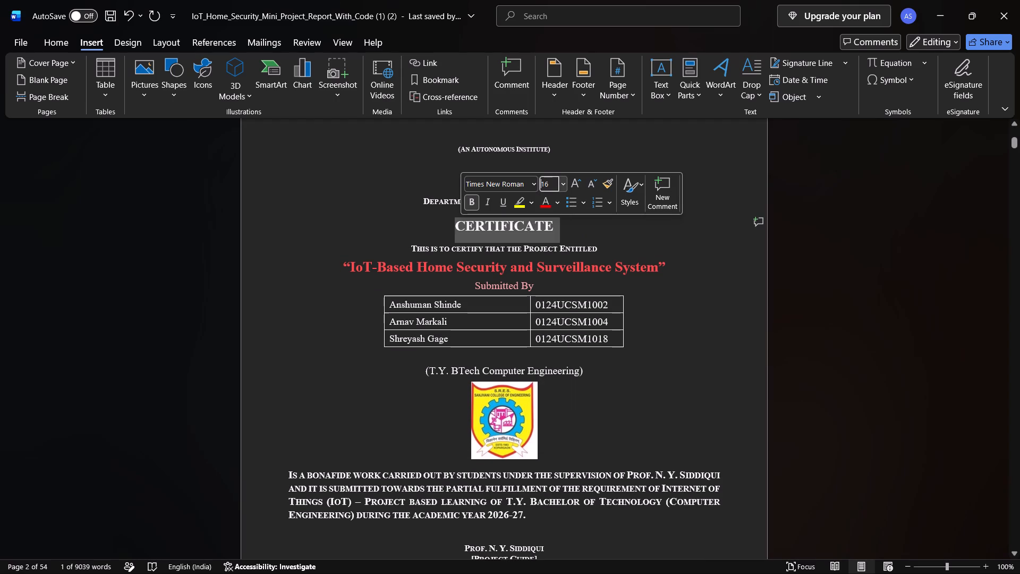
# Set the line "This is to certify that the Project Entitled" to font size 16.
pyautogui.moveTo(609, 246); pyautogui.dragTo(422, 243)
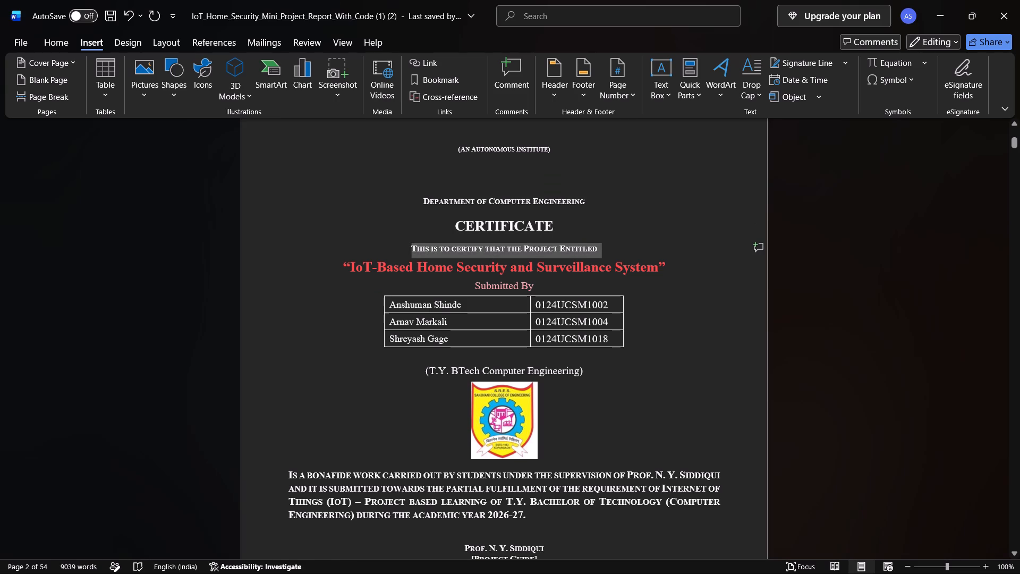
pyautogui.moveTo(422, 243); pyautogui.dragTo(421, 243)
pyautogui.click(523, 199)
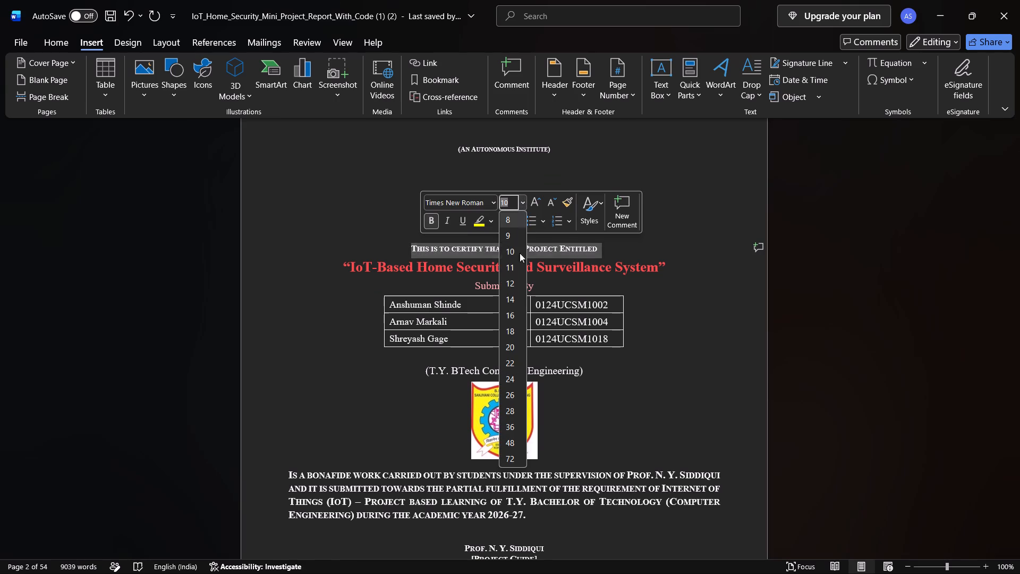
pyautogui.click(509, 316)
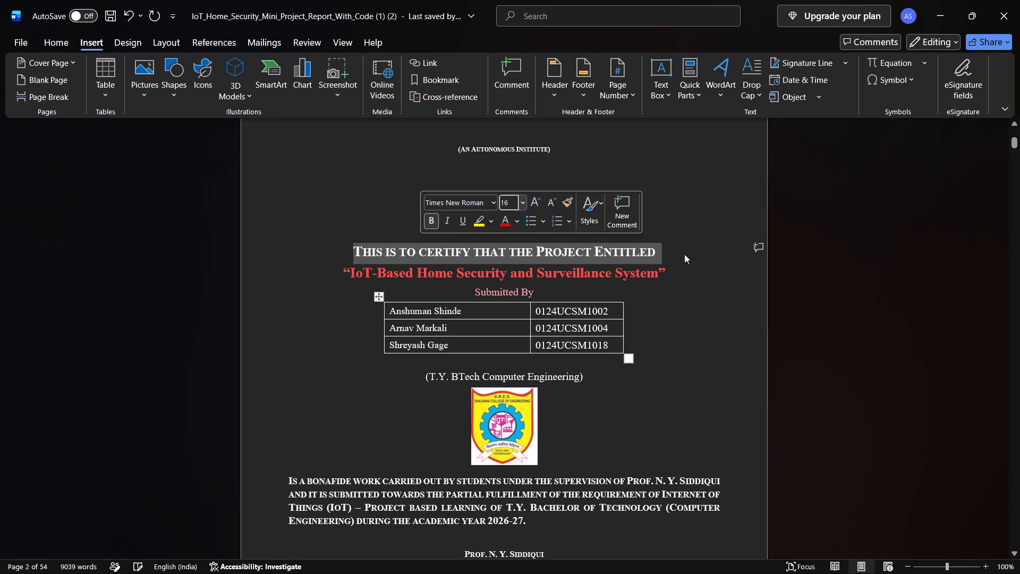
pyautogui.click(696, 255)
# Set the text from "(An Autonomous Institute)" through "Department of Computer Engineering" on the certificate page to font size 16.
pyautogui.moveTo(593, 196); pyautogui.dragTo(440, 185)
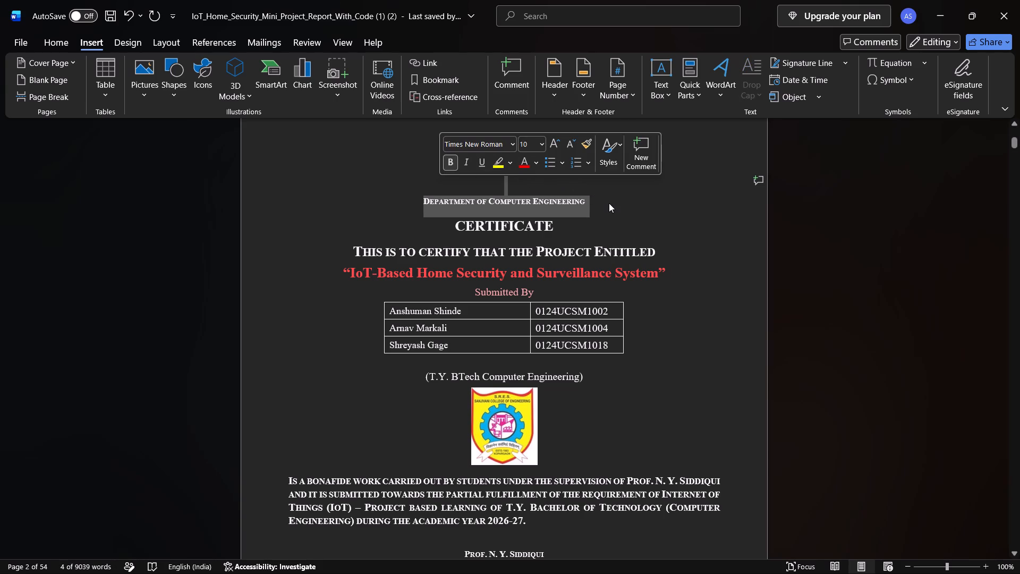
pyautogui.click(609, 203)
pyautogui.moveTo(609, 203); pyautogui.dragTo(435, 142)
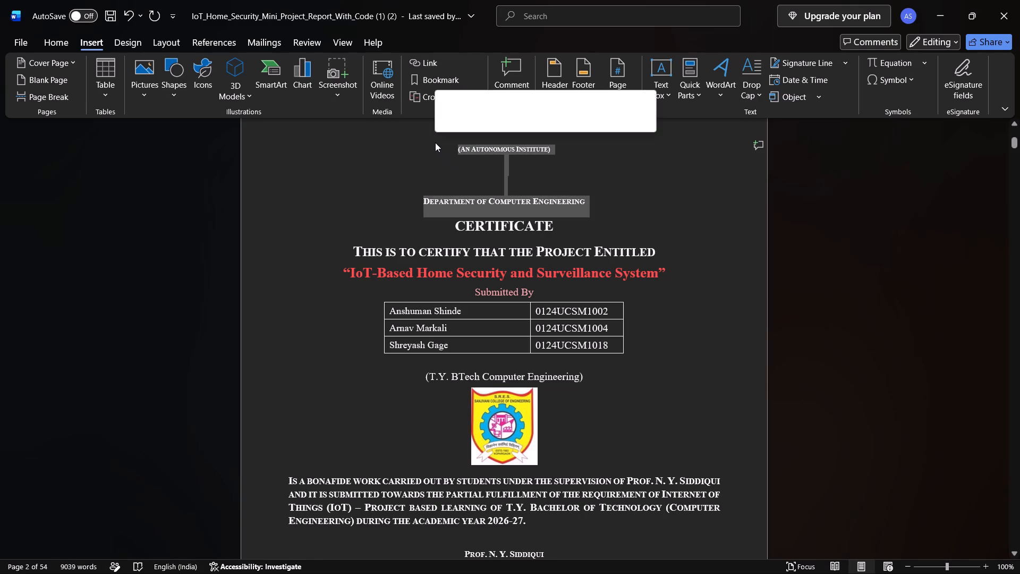
pyautogui.click(535, 102)
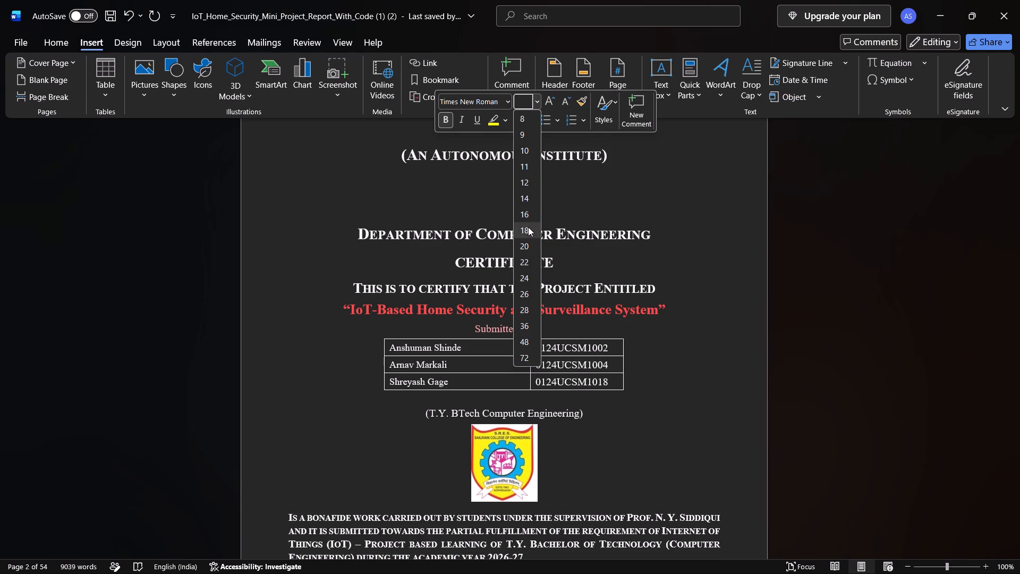
pyautogui.click(529, 219)
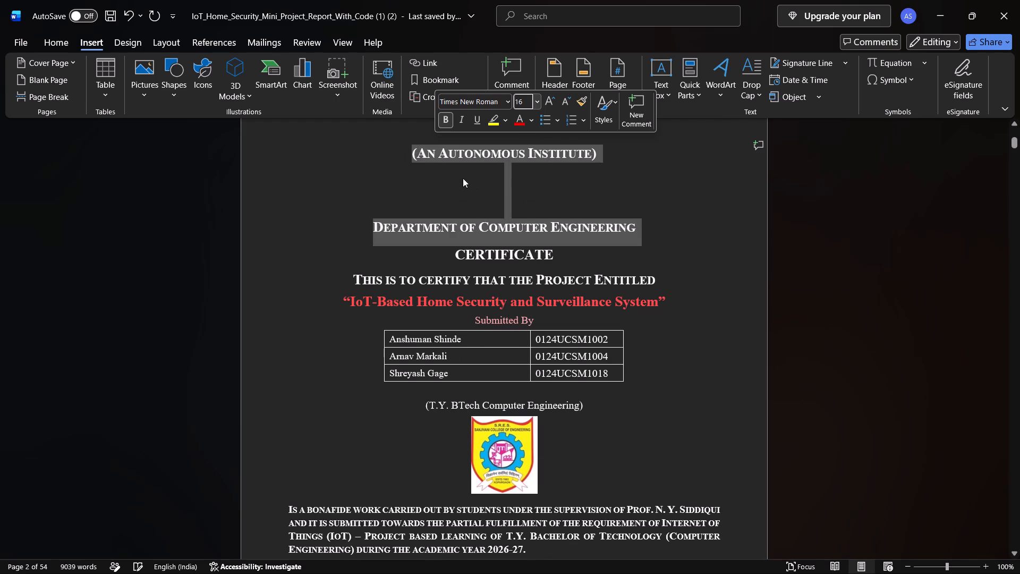
# Delete the blank lines between "(An Autonomous Institute)" and "Department of Computer Engineering" on the certificate page.
pyautogui.click(420, 163)
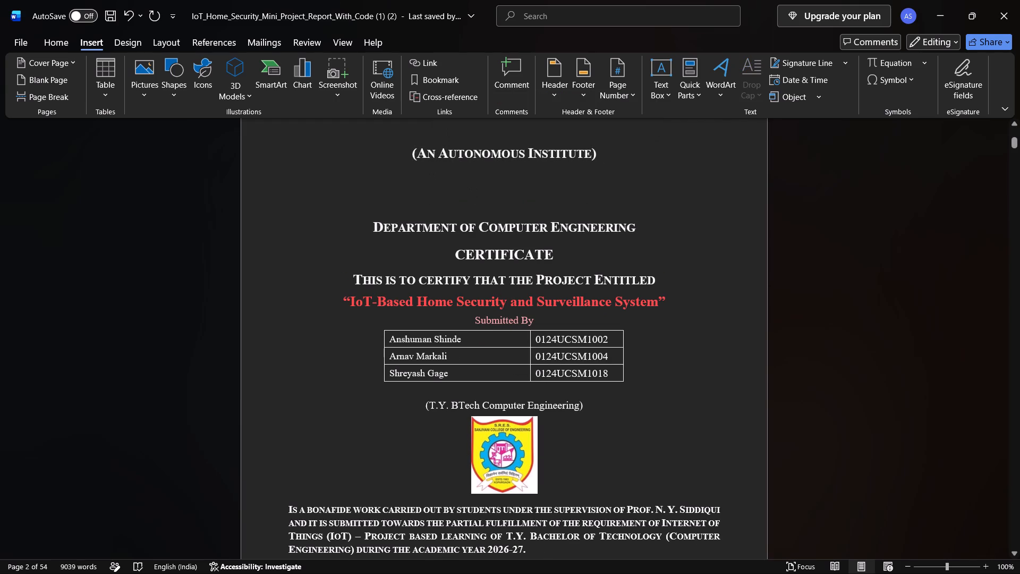
pyautogui.press('BackSpace')
pyautogui.press('BackSpace')
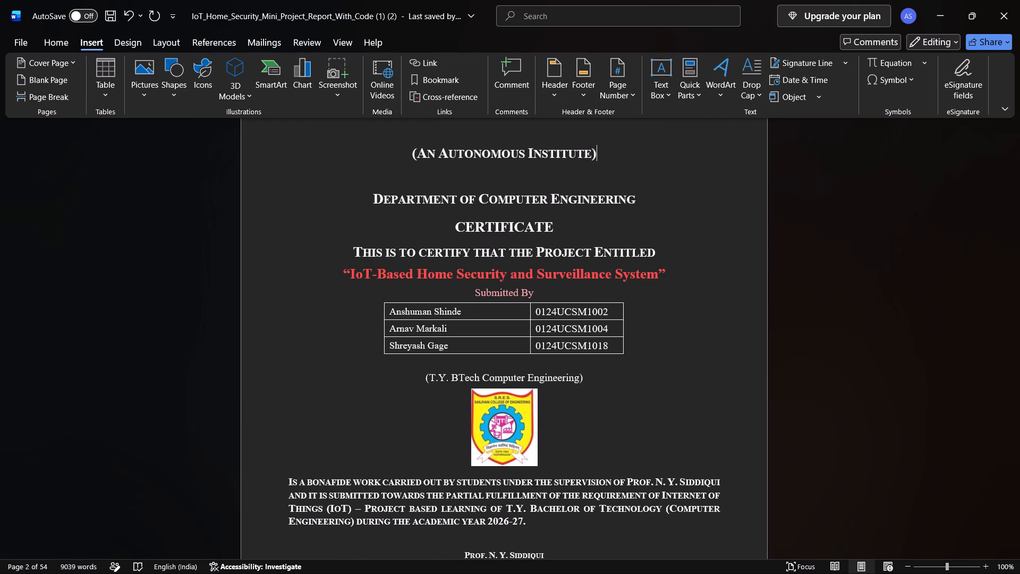
pyautogui.press('Down')
pyautogui.press('BackSpace')
pyautogui.press('BackSpace')
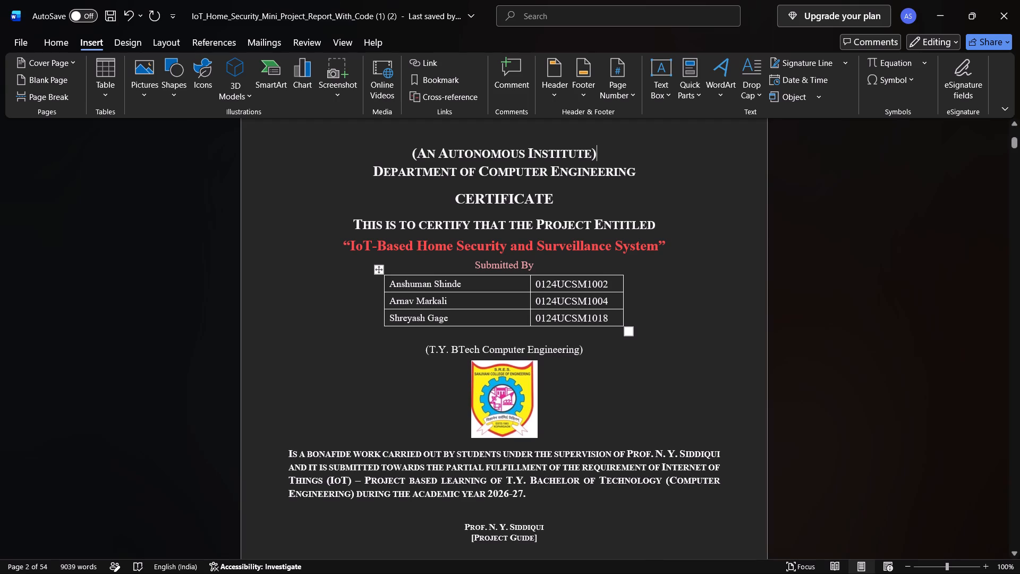
# Insert five blank lines above the project guide's name in the certificate page's signature area.
pyautogui.scroll(-6, 637, 398)
pyautogui.scroll(2, 637, 398)
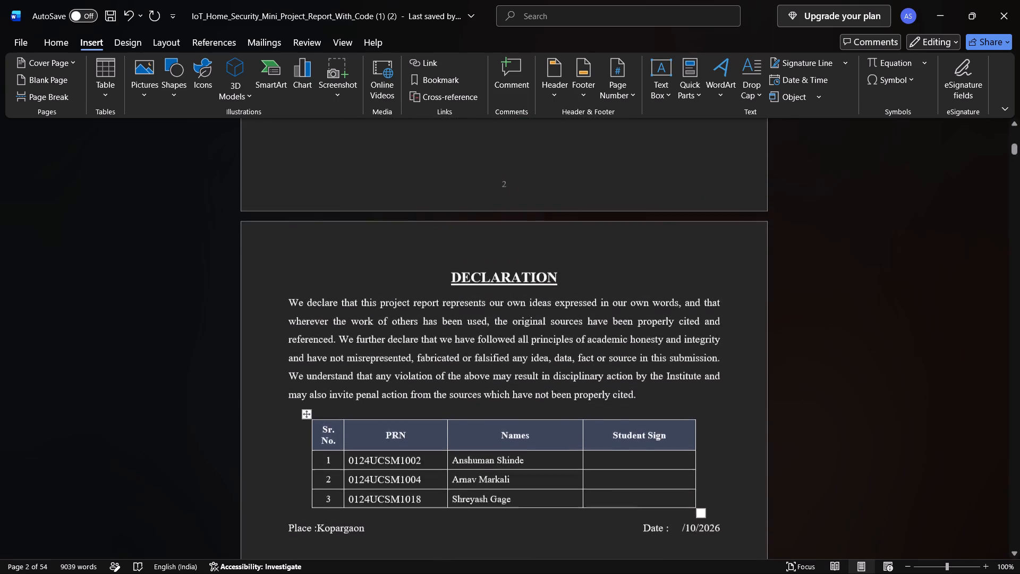
pyautogui.scroll(2, 637, 398)
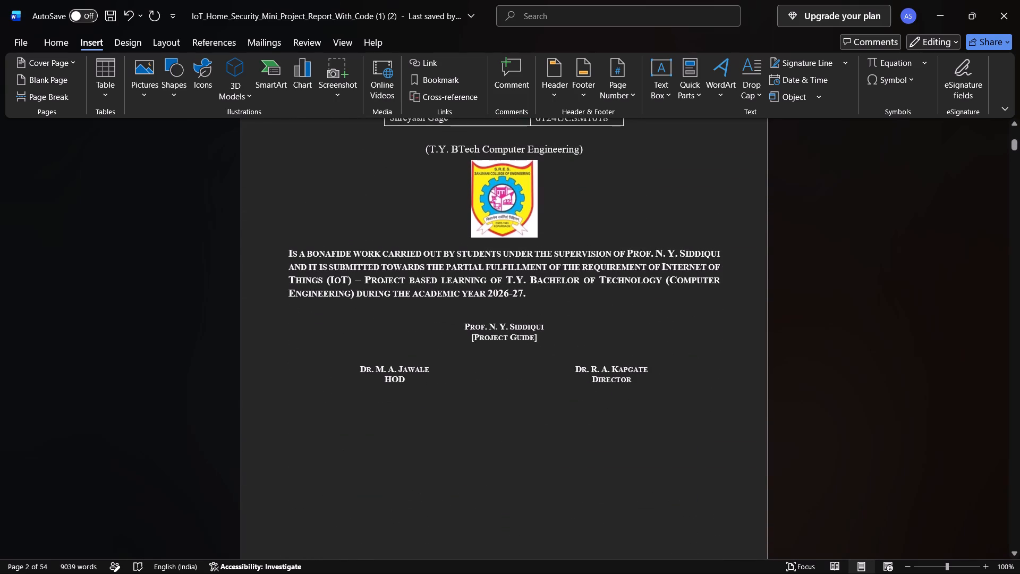
pyautogui.click(461, 313)
pyautogui.click(461, 313)
pyautogui.press('Down')
pyautogui.press('Return')
pyautogui.press('Return')
pyautogui.press('Return')
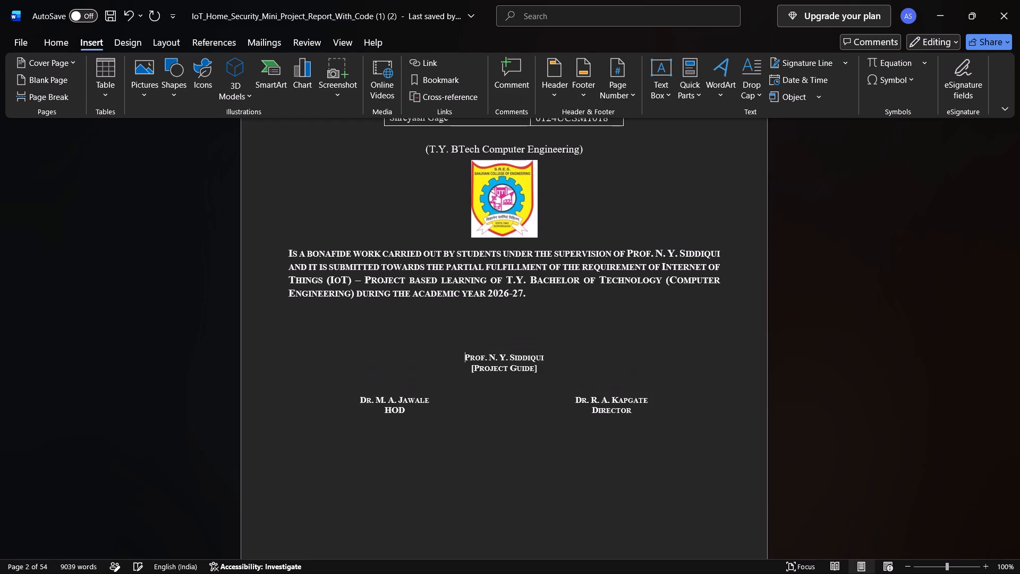
pyautogui.press('Return')
pyautogui.press('Return')
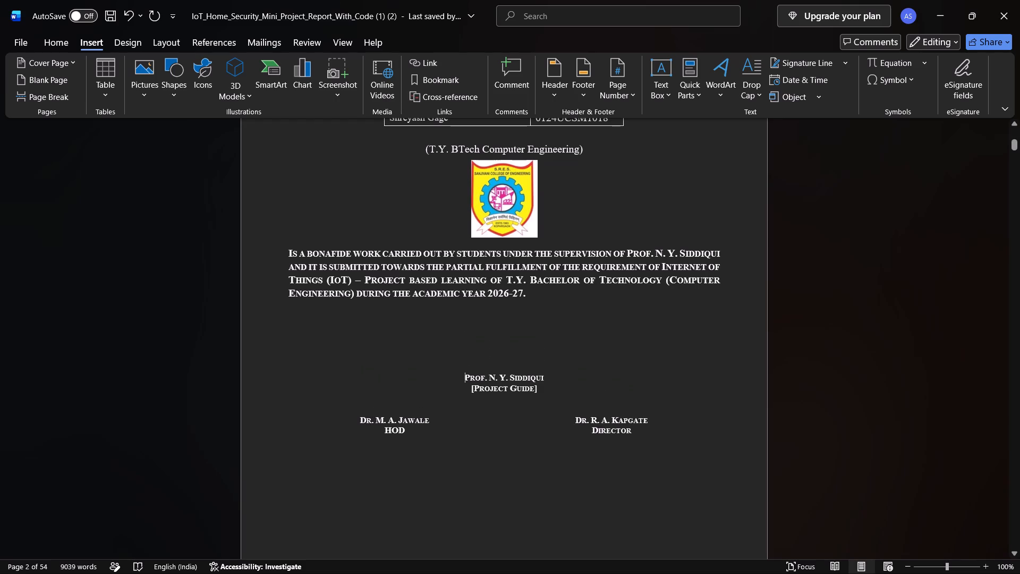
# Insert two blank lines between the college logo and the "Is a bonafide work" paragraph.
pyautogui.click(287, 256)
pyautogui.press('Return')
pyautogui.press('Return')
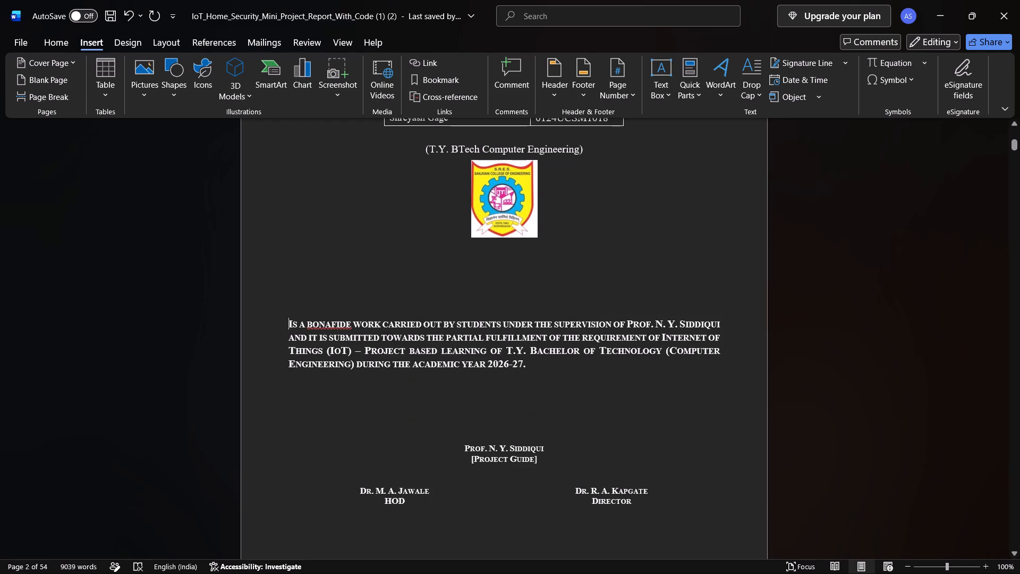
pyautogui.scroll(1, 481, 281)
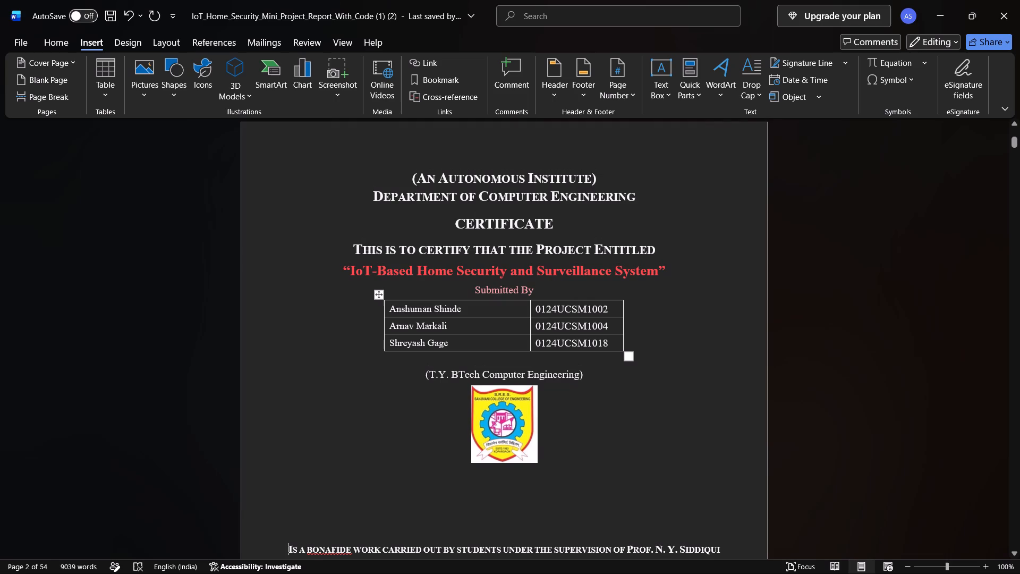
# Enlarge the college logo on the certificate page proportionally, to nearly one and a half times its size.
pyautogui.click(511, 441)
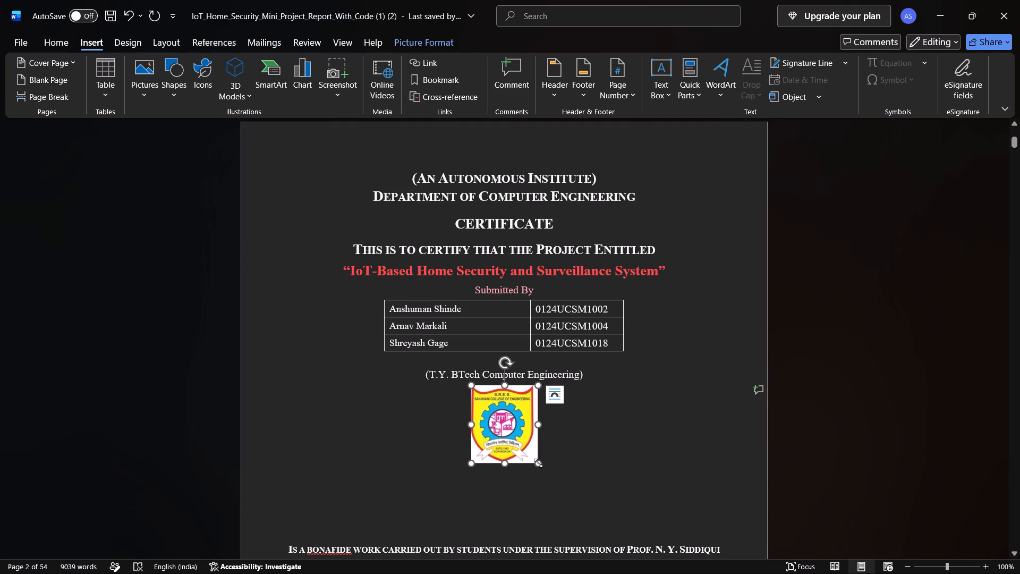
pyautogui.moveTo(540, 463); pyautogui.dragTo(549, 482)
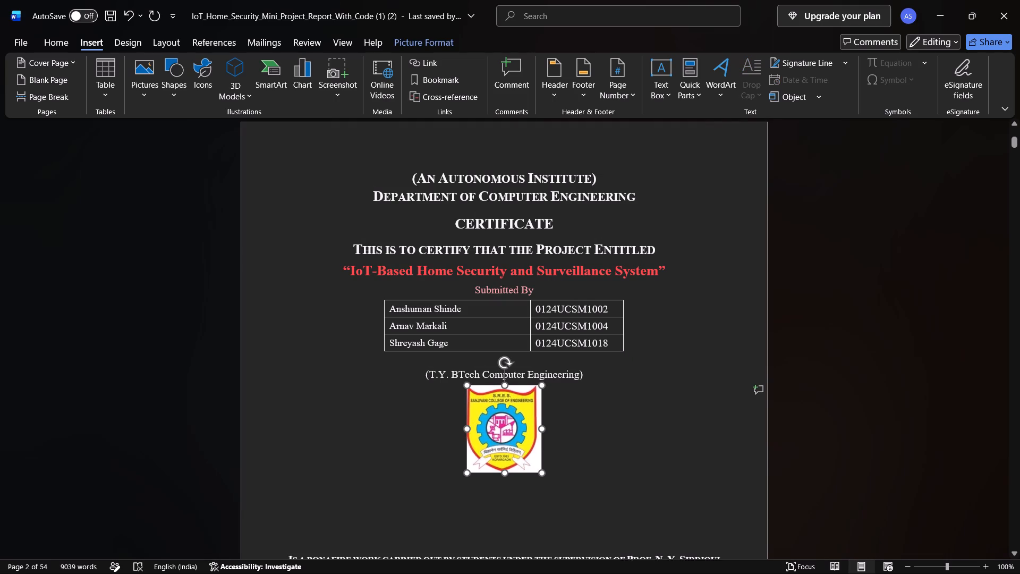
pyautogui.moveTo(549, 482); pyautogui.dragTo(567, 498)
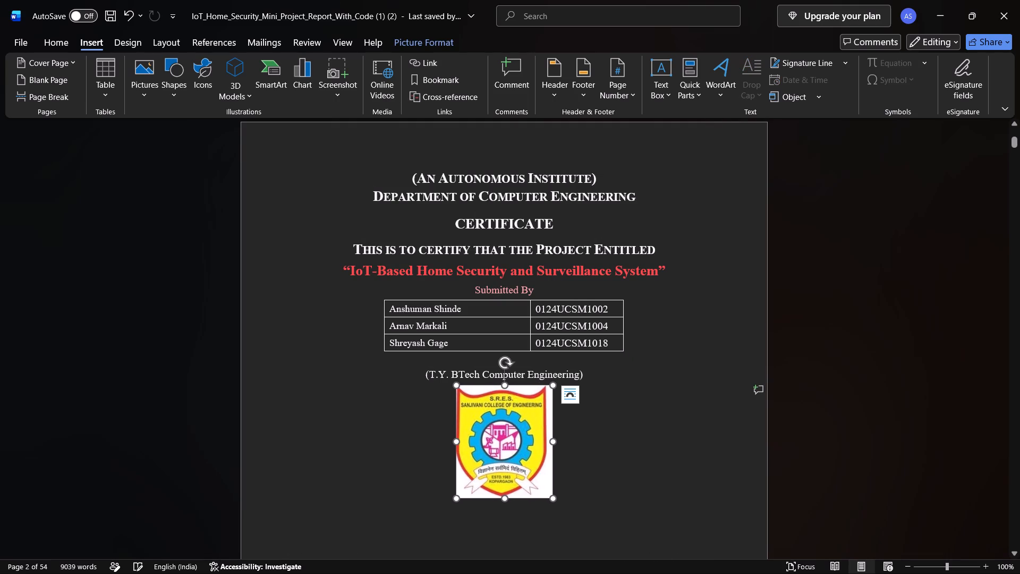
# Delete one blank line between the college logo and the "Is a bonafide work" paragraph on the certificate page.
pyautogui.scroll(-1, 574, 445)
pyautogui.click(470, 415)
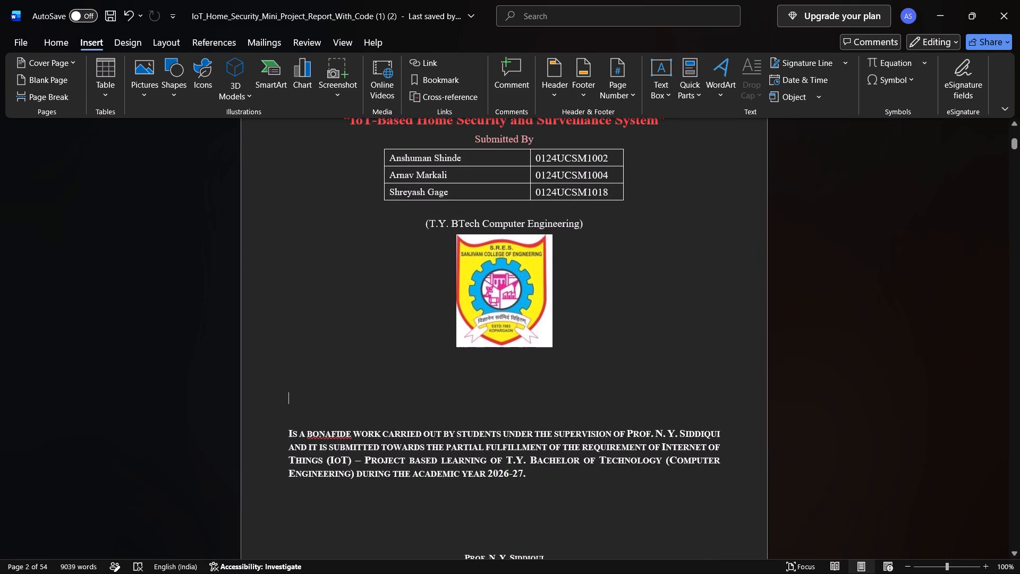
pyautogui.press('BackSpace')
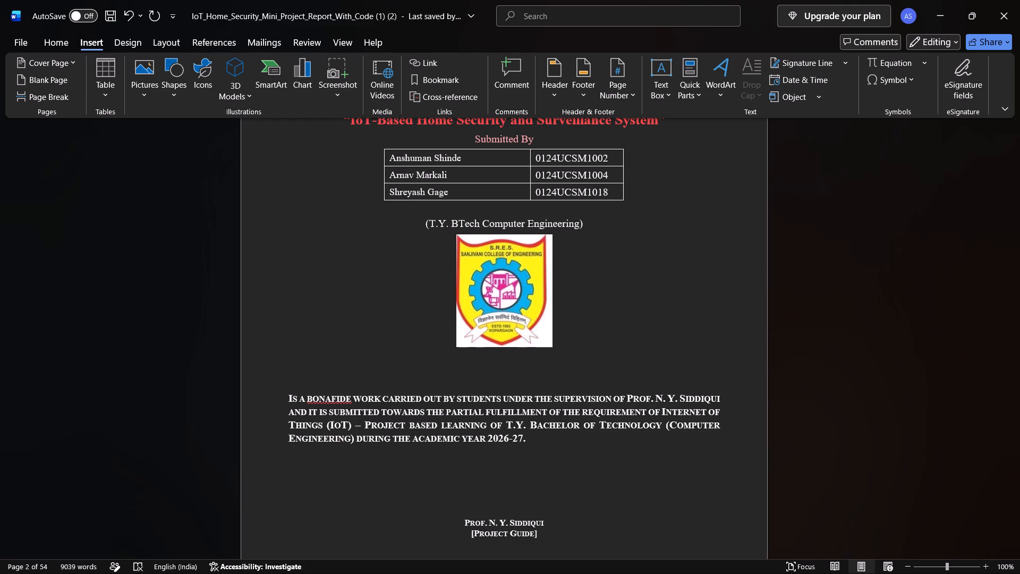
# Review the layout of the certificate page and the declaration page that follows it.
pyautogui.scroll(-4, 657, 383)
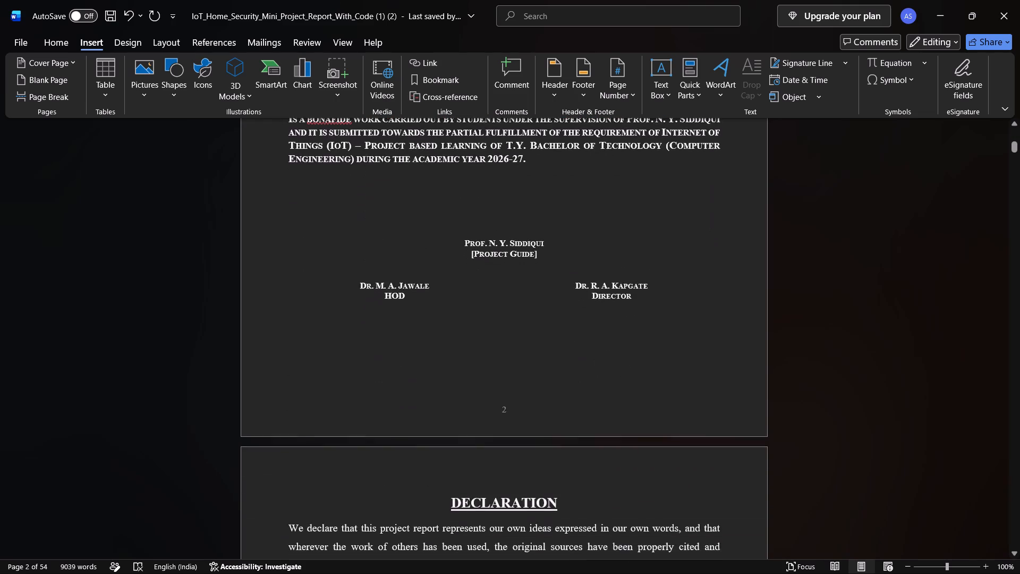
pyautogui.scroll(5, 657, 383)
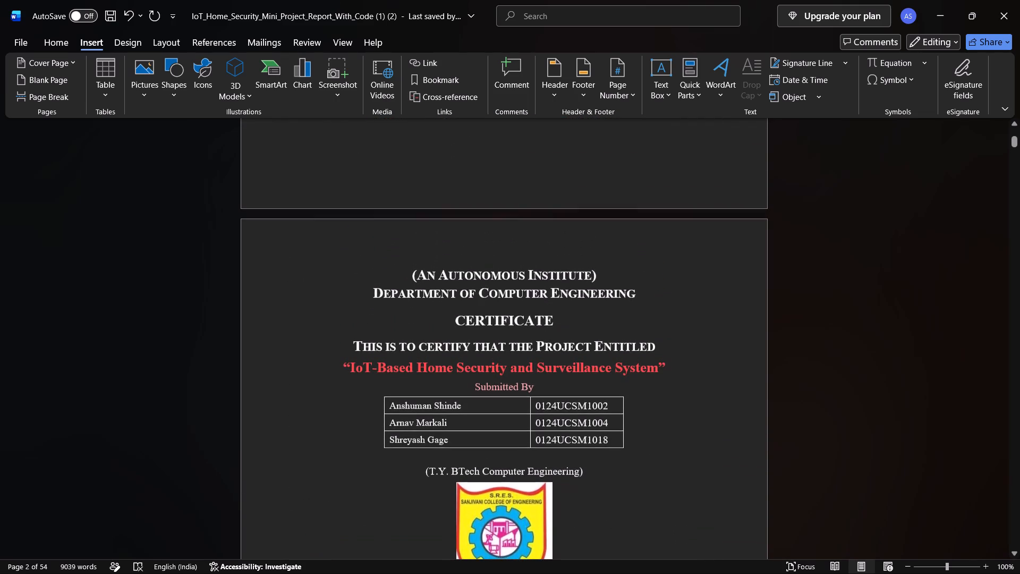
pyautogui.scroll(1, 657, 383)
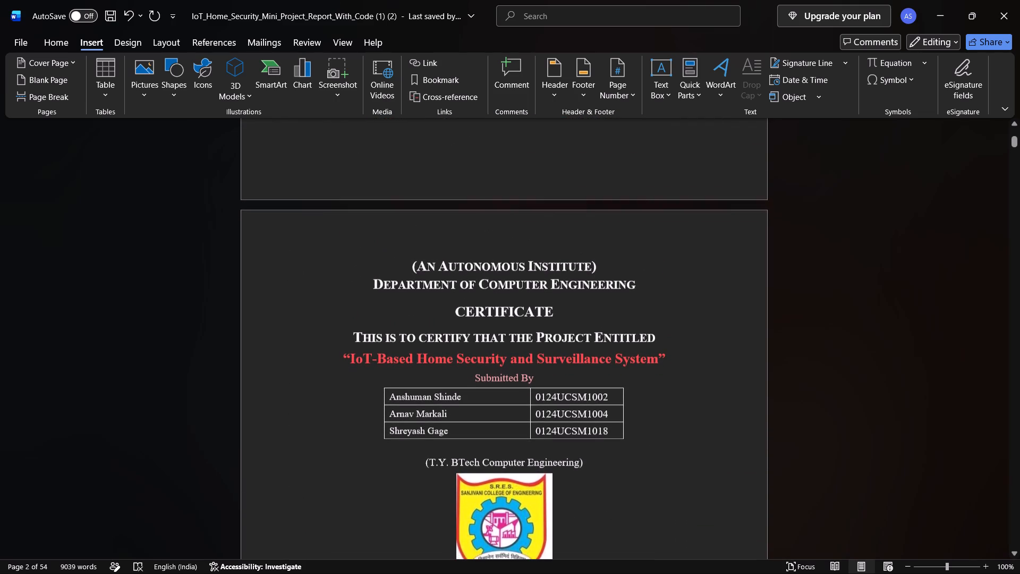
pyautogui.scroll(-4, 657, 383)
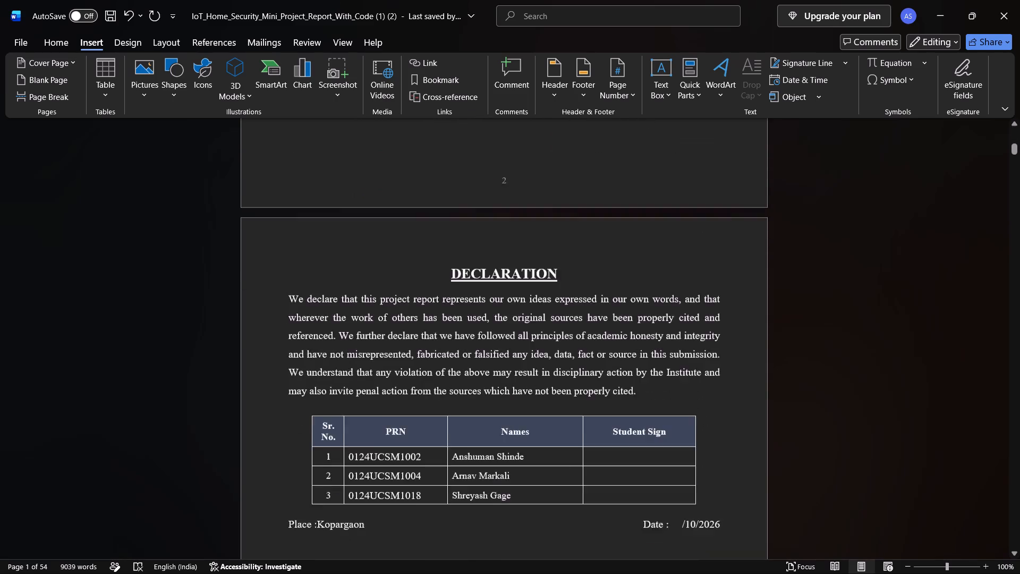
pyautogui.scroll(-2, 657, 383)
pyautogui.scroll(1, 657, 383)
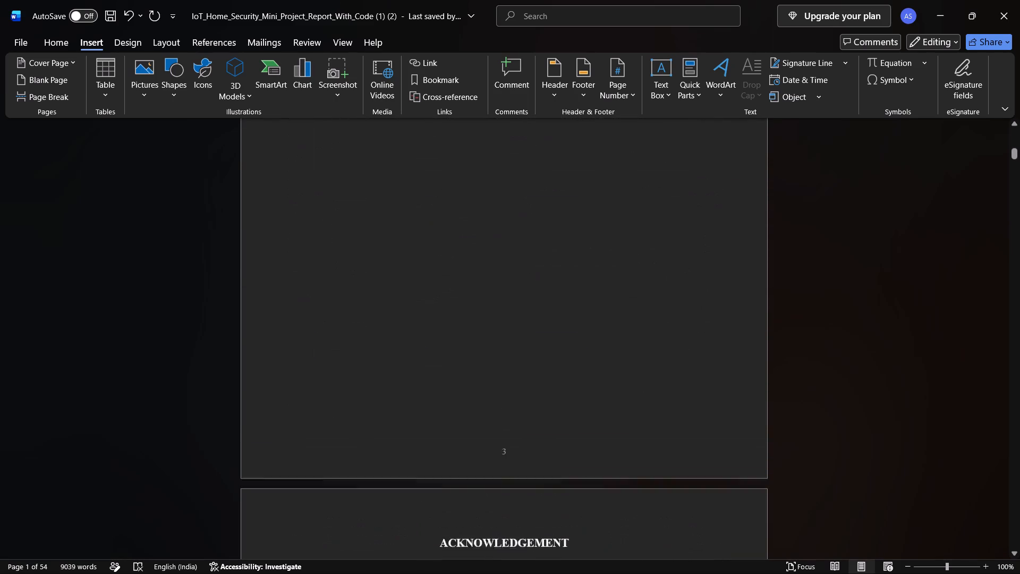
pyautogui.scroll(3, 657, 383)
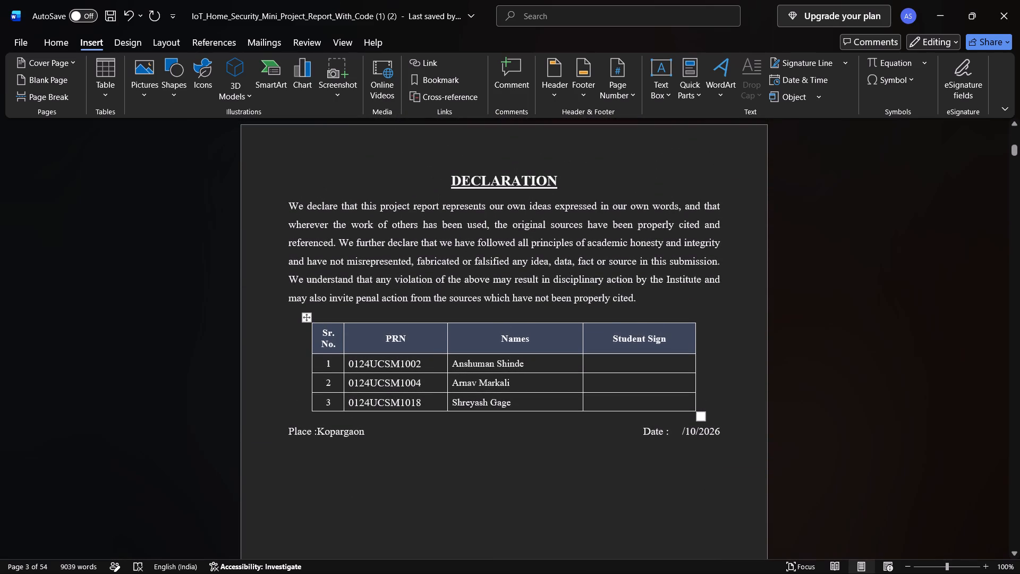
# Set the declaration paragraph beginning "We declare that this project report" to font size 12.
pyautogui.moveTo(649, 301); pyautogui.dragTo(278, 197)
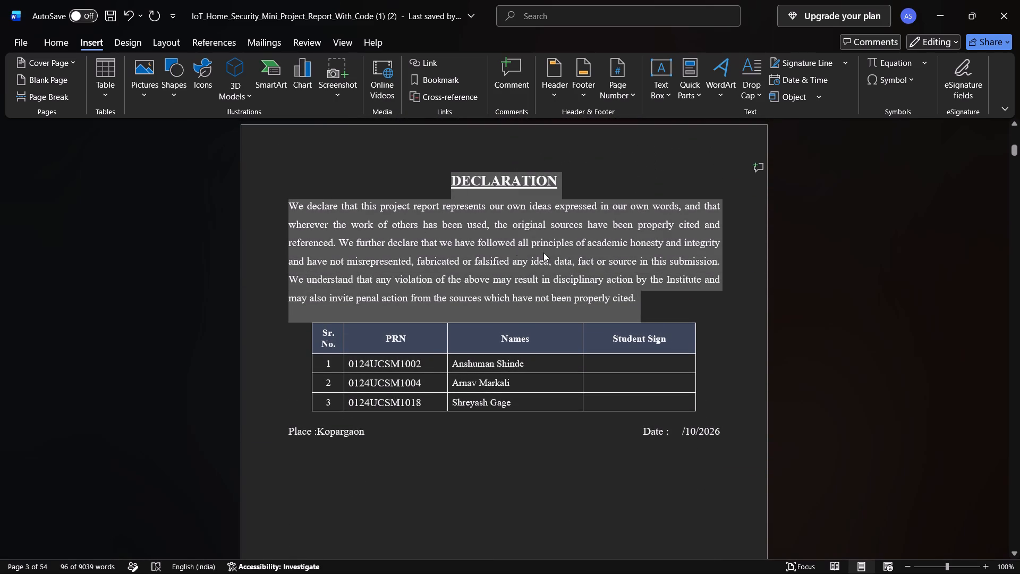
pyautogui.click(634, 299)
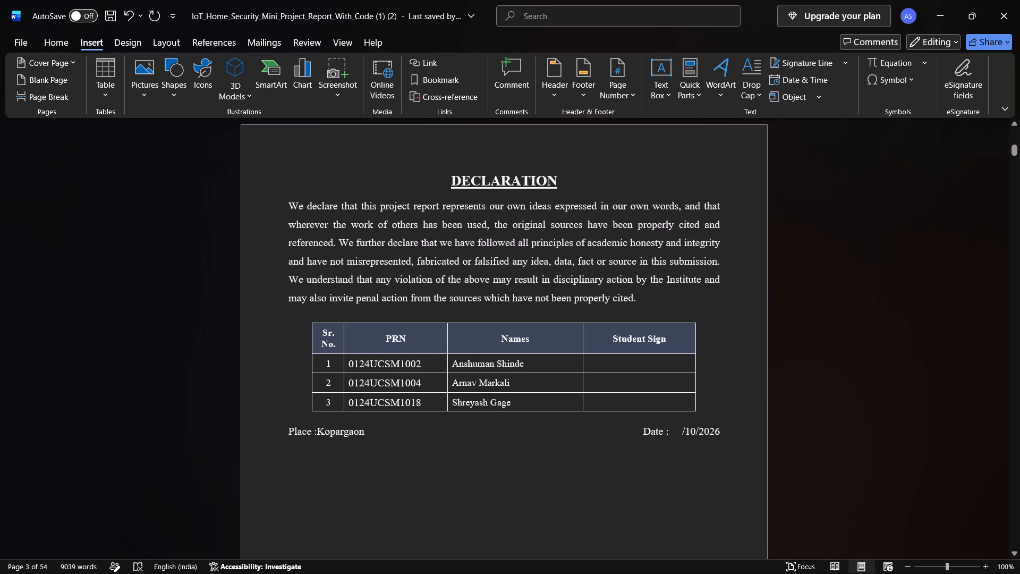
pyautogui.moveTo(640, 299); pyautogui.dragTo(234, 210)
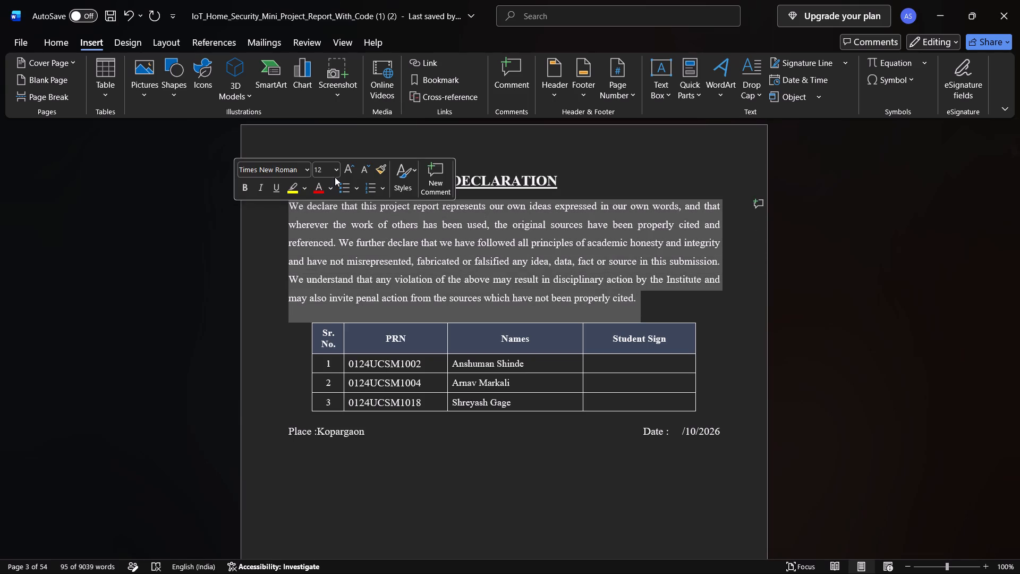
pyautogui.click(336, 174)
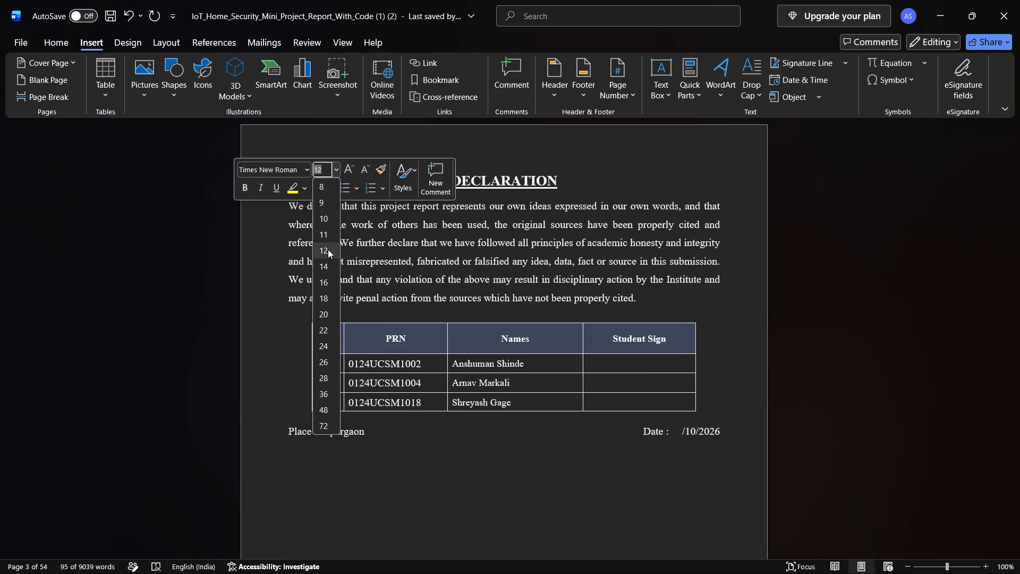
pyautogui.click(328, 249)
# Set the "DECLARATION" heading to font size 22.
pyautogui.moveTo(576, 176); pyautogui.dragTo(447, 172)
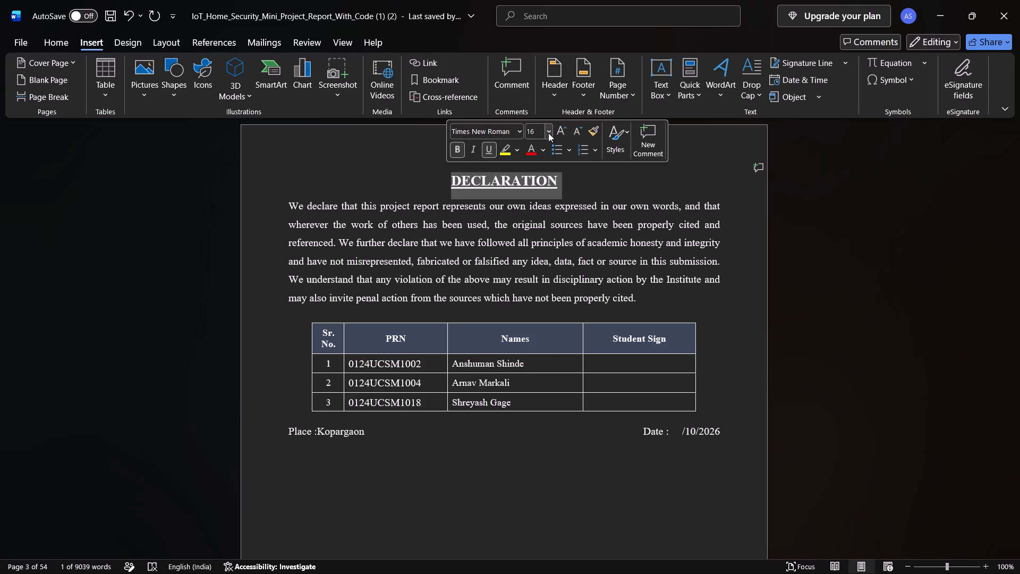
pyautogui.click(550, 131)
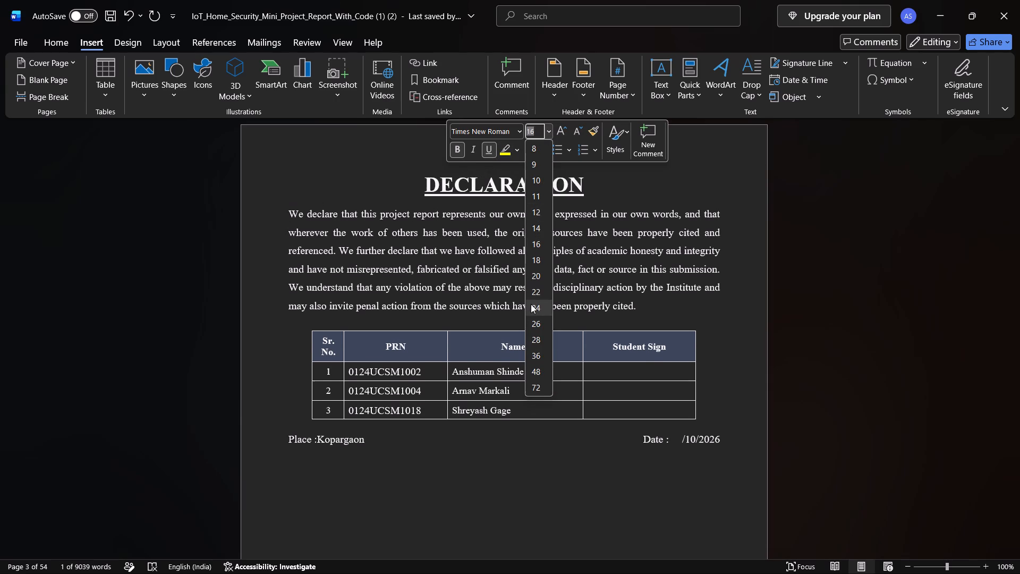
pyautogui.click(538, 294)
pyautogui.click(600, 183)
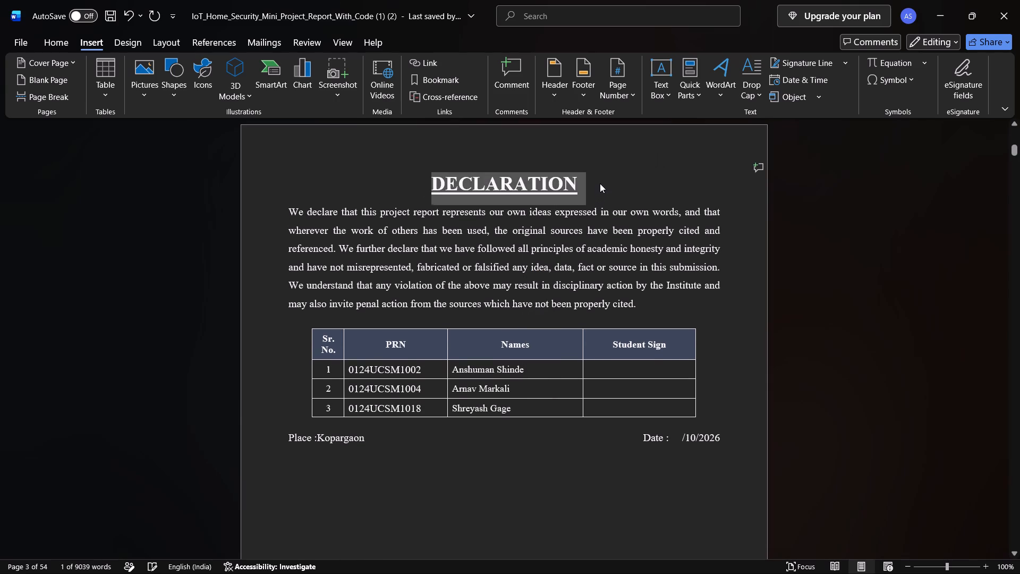
# Compare with the certificate page's headings and set the "DECLARATION" heading to font size 16.
pyautogui.scroll(4, 600, 183)
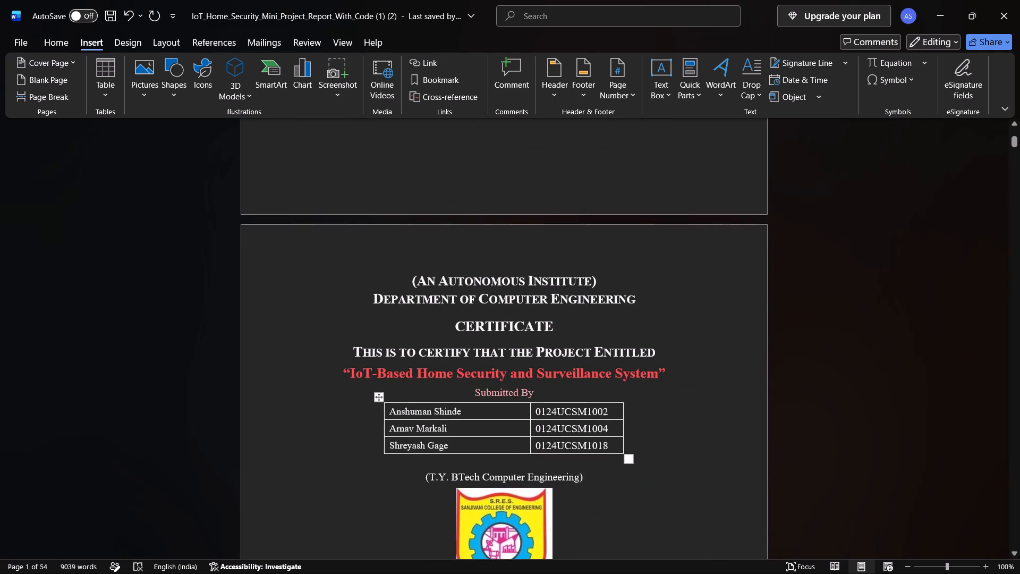
pyautogui.scroll(5, 559, 255)
pyautogui.scroll(-7, 559, 255)
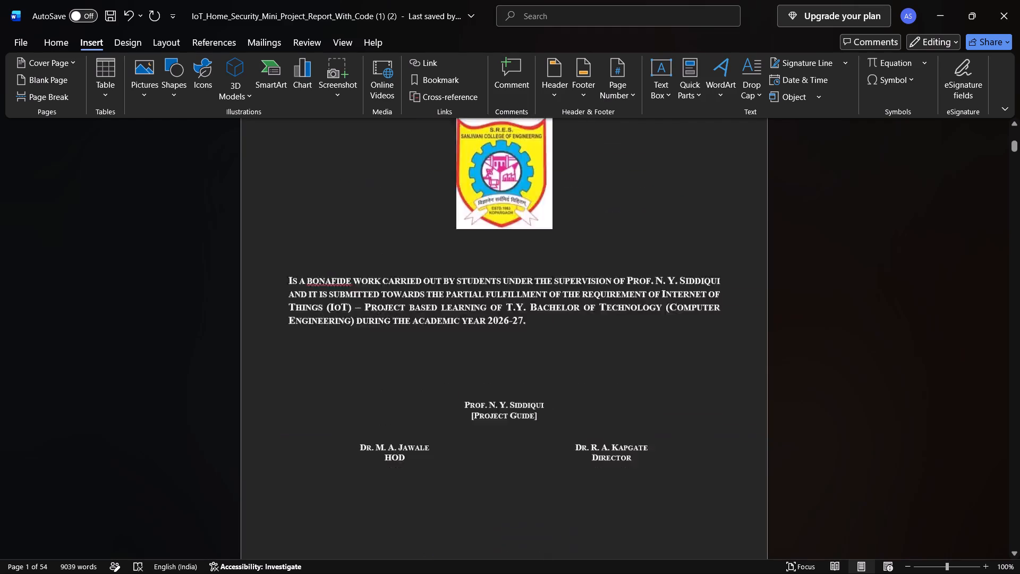
pyautogui.scroll(-1, 559, 255)
pyautogui.moveTo(576, 257); pyautogui.dragTo(424, 234)
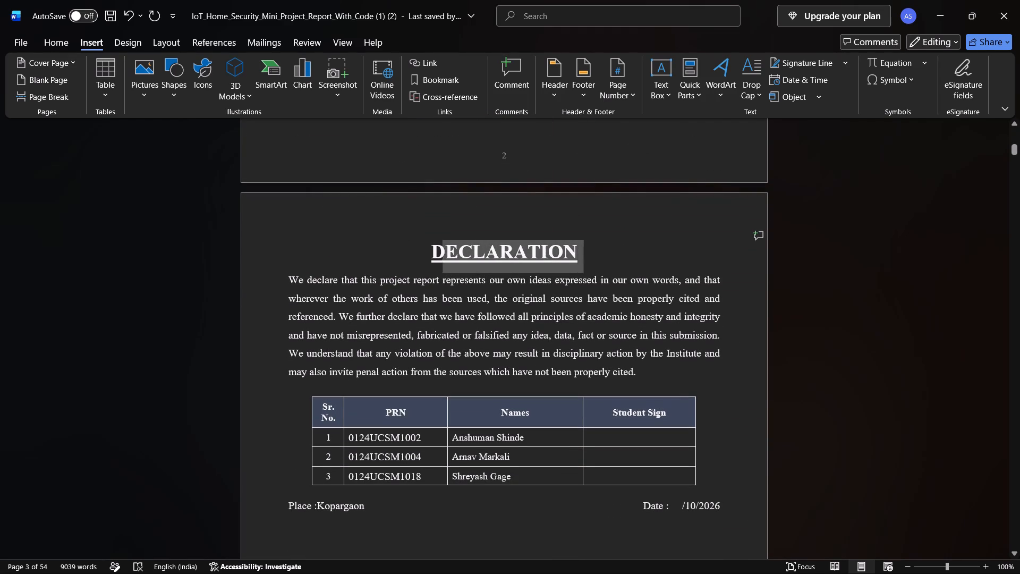
pyautogui.moveTo(424, 234); pyautogui.dragTo(409, 233)
pyautogui.click(514, 191)
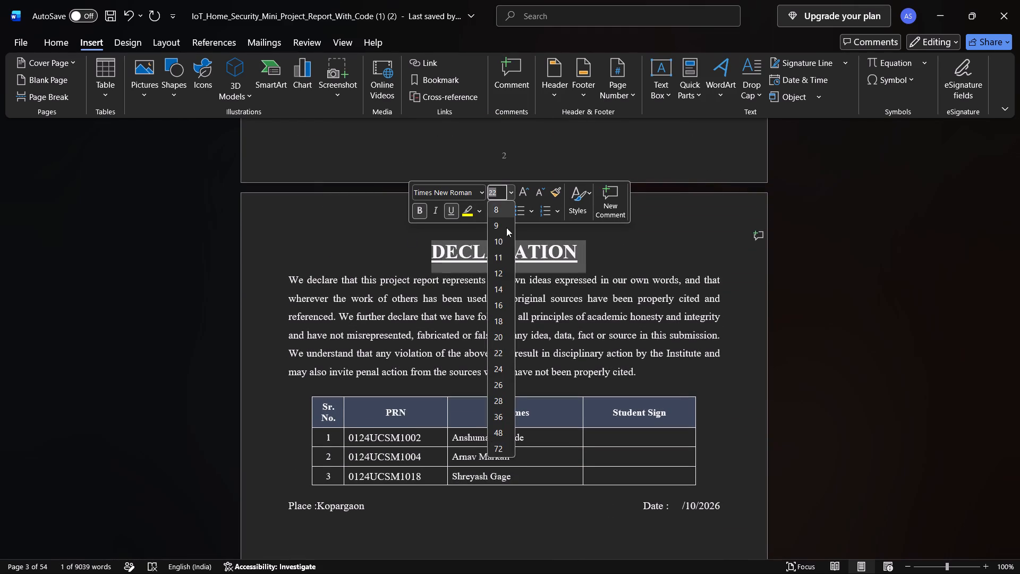
pyautogui.click(498, 302)
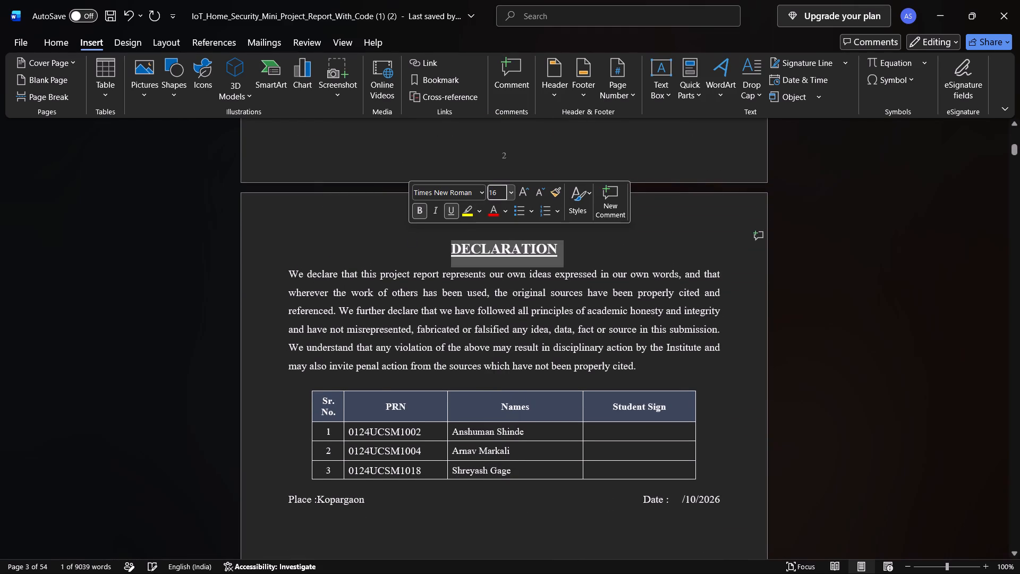
pyautogui.click(586, 247)
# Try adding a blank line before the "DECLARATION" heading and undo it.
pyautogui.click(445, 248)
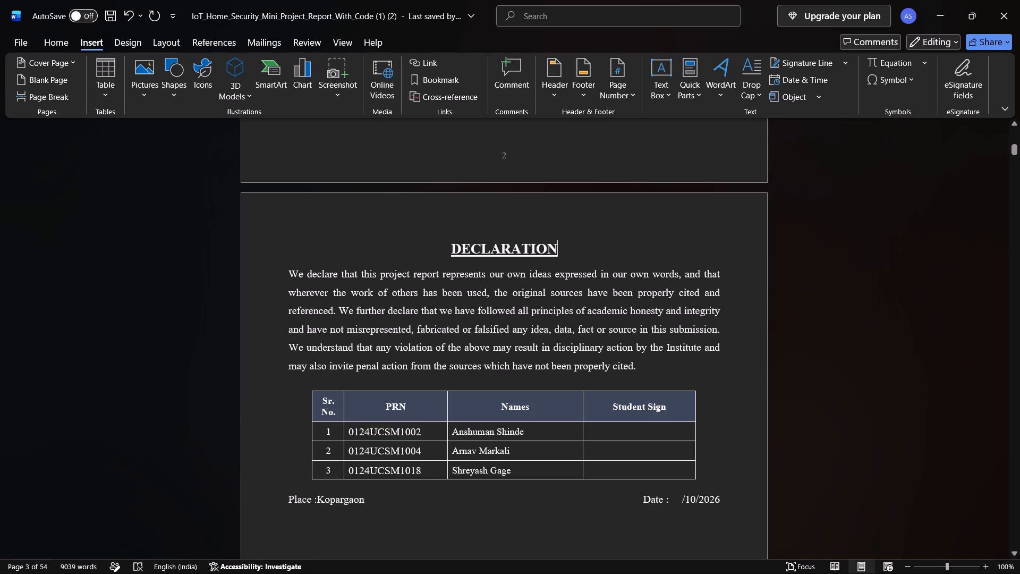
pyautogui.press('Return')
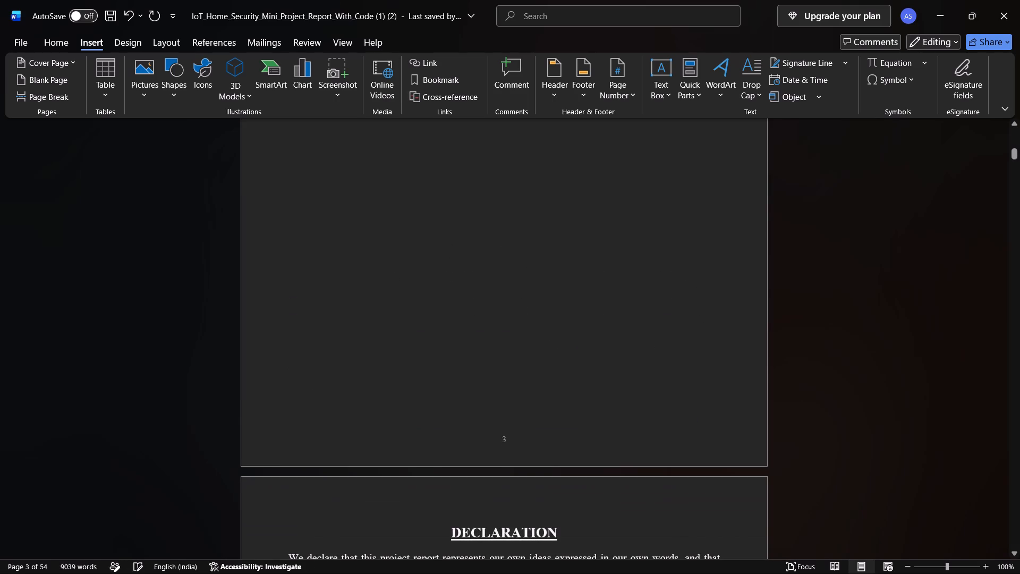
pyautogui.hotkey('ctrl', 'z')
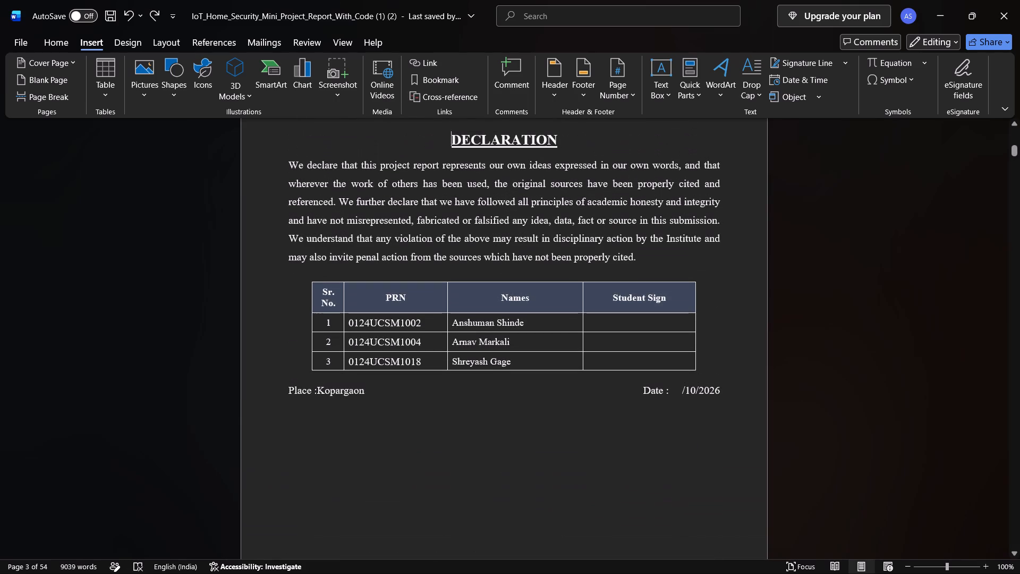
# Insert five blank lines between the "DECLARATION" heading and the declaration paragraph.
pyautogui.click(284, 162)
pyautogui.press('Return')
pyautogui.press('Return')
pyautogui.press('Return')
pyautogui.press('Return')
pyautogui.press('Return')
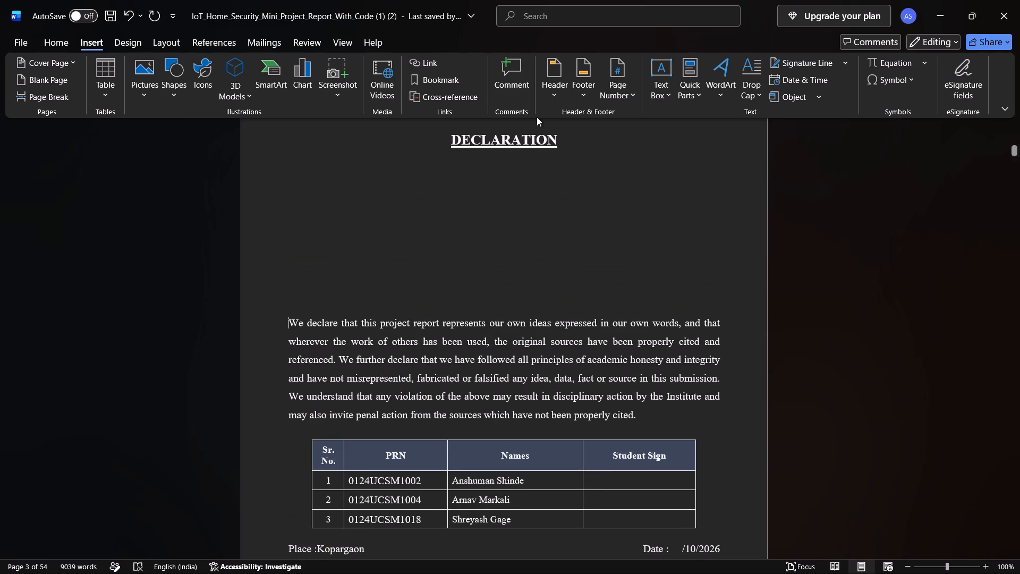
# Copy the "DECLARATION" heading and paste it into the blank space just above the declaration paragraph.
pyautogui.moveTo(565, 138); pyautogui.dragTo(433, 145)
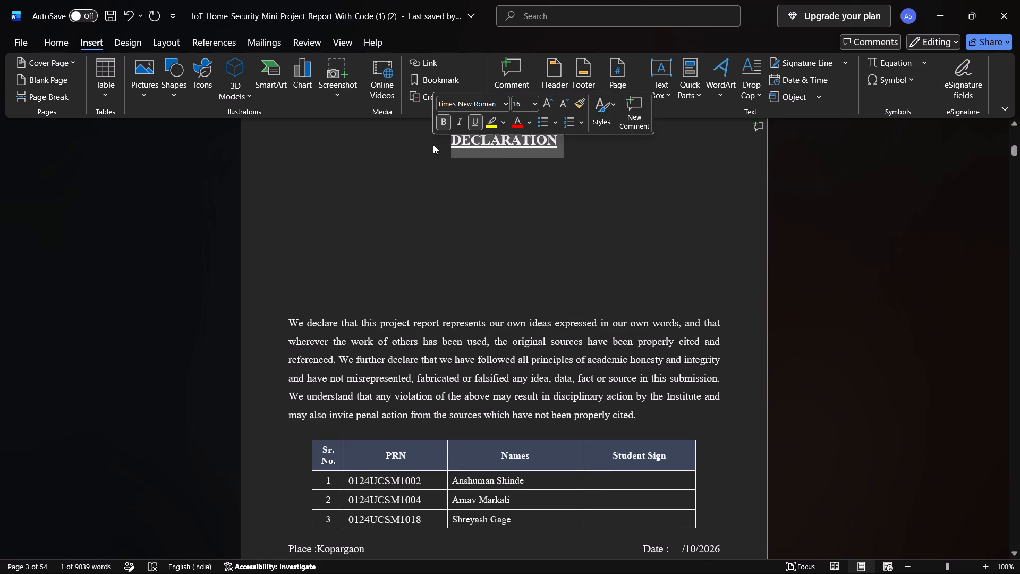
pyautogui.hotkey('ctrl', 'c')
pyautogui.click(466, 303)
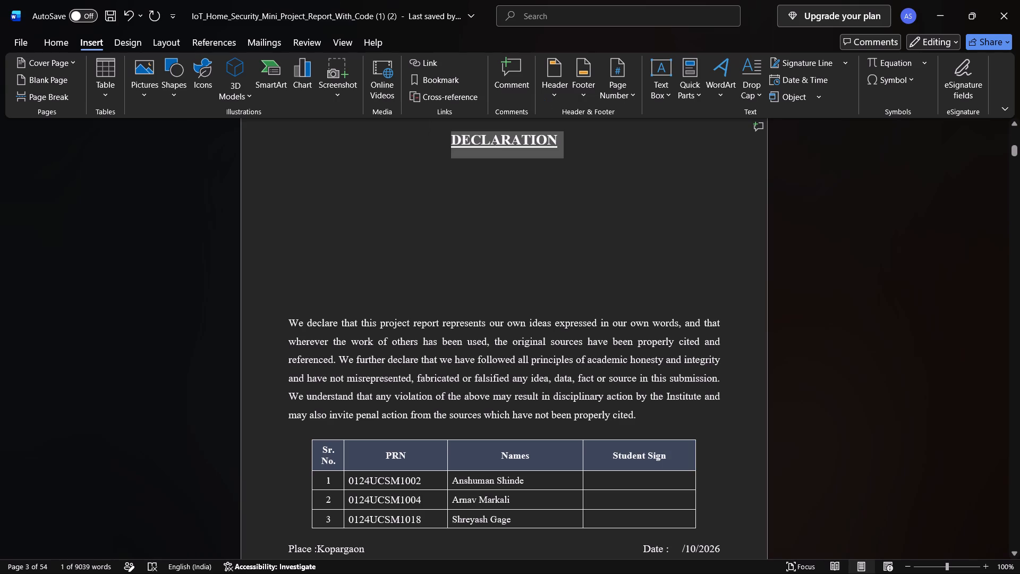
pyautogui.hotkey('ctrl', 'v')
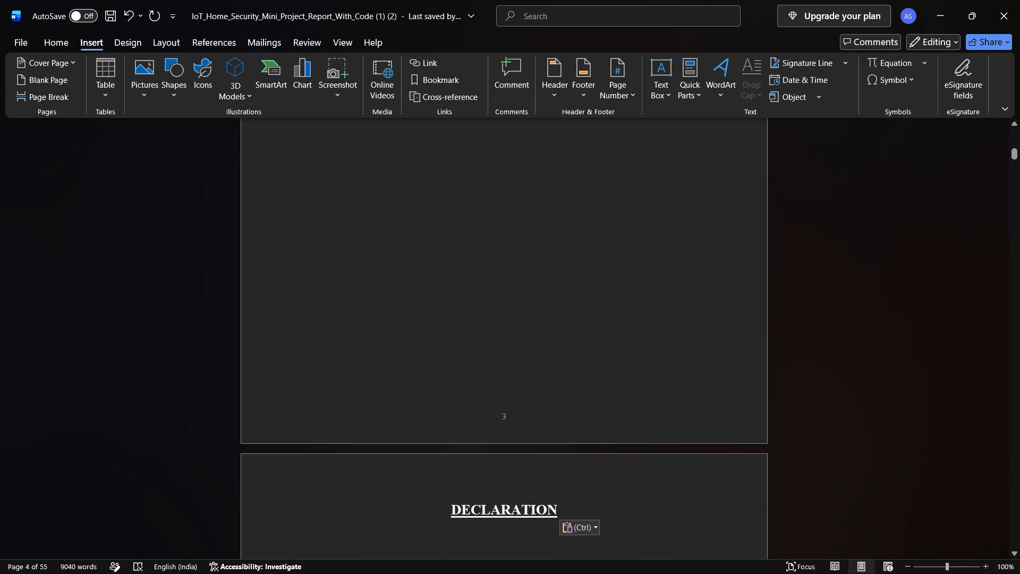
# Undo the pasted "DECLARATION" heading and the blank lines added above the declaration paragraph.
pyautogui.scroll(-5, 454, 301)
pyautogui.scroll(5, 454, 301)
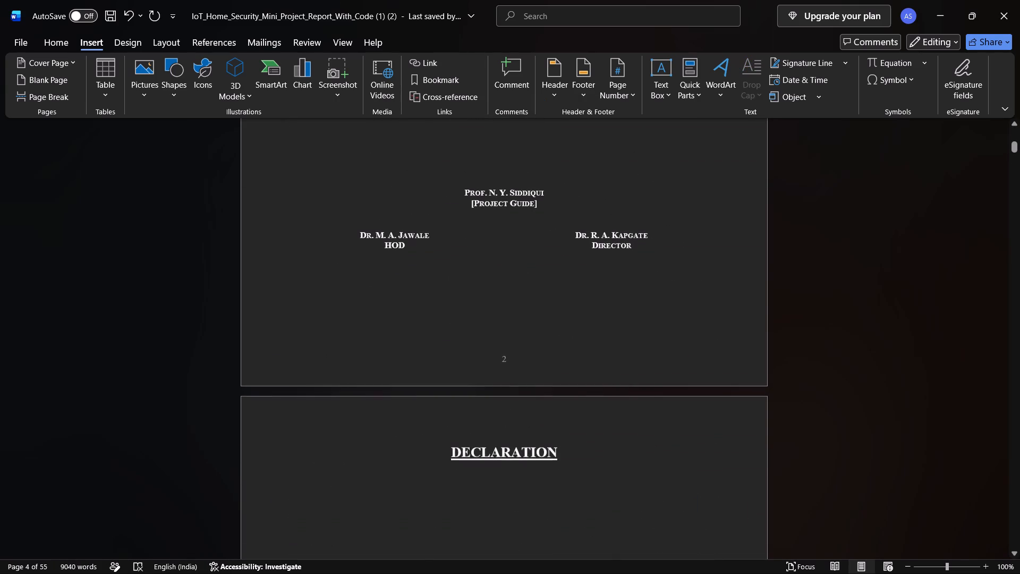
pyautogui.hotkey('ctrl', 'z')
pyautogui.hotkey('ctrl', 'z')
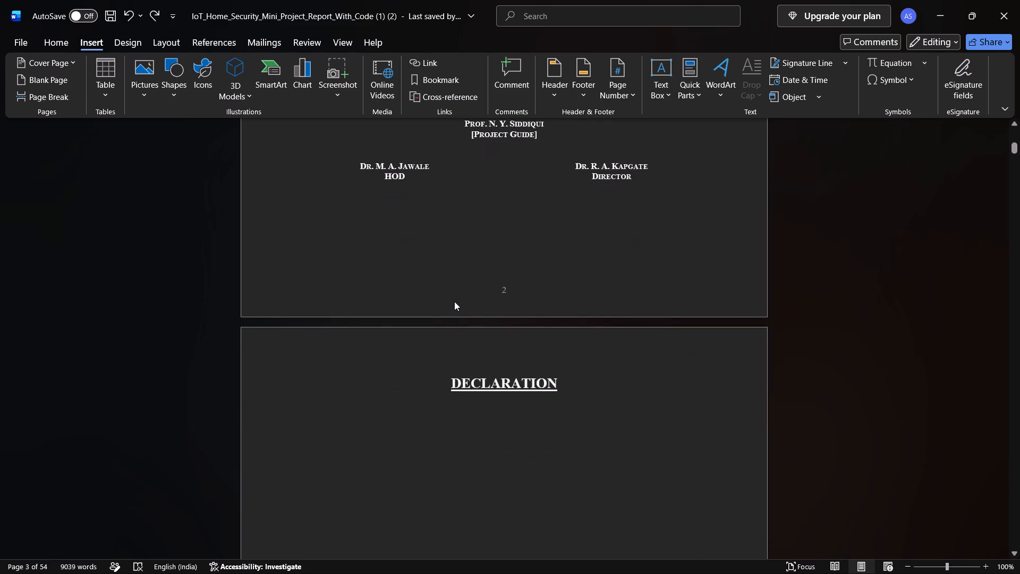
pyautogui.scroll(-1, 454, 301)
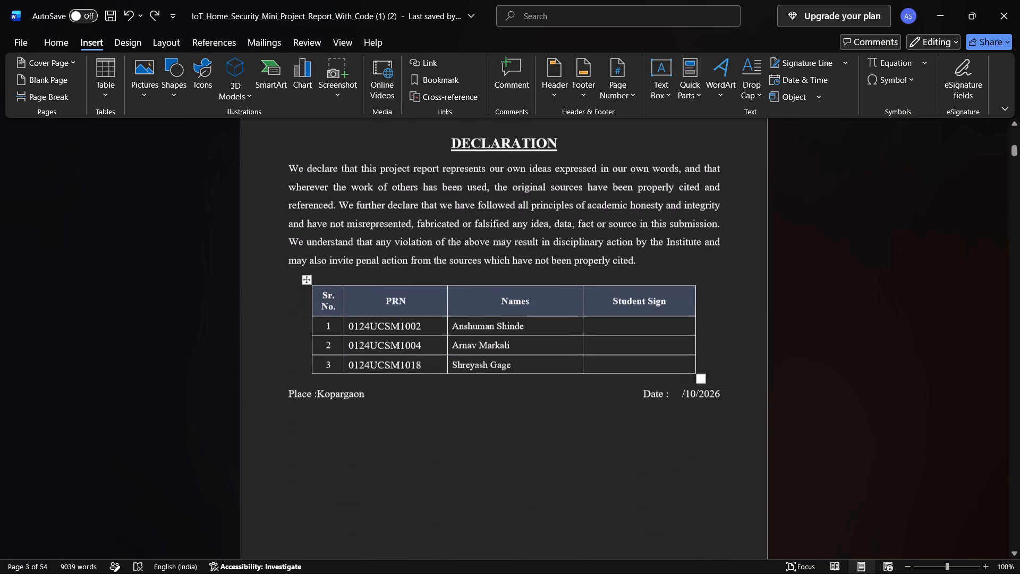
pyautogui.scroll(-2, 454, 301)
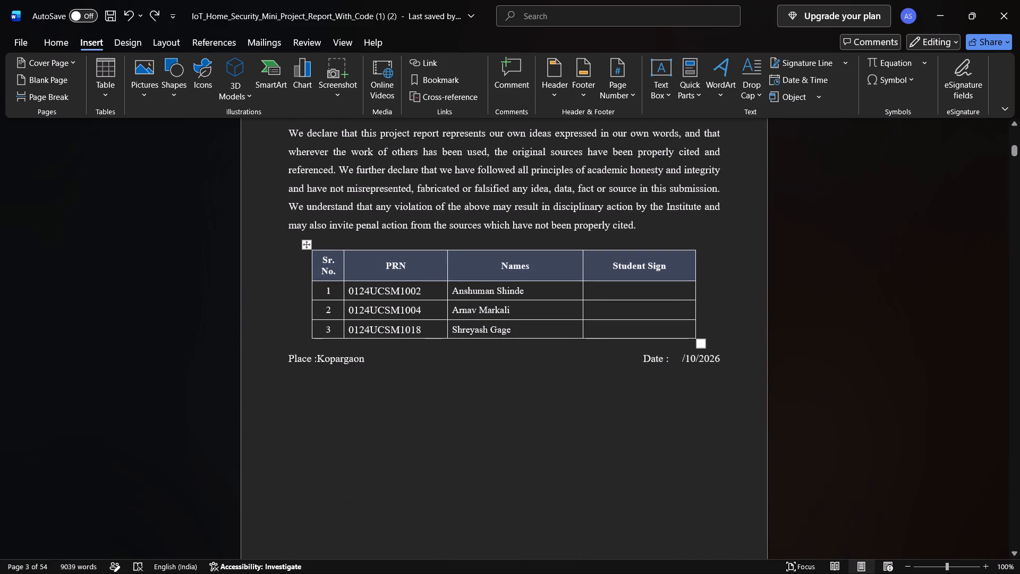
# Delete the "DECLARATION" heading above the declaration paragraph.
pyautogui.scroll(1, 565, 229)
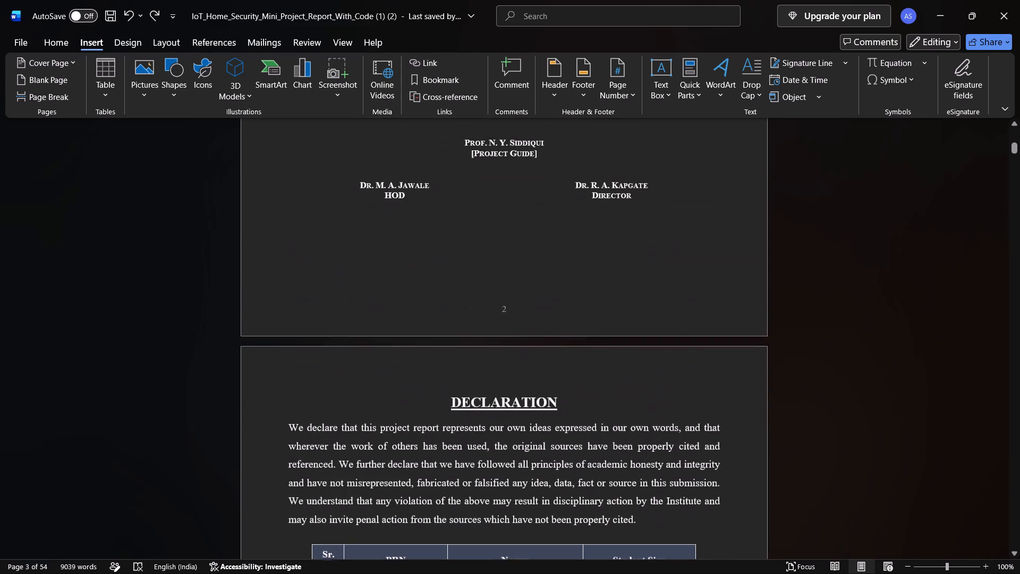
pyautogui.moveTo(559, 399); pyautogui.dragTo(457, 409)
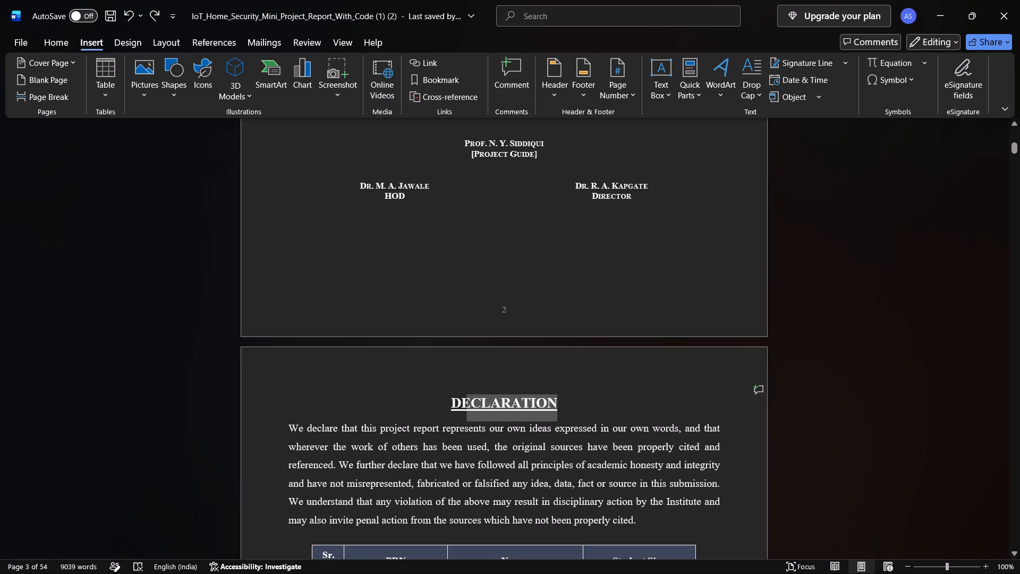
pyautogui.moveTo(457, 409); pyautogui.dragTo(441, 410)
pyautogui.press('BackSpace')
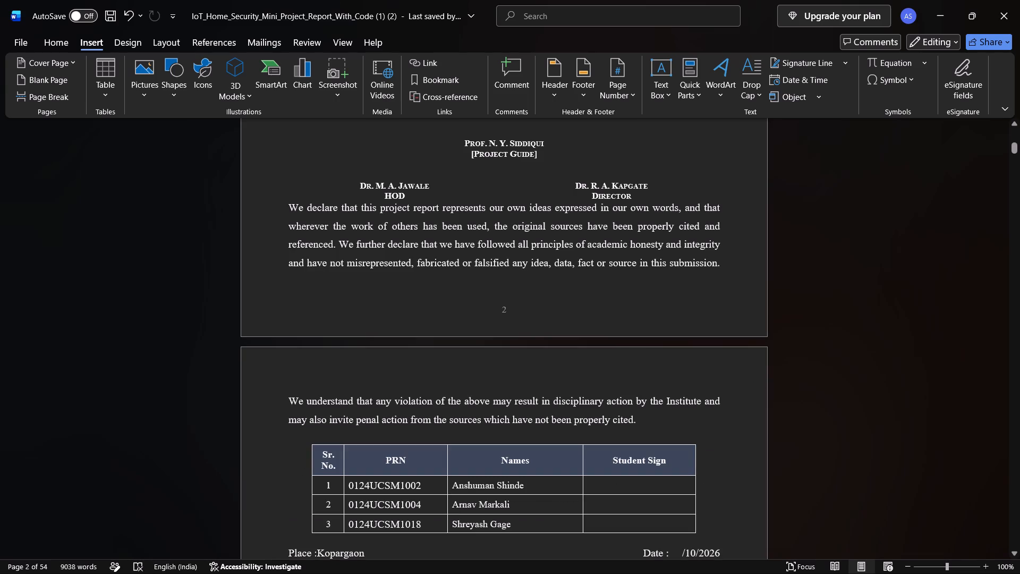
# Insert ten blank lines above the declaration paragraph to move it down the declaration page.
pyautogui.press('Return')
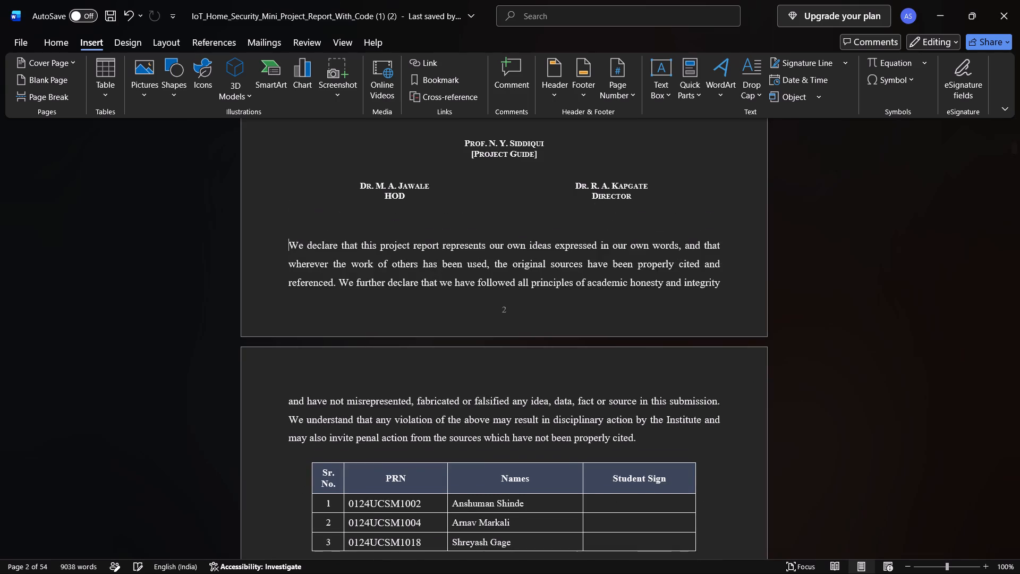
pyautogui.press('Return')
pyautogui.press('Return')
pyautogui.press('Return')
pyautogui.press('Return')
pyautogui.press('Return')
pyautogui.press('Return')
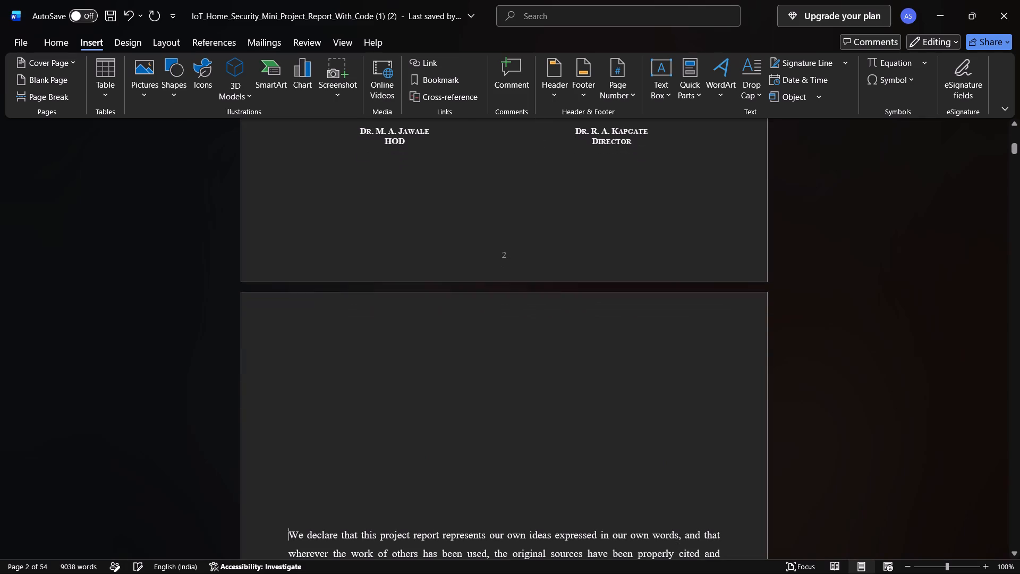
pyautogui.scroll(-3, 337, 378)
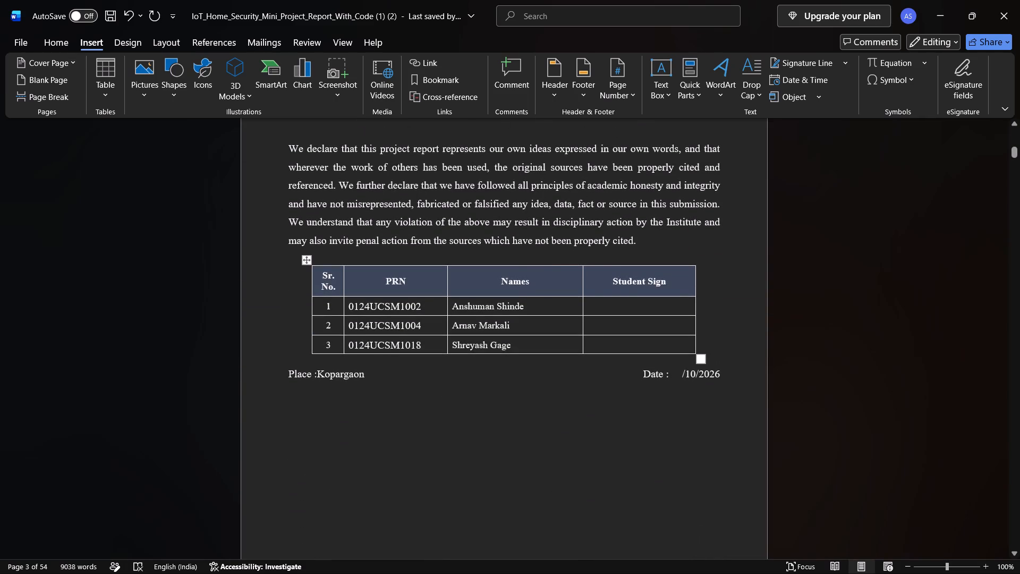
pyautogui.press('Return')
pyautogui.press('Return')
pyautogui.press('Return')
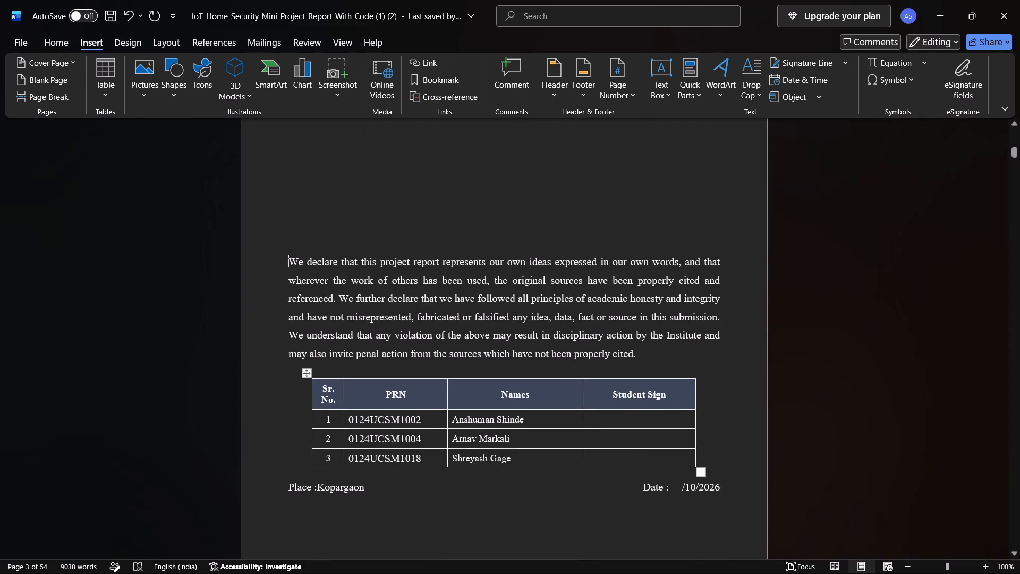
# Enlarge the student signature table on the declaration page, making its rows taller and the table slightly wider.
pyautogui.moveTo(701, 471); pyautogui.dragTo(705, 503)
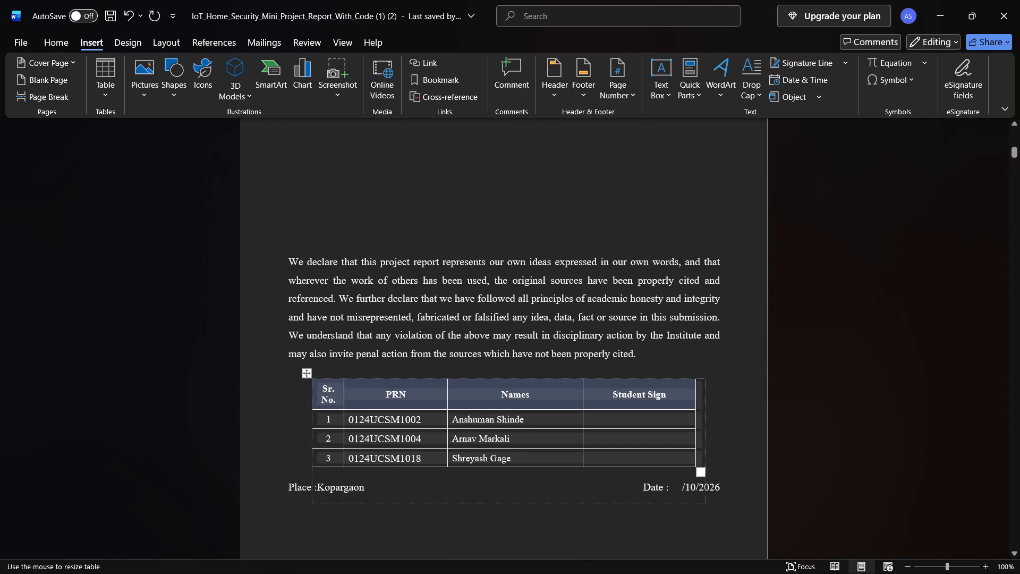
pyautogui.moveTo(705, 503); pyautogui.dragTo(705, 514)
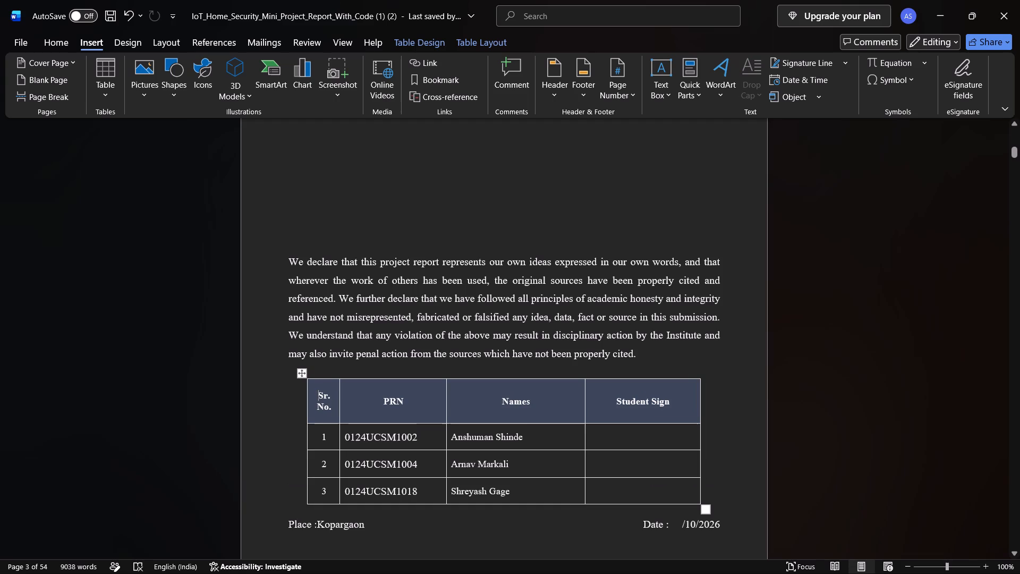
# Insert two blank lines between the student signature table and the "Place" and "Date" line.
pyautogui.scroll(-1, 384, 502)
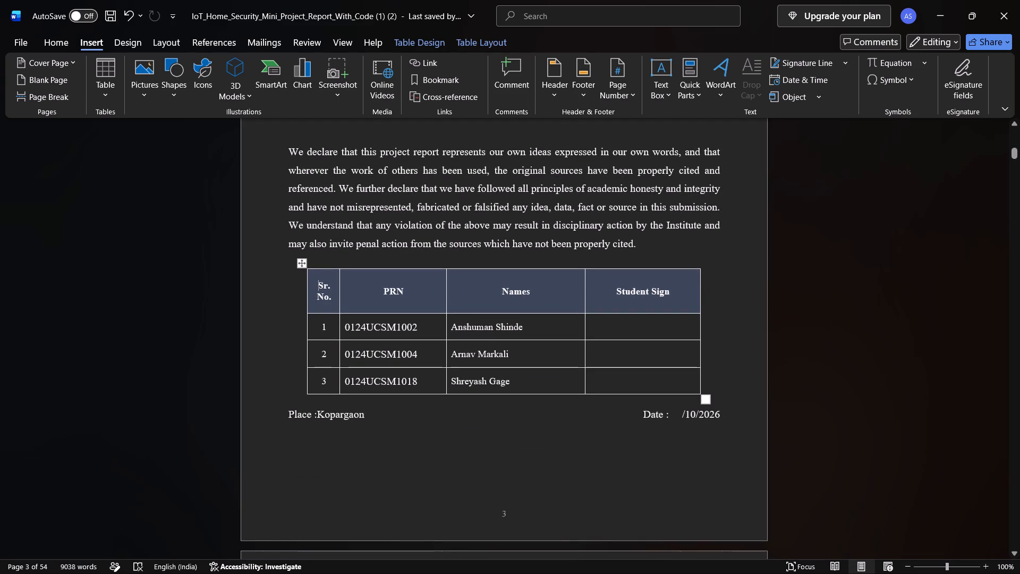
pyautogui.click(282, 413)
pyautogui.press('Return')
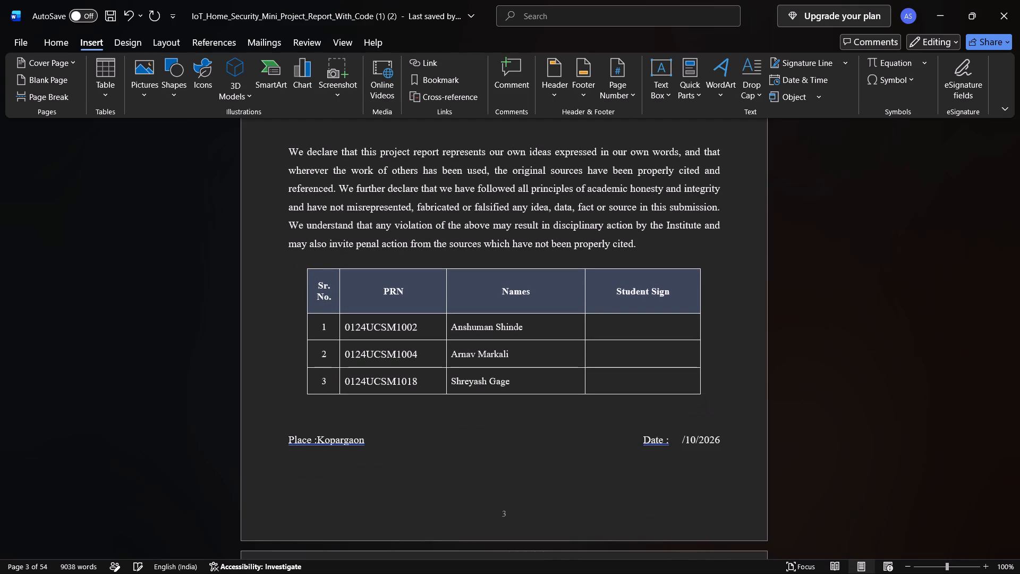
pyautogui.press('Return')
pyautogui.click(517, 424)
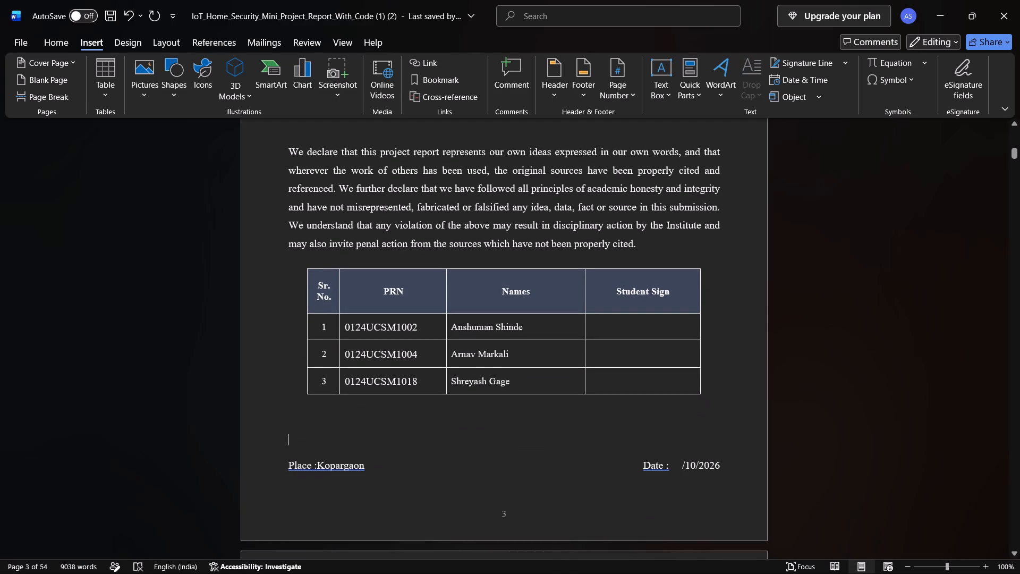
# Centre the blank line a little above the declaration paragraph and turn on bold for its text.
pyautogui.scroll(3, 517, 424)
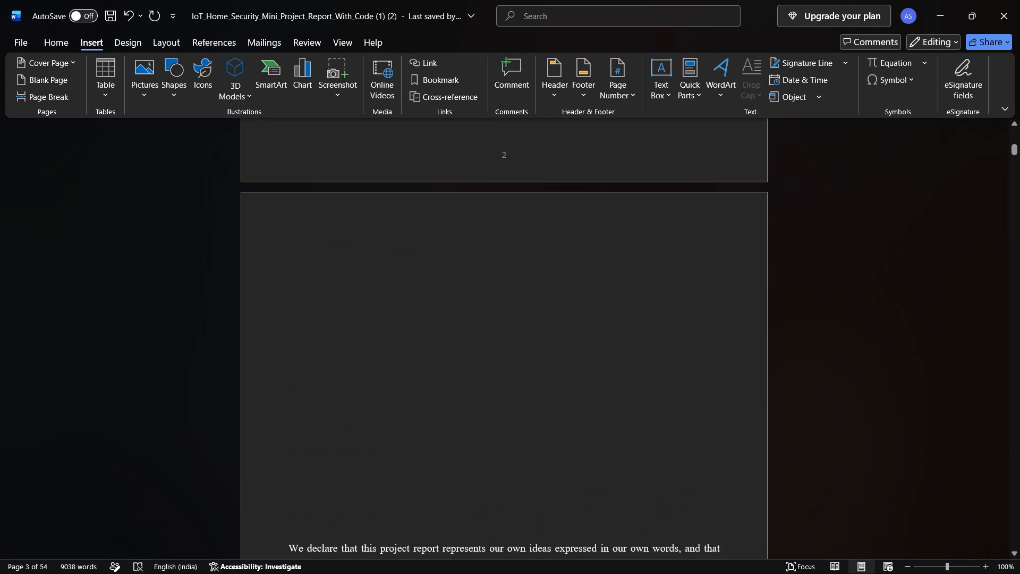
pyautogui.click(439, 364)
pyautogui.click(391, 474)
pyautogui.click(69, 40)
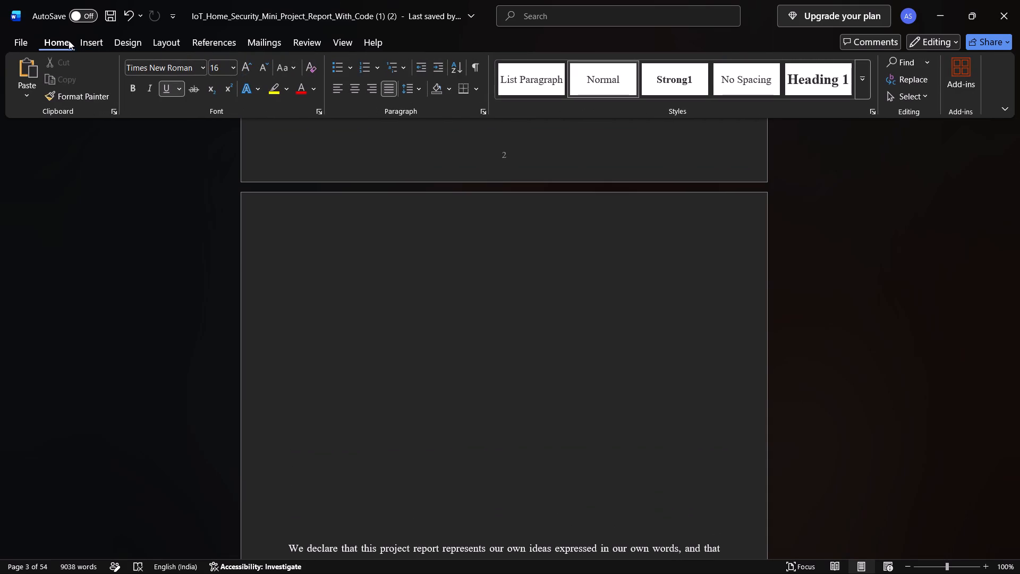
pyautogui.click(347, 80)
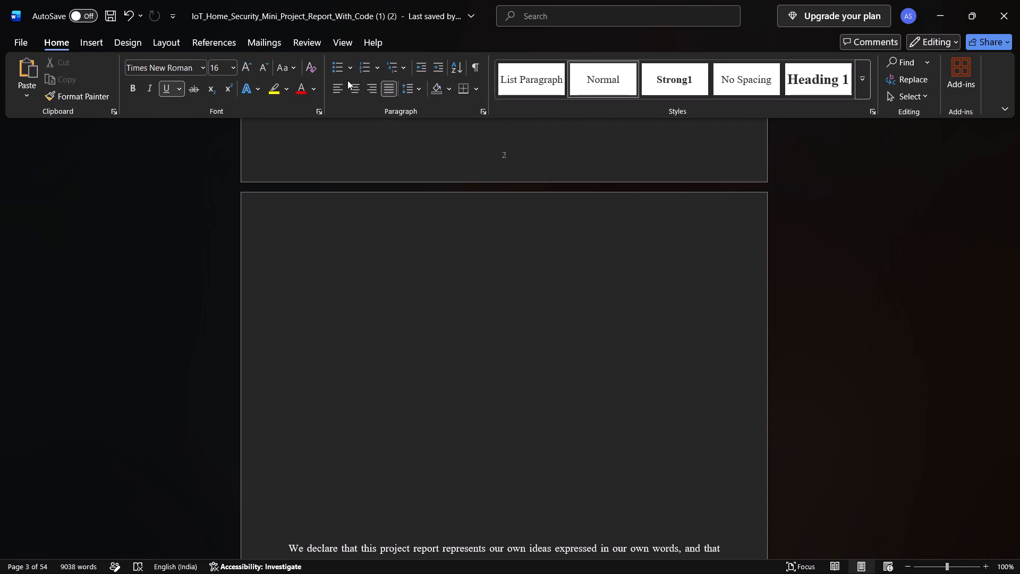
pyautogui.click(354, 88)
pyautogui.click(139, 86)
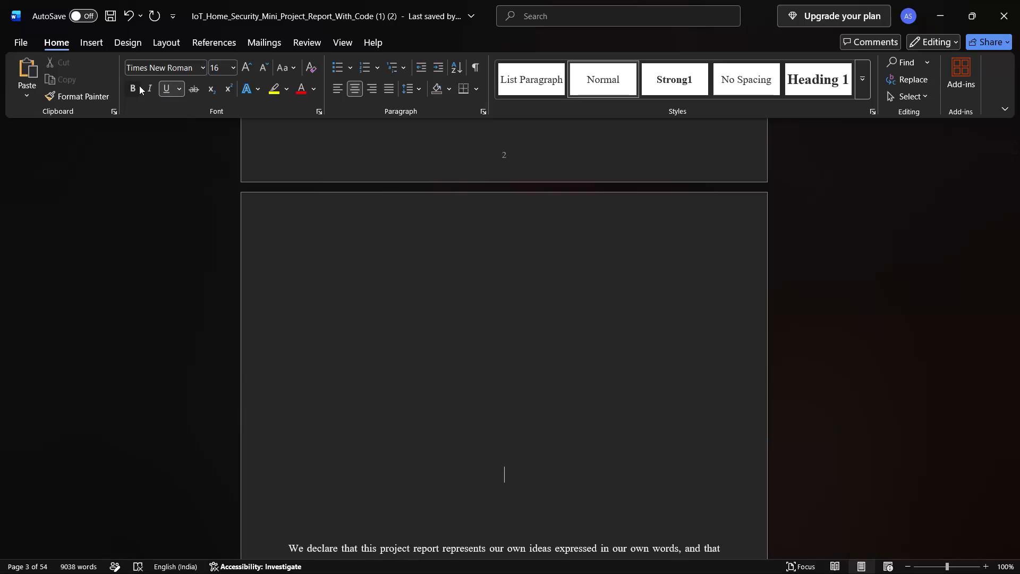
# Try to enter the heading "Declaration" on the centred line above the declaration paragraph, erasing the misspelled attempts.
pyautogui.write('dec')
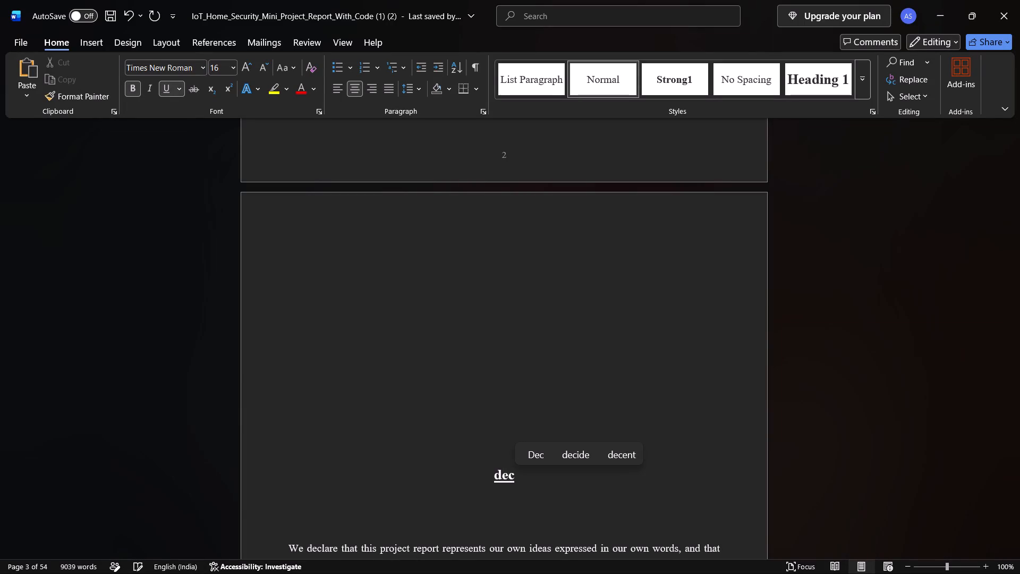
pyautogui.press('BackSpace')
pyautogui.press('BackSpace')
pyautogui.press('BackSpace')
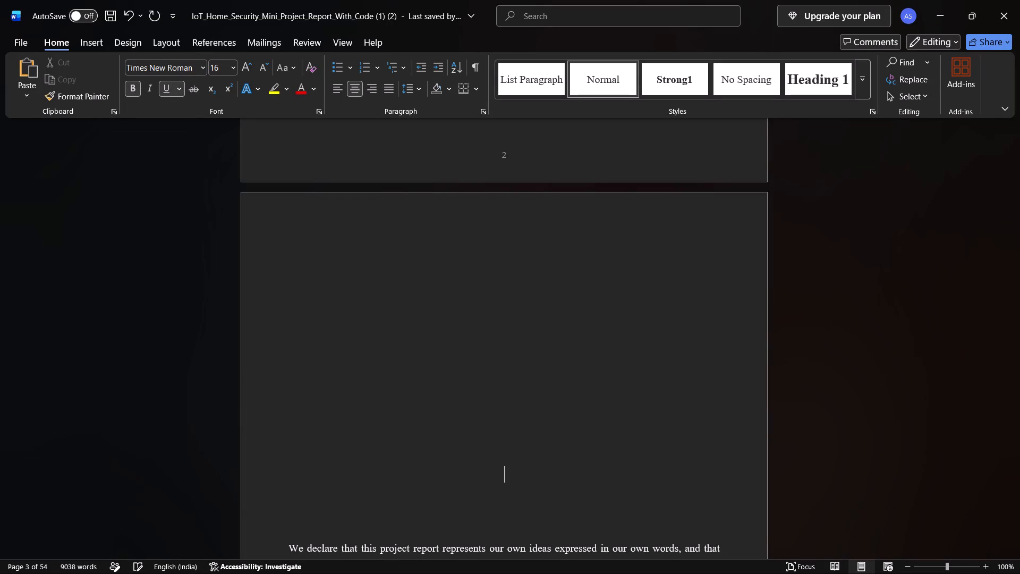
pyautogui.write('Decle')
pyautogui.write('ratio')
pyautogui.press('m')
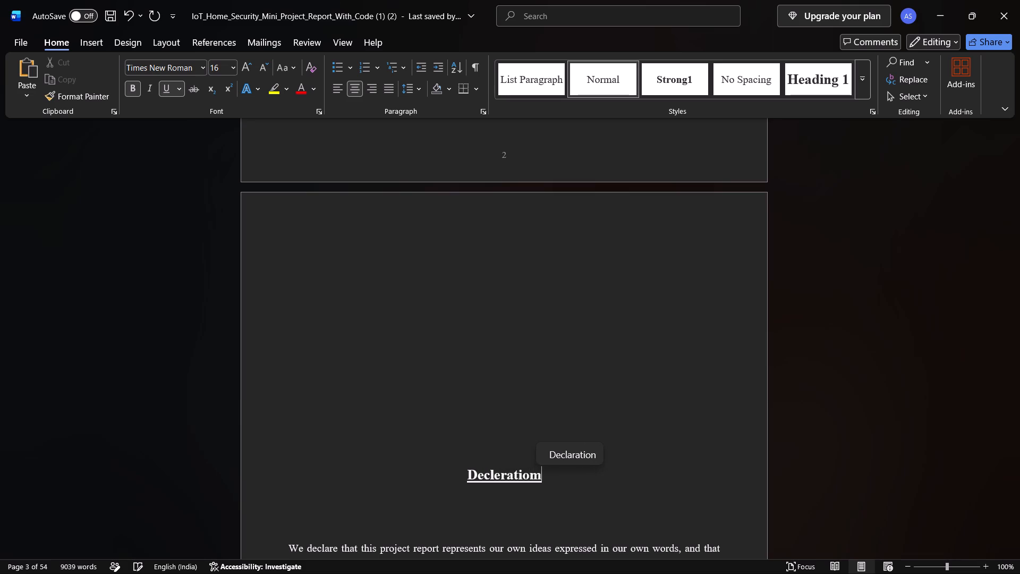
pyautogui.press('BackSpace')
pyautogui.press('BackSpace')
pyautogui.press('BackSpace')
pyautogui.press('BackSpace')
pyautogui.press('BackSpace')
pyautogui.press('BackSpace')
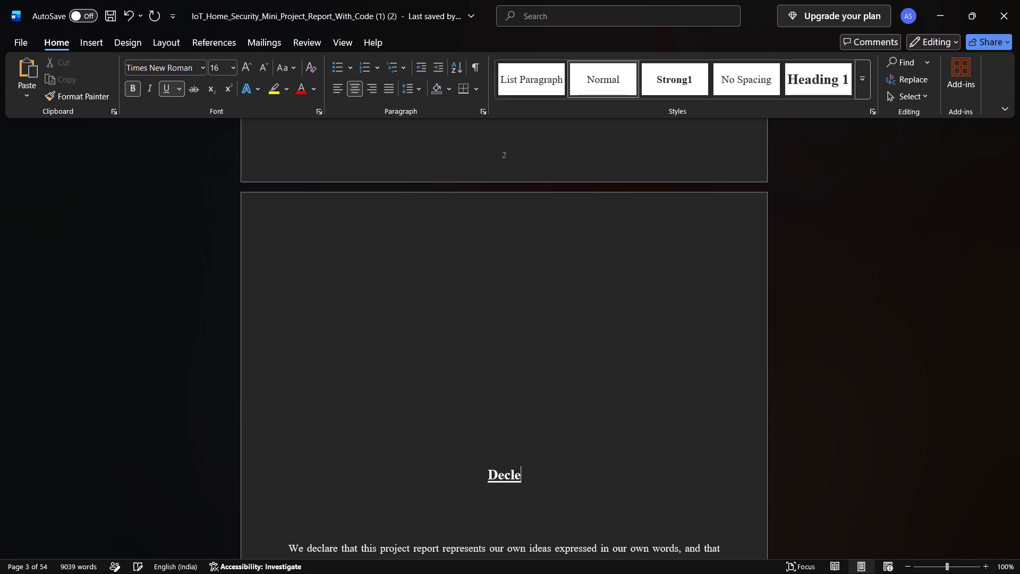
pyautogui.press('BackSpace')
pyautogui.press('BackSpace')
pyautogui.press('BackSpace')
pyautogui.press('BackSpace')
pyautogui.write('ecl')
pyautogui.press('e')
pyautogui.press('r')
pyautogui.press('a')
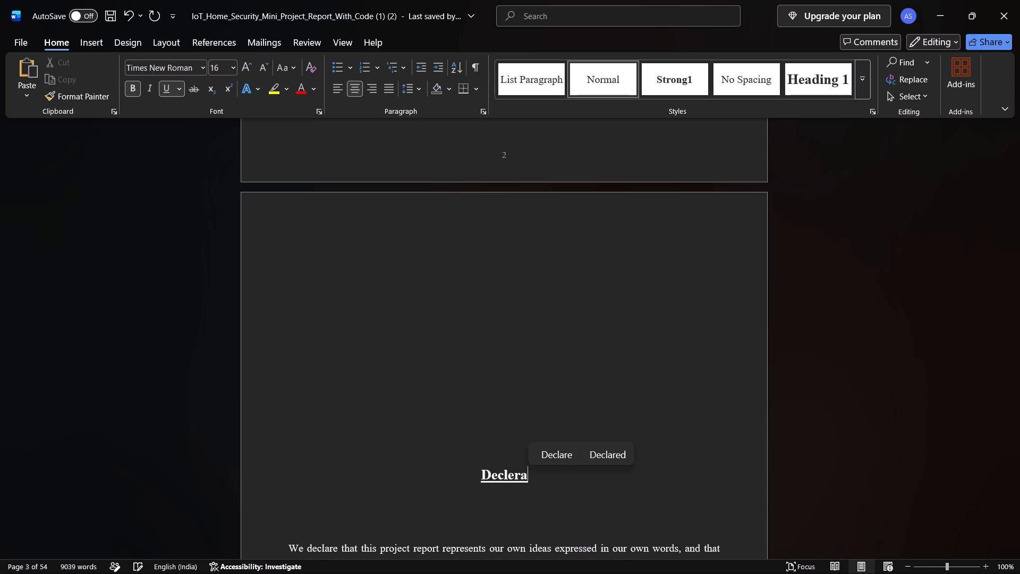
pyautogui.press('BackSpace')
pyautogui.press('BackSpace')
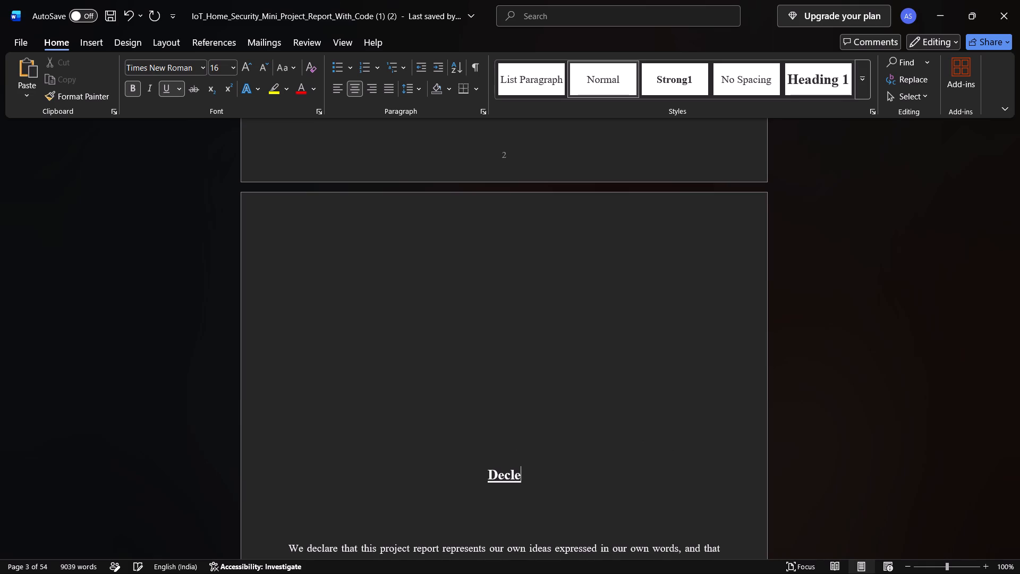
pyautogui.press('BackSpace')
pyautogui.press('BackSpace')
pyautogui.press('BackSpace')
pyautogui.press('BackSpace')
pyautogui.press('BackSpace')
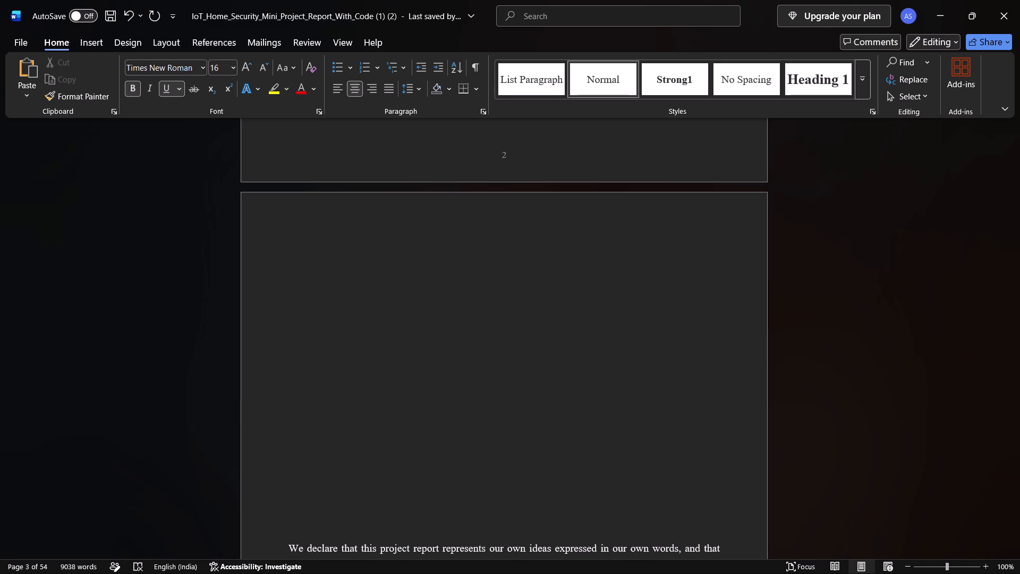
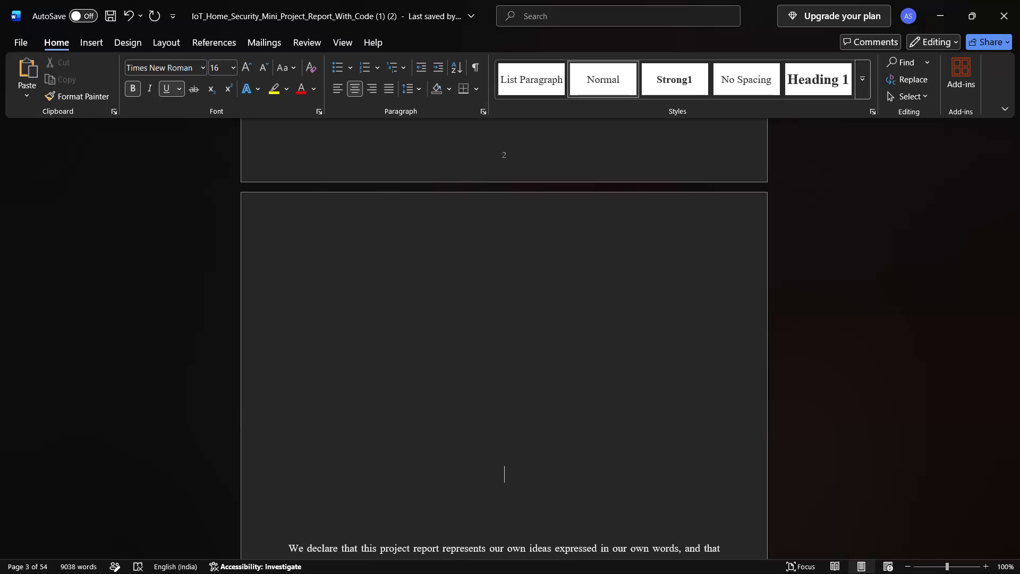
# Enter the heading "DEclaration" on the centred line above the declaration paragraph.
pyautogui.hotkey('ctrl', 'd')
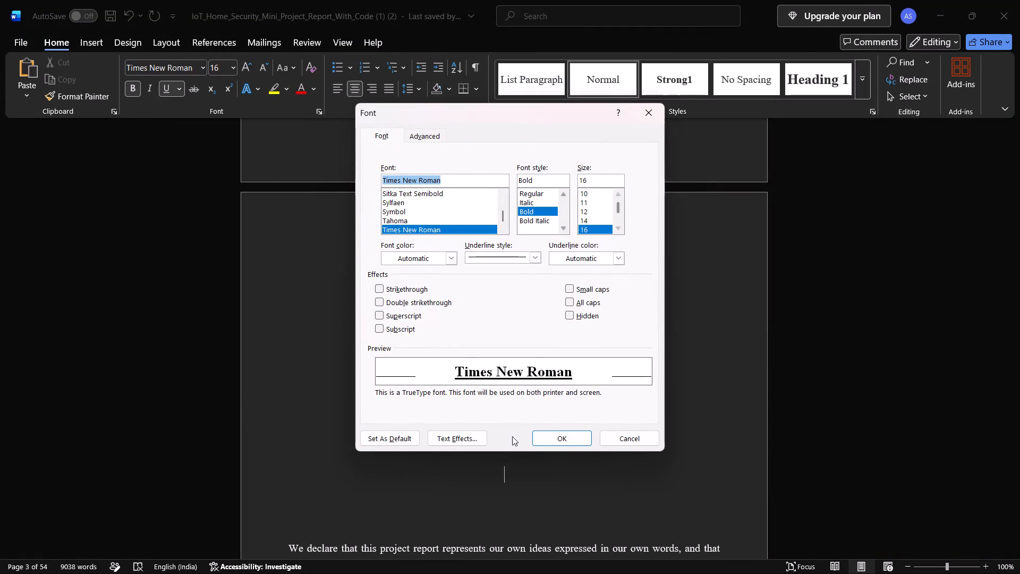
pyautogui.click(628, 434)
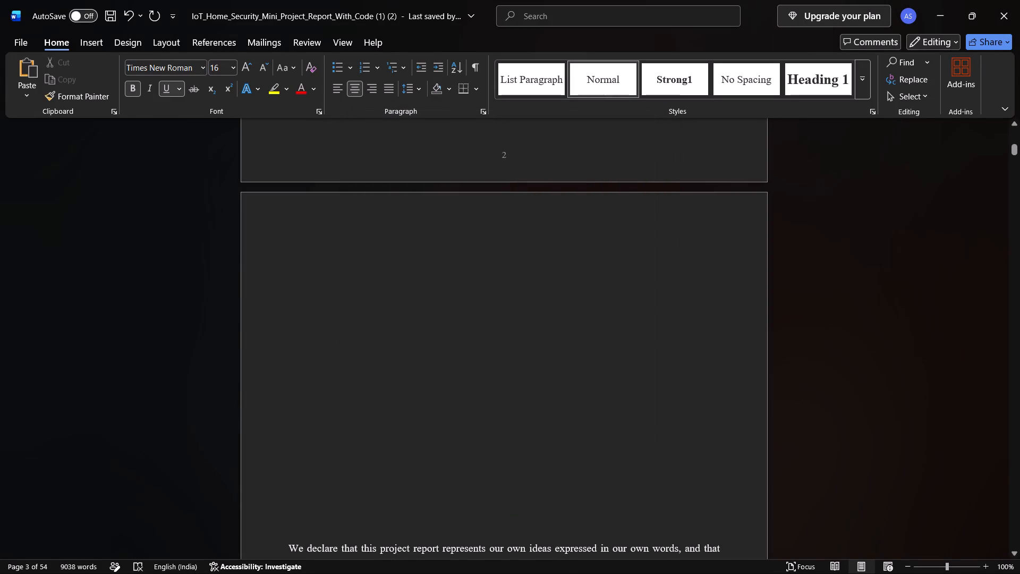
pyautogui.hotkey('shift', 'd')
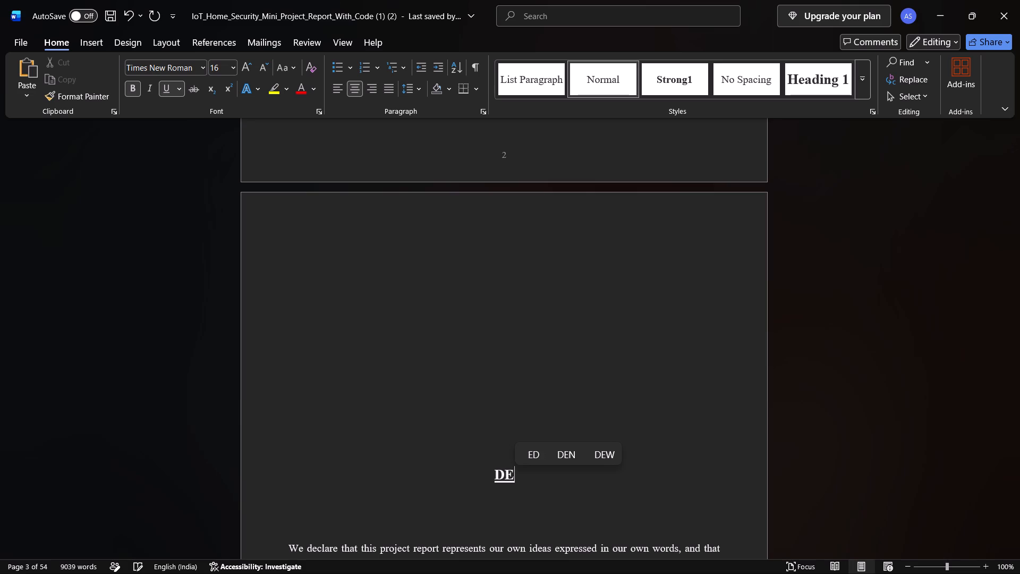
pyautogui.hotkey('shift', 'c')
pyautogui.write('la')
pyautogui.hotkey('shift', 'r')
pyautogui.write('ation')
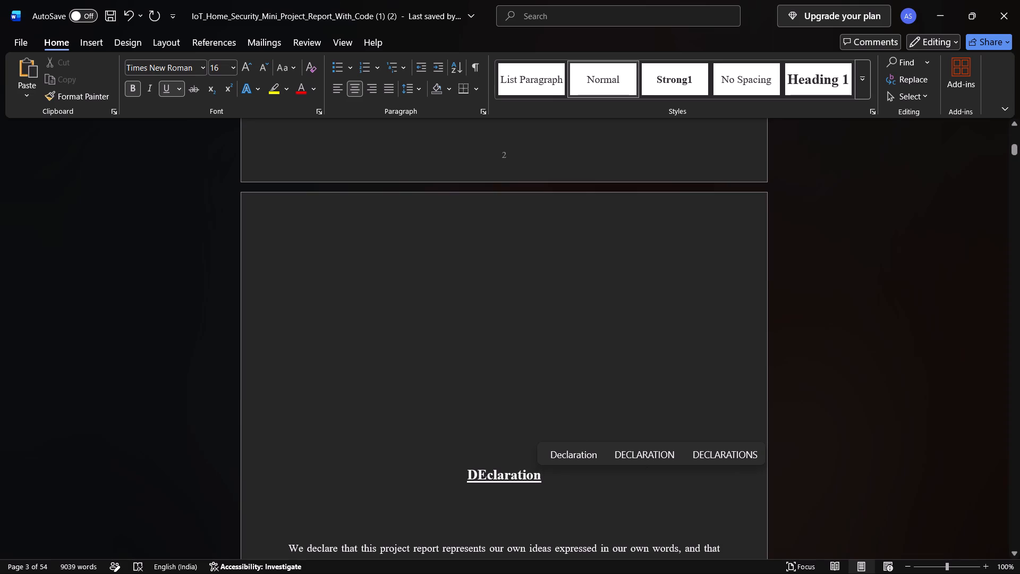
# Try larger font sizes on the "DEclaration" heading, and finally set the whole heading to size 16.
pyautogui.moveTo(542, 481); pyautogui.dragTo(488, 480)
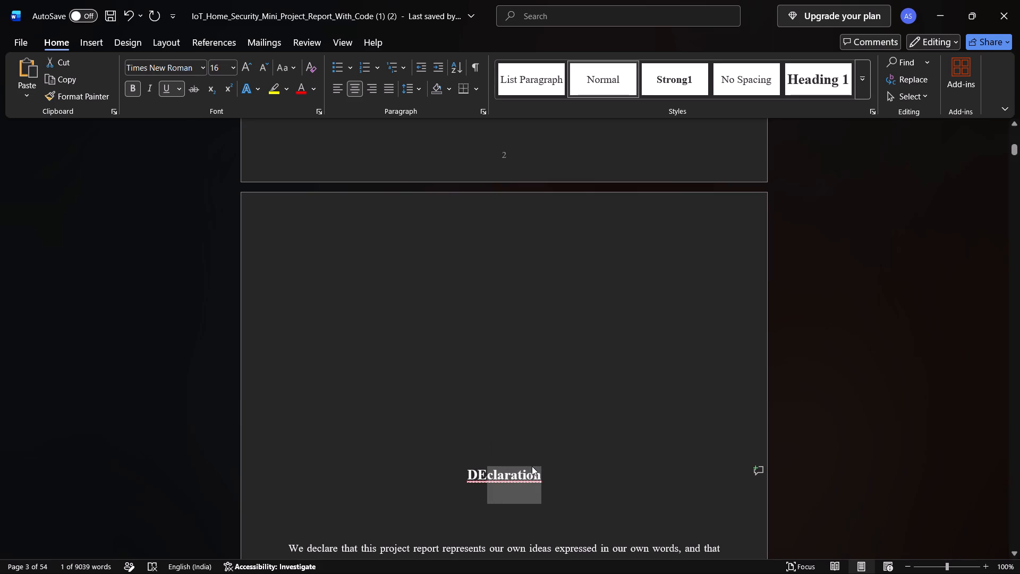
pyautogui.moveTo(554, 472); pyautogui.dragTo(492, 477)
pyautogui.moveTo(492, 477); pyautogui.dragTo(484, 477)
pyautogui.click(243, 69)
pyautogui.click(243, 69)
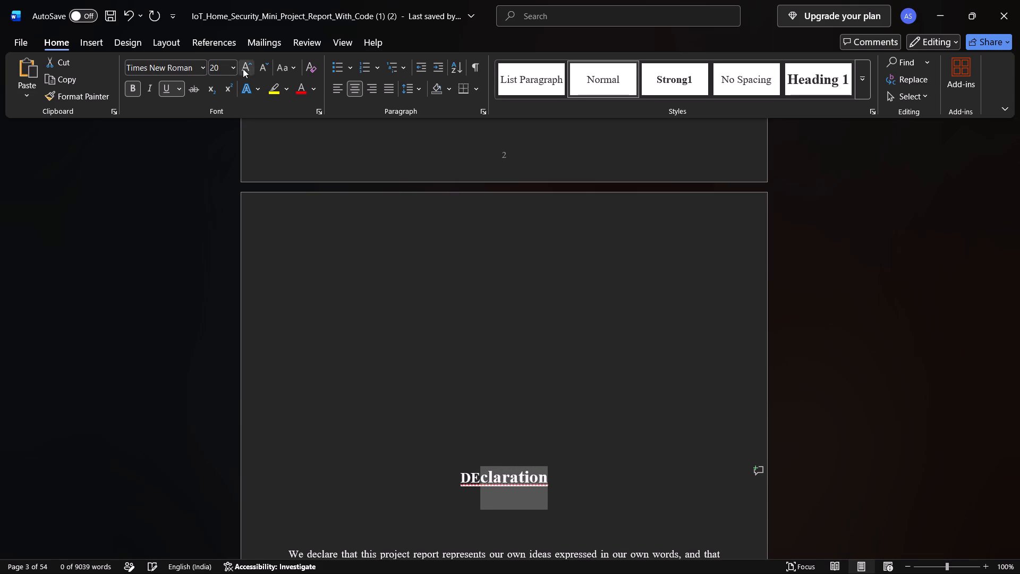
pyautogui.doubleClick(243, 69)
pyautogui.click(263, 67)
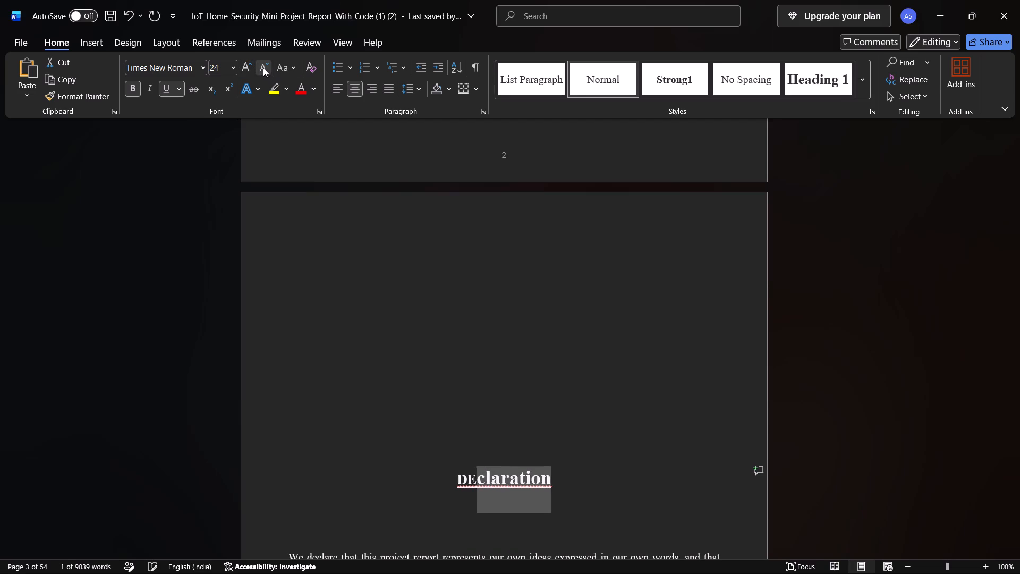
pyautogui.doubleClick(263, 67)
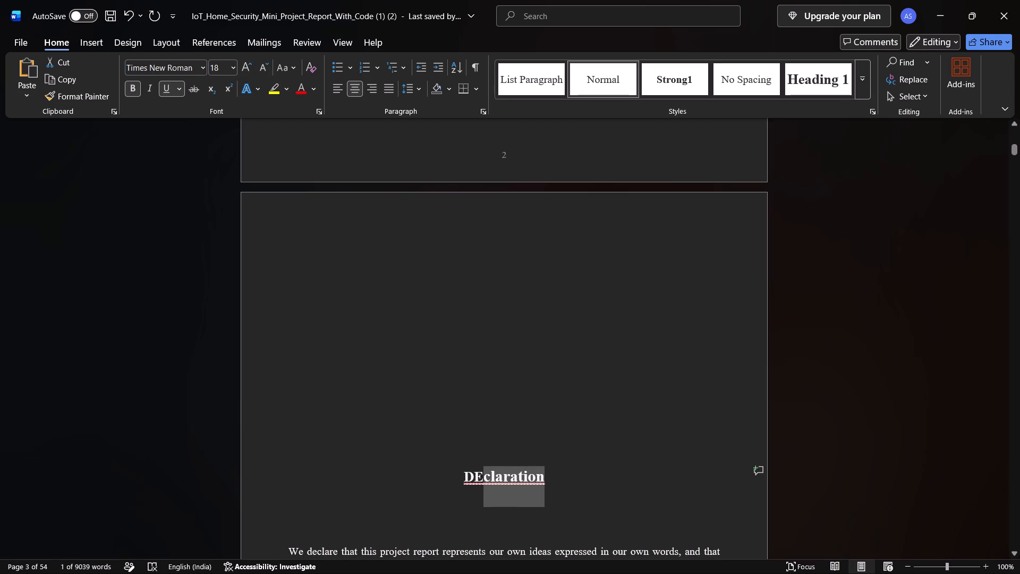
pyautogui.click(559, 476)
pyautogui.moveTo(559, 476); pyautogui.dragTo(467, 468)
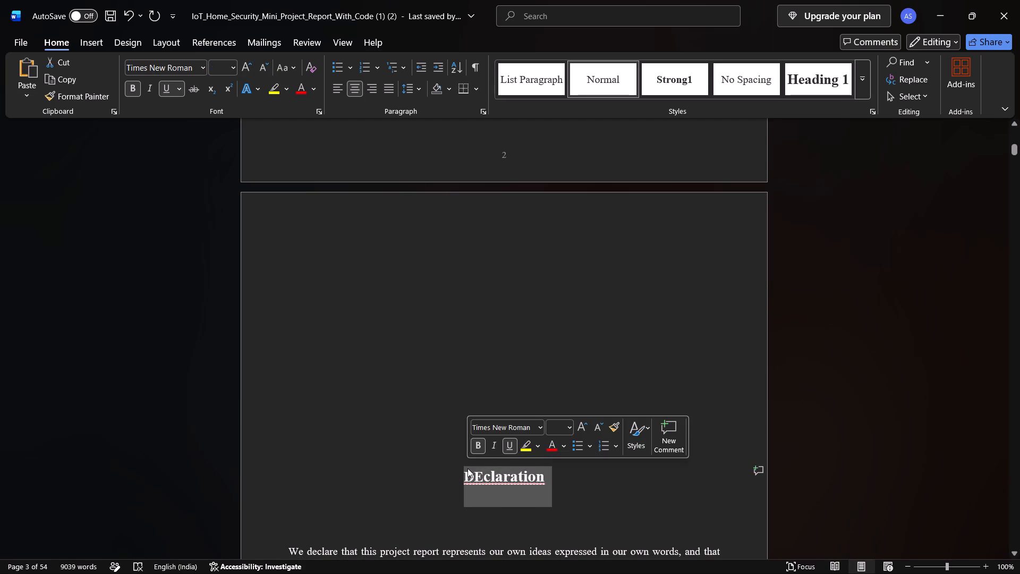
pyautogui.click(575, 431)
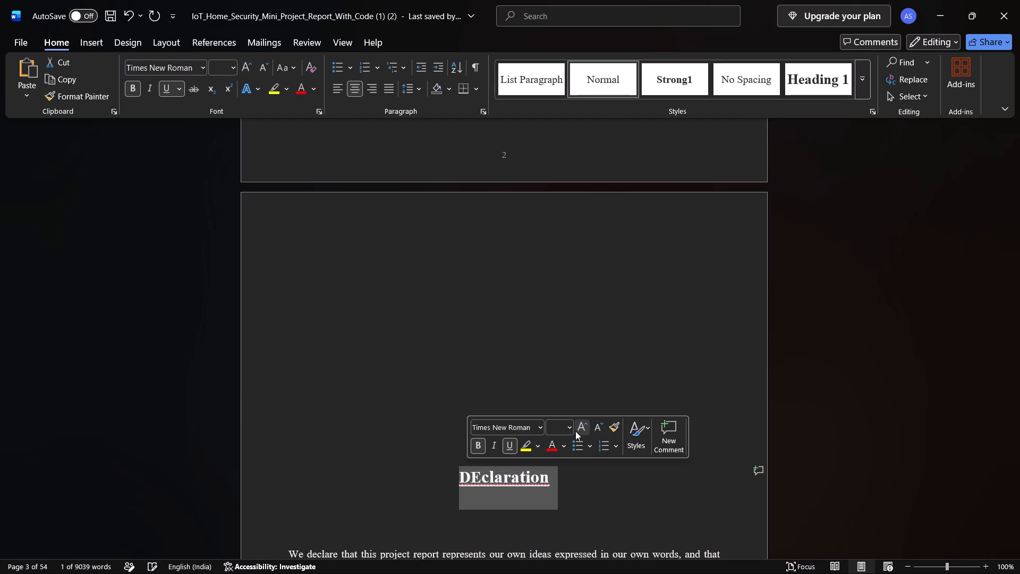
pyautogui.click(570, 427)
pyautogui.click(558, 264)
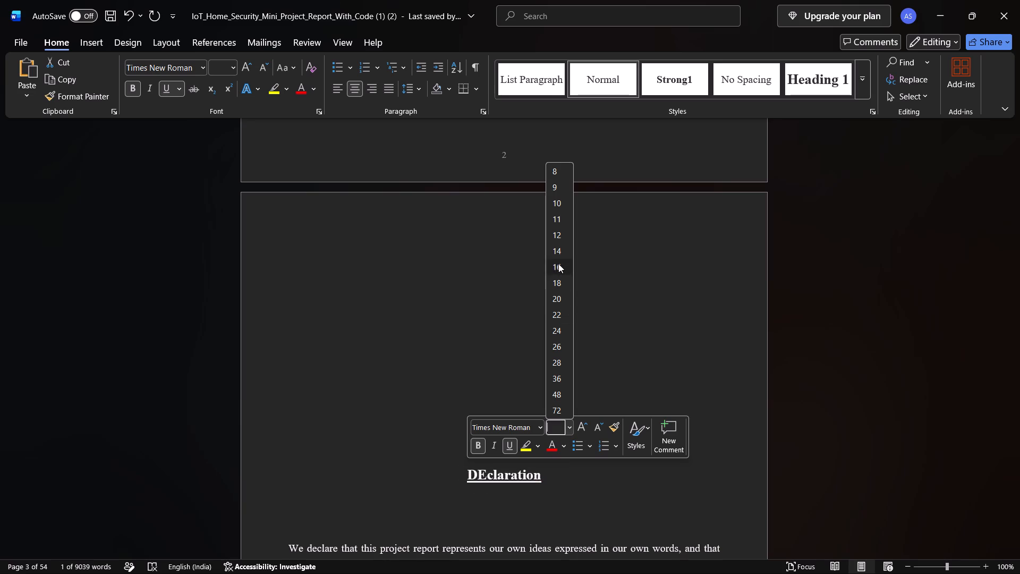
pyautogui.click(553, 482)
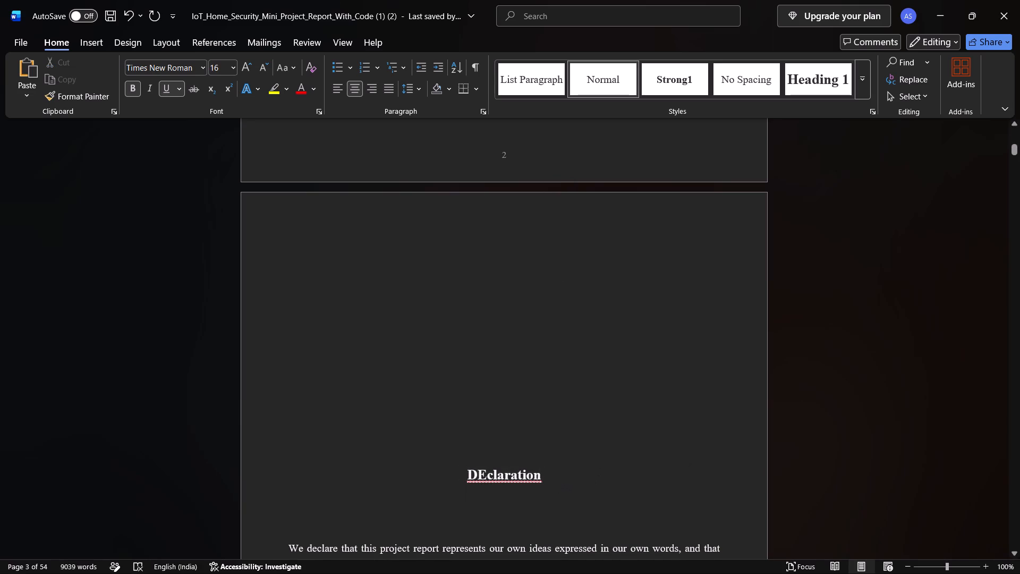
# Replace the lowercase letters of the heading with capitals so it reads "DECLARATION".
pyautogui.press('BackSpace')
pyautogui.press('BackSpace')
pyautogui.press('BackSpace')
pyautogui.press('BackSpace')
pyautogui.press('BackSpace')
pyautogui.press('BackSpace')
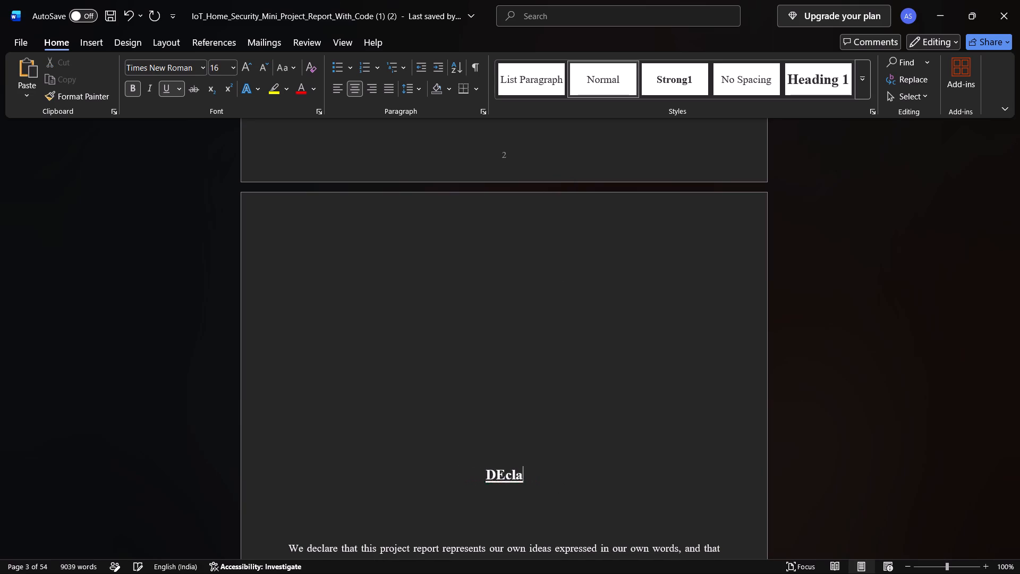
pyautogui.press('BackSpace')
pyautogui.press('BackSpace')
pyautogui.press('BackSpace')
pyautogui.write('CL')
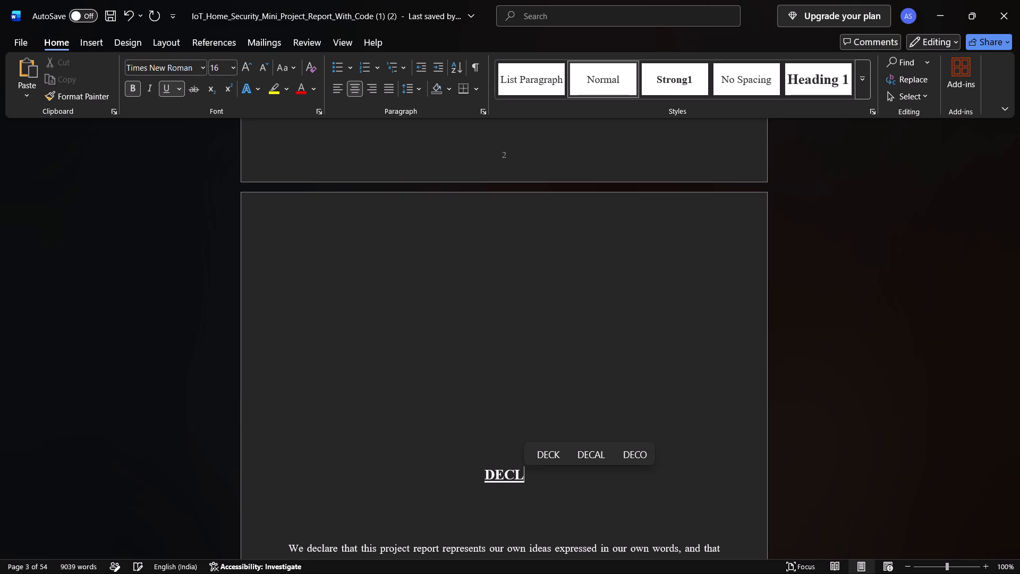
pyautogui.hotkey('shift', 'a')
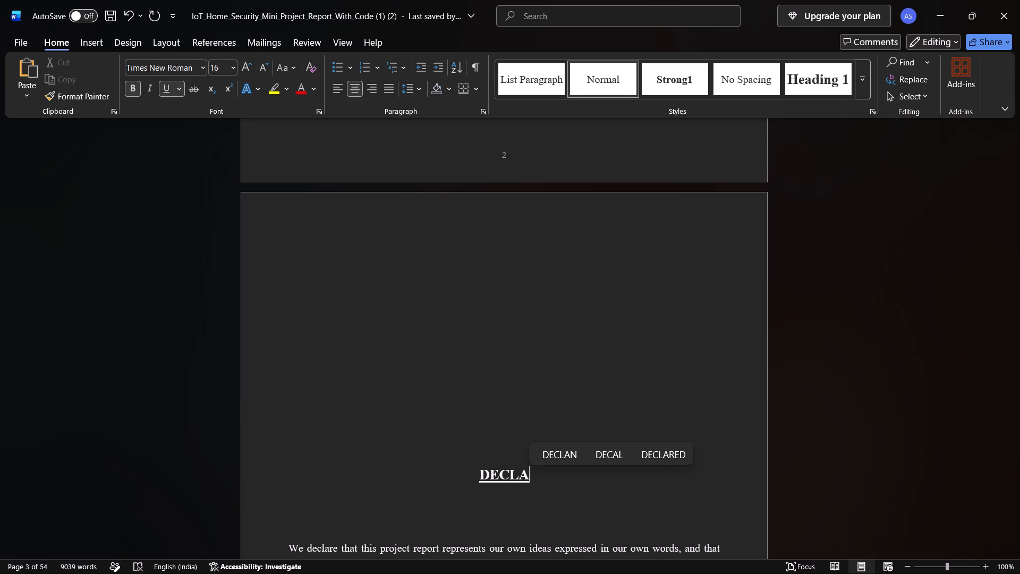
pyautogui.hotkey('shift', 'r')
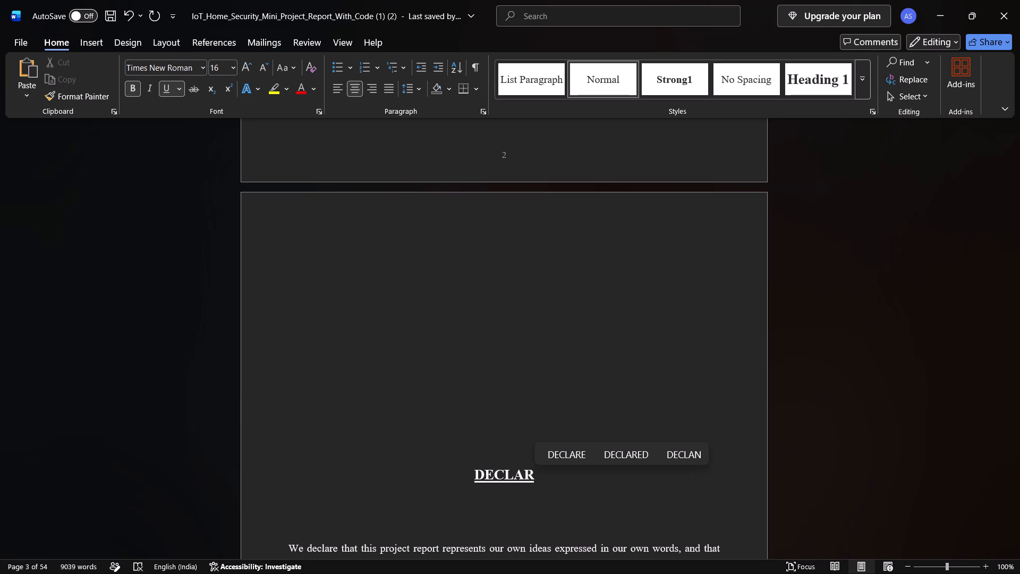
pyautogui.write('ATION')
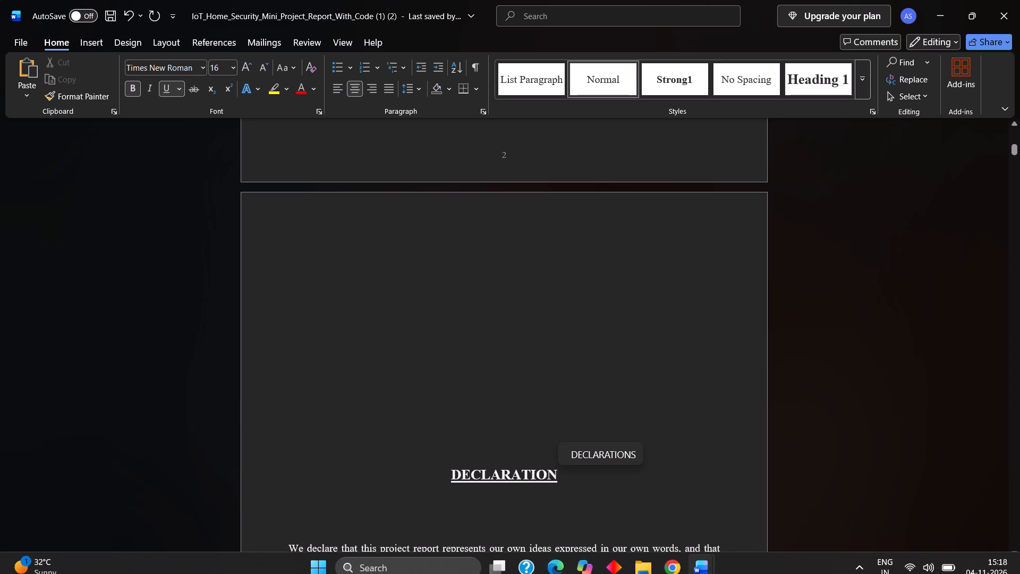
# Delete the blank line between the "DECLARATION" heading and the declaration paragraph.
pyautogui.click(470, 510)
pyautogui.press('BackSpace')
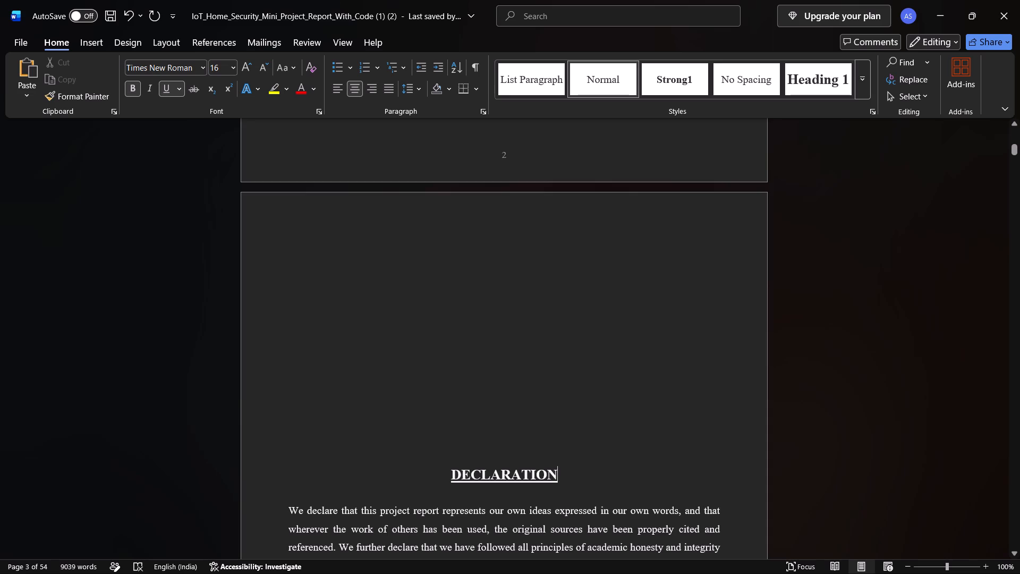
# Delete three blank lines above the "DECLARATION" heading to move the page's content higher.
pyautogui.scroll(-3, 460, 422)
pyautogui.scroll(1, 460, 422)
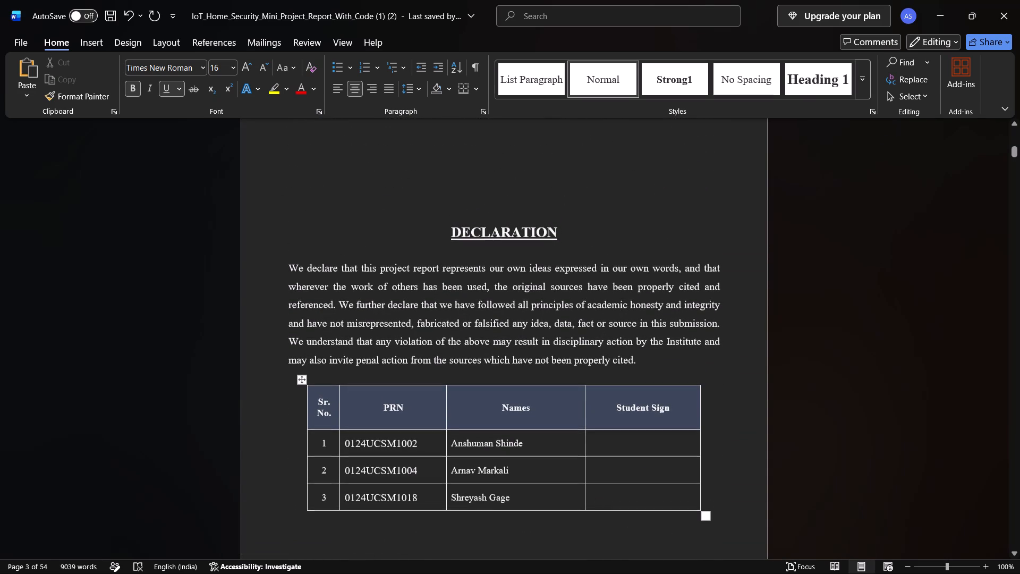
pyautogui.click(438, 232)
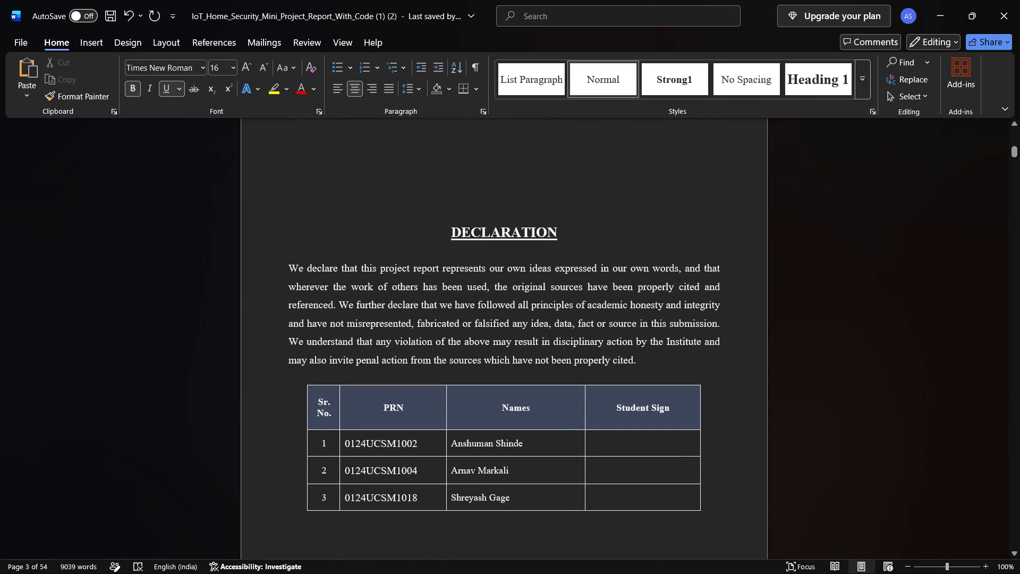
pyautogui.press('Up')
pyautogui.press('Return')
pyautogui.press('BackSpace')
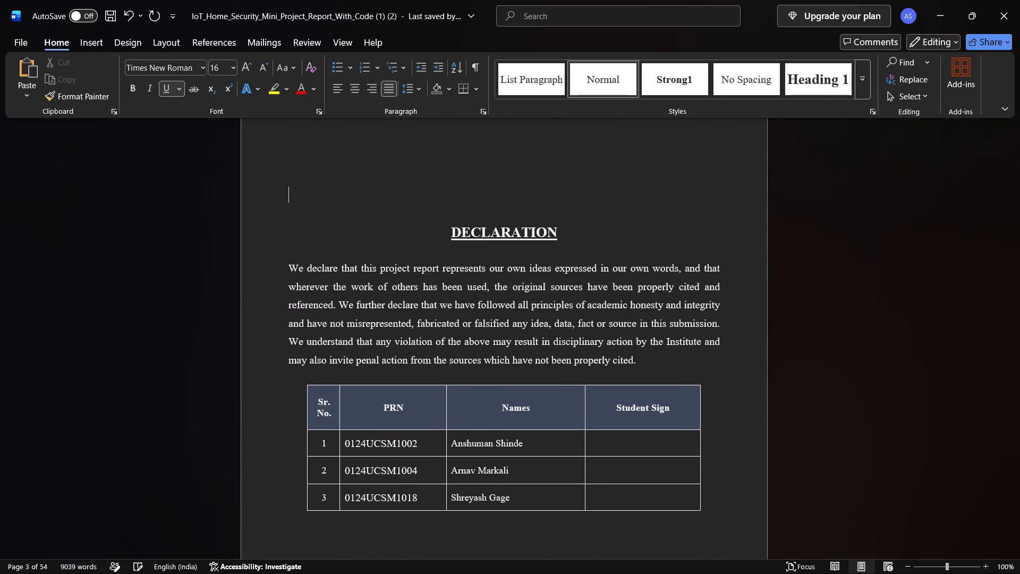
pyautogui.press('BackSpace')
pyautogui.hscroll(1, 780, 373)
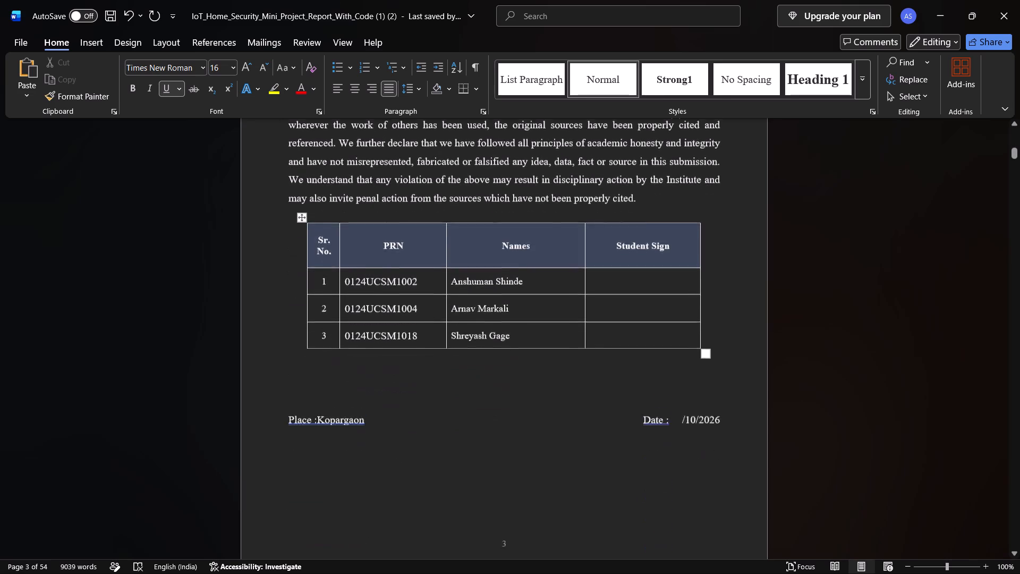
pyautogui.hscroll(1, 780, 373)
pyautogui.scroll(1, 780, 373)
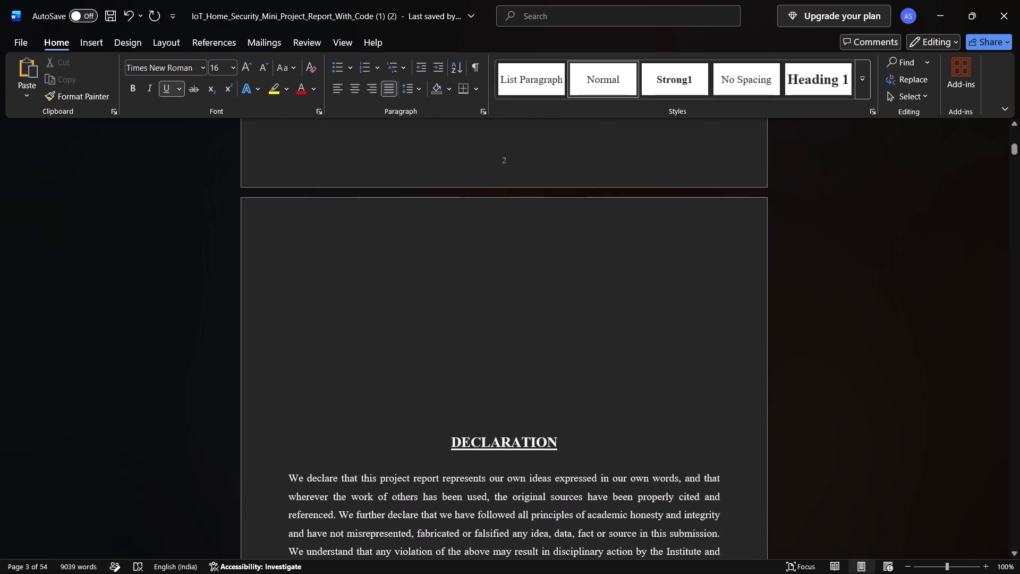
pyautogui.press('Return')
pyautogui.press('BackSpace')
pyautogui.press('BackSpace')
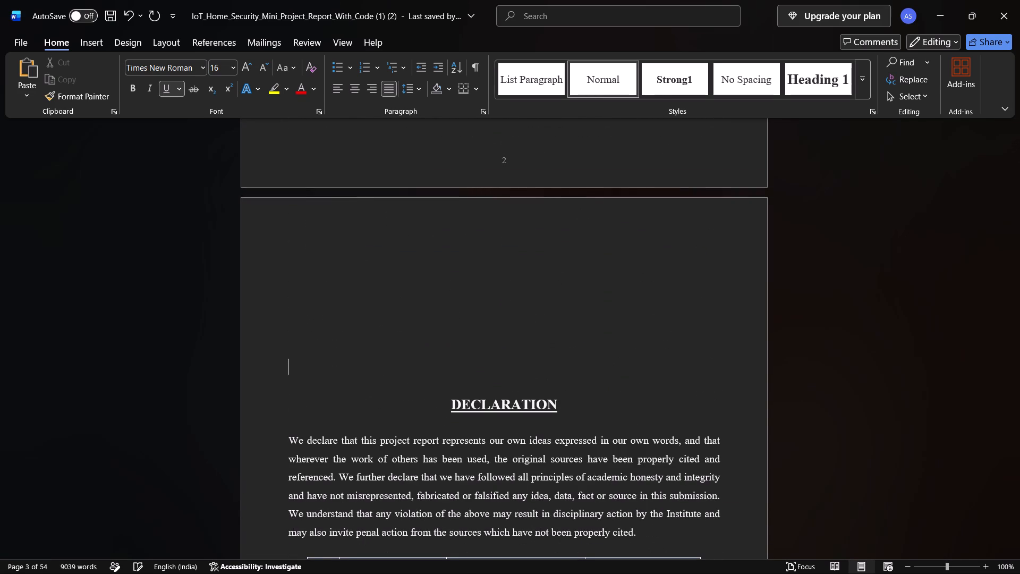
pyautogui.press('BackSpace')
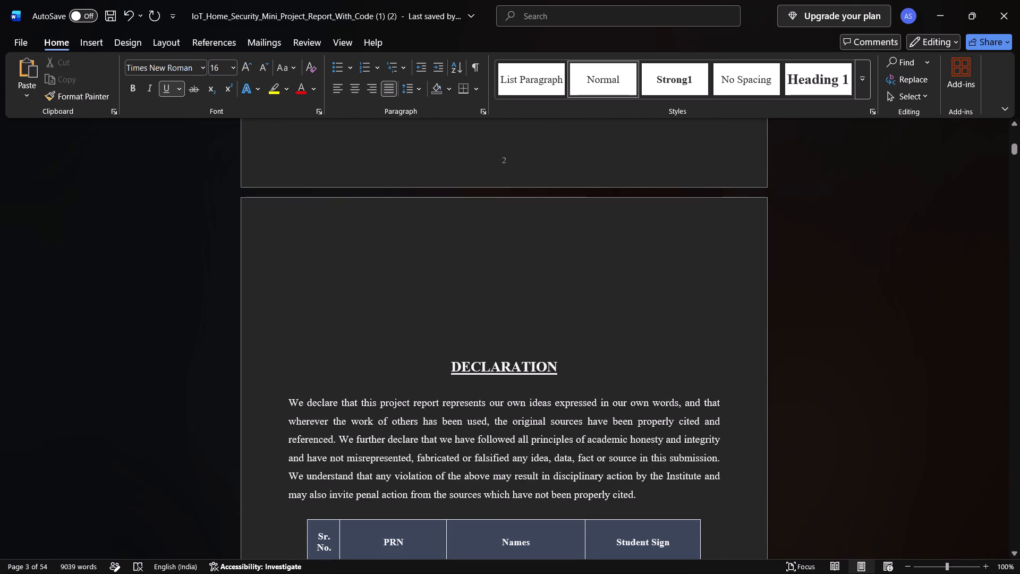
# Enlarge the student signature table on the declaration page, making its rows taller and the table slightly wider.
pyautogui.scroll(-2, 918, 458)
pyautogui.hscroll(1, 918, 458)
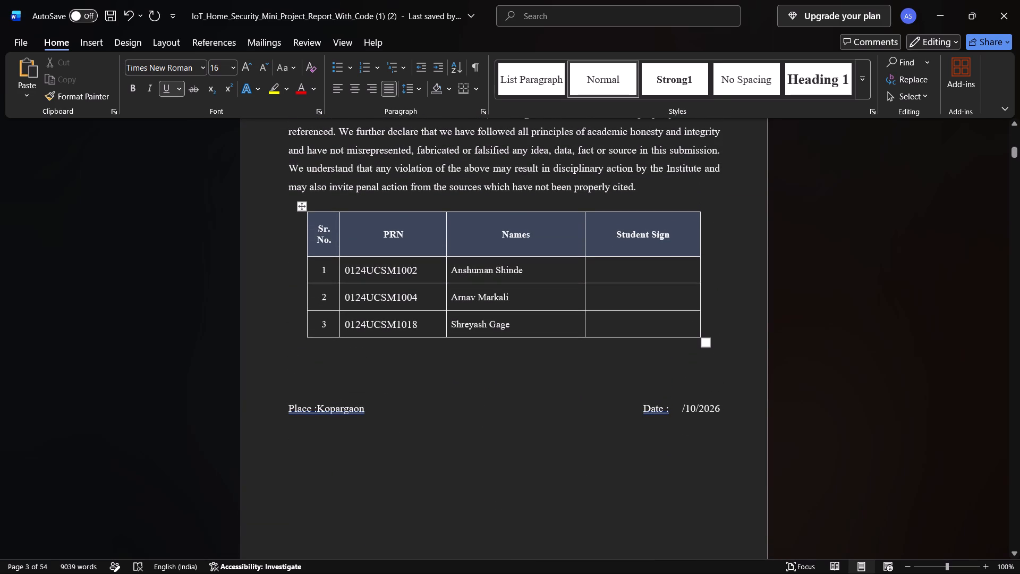
pyautogui.moveTo(703, 339); pyautogui.dragTo(715, 368)
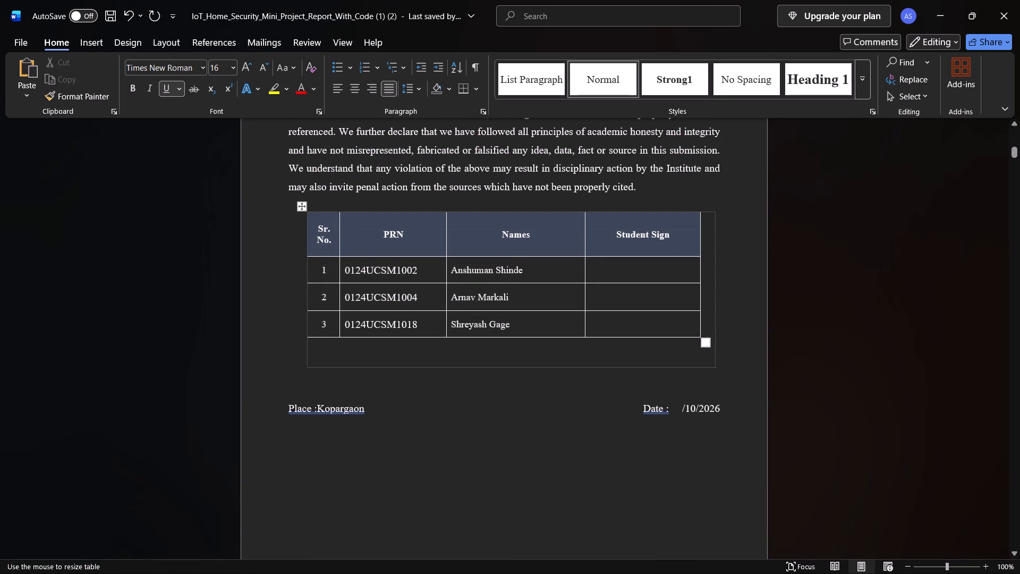
pyautogui.moveTo(715, 368); pyautogui.dragTo(715, 373)
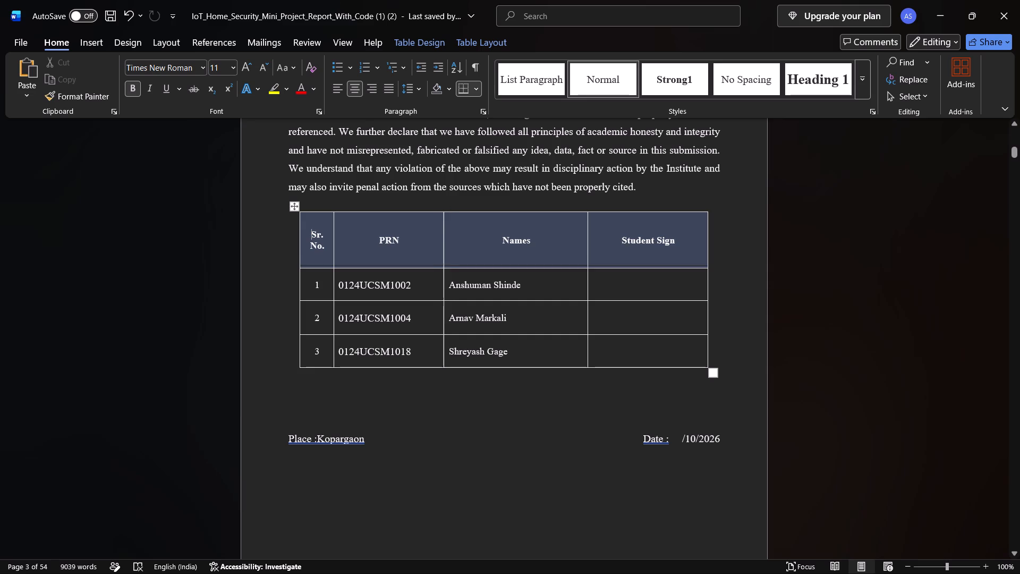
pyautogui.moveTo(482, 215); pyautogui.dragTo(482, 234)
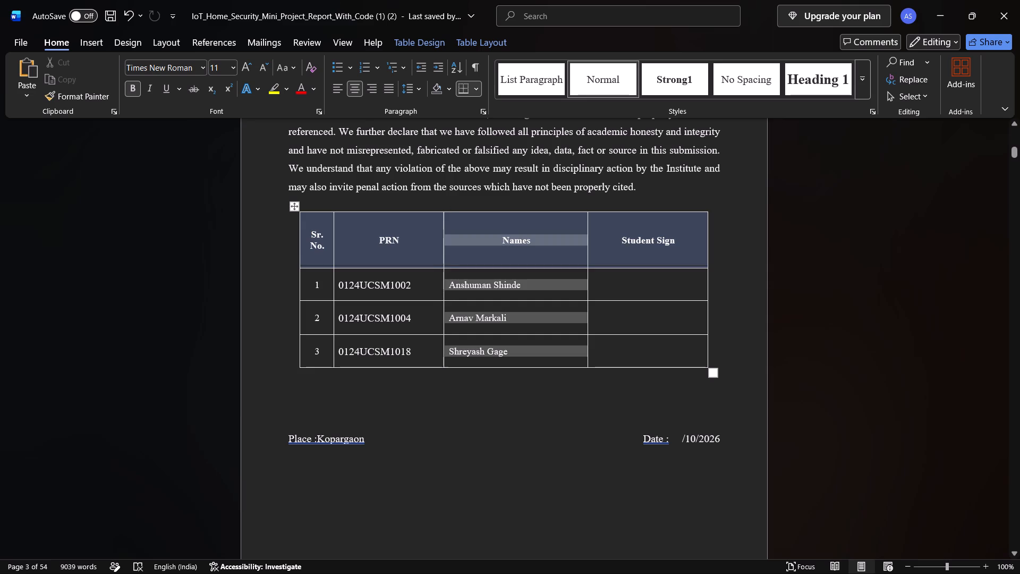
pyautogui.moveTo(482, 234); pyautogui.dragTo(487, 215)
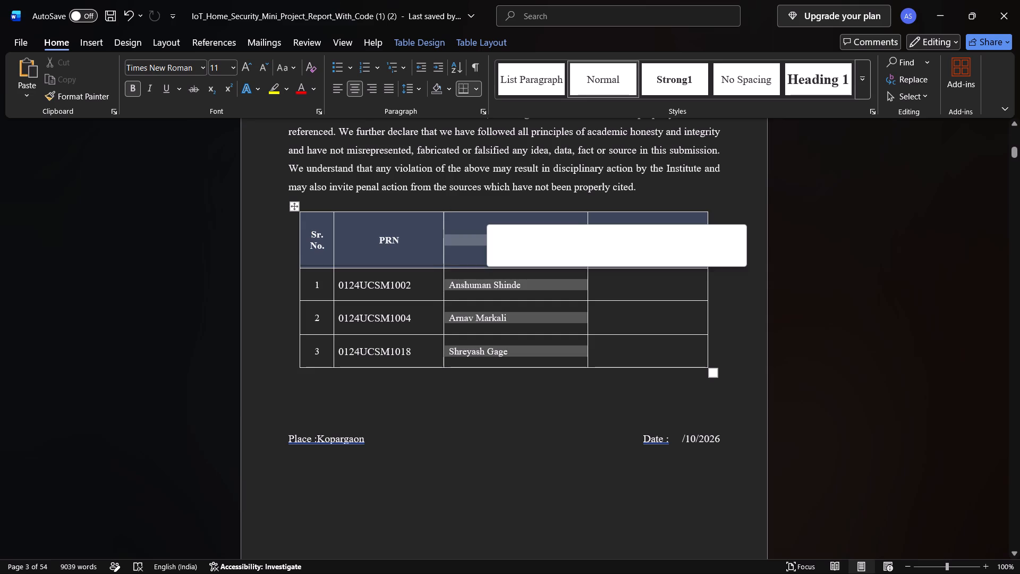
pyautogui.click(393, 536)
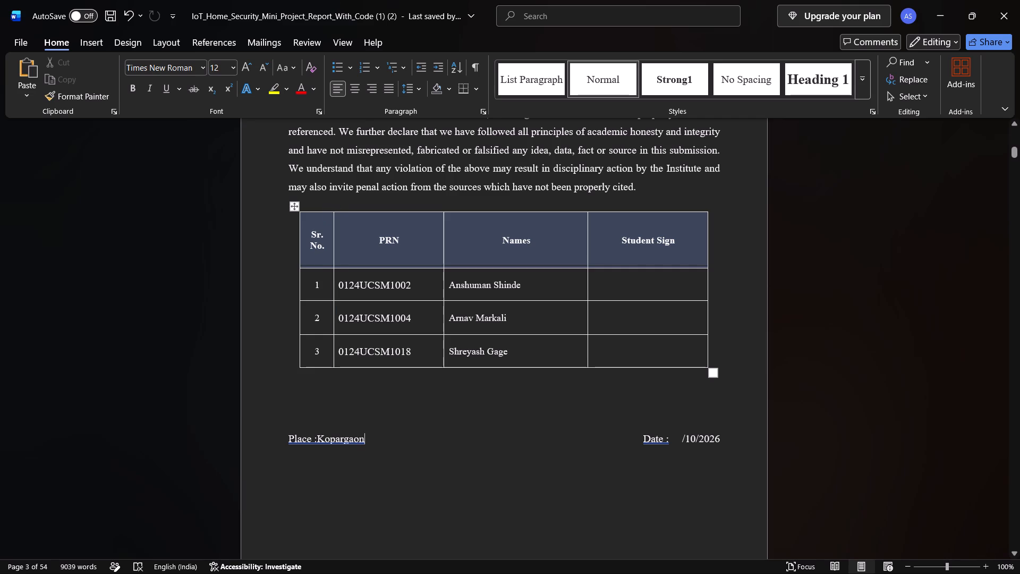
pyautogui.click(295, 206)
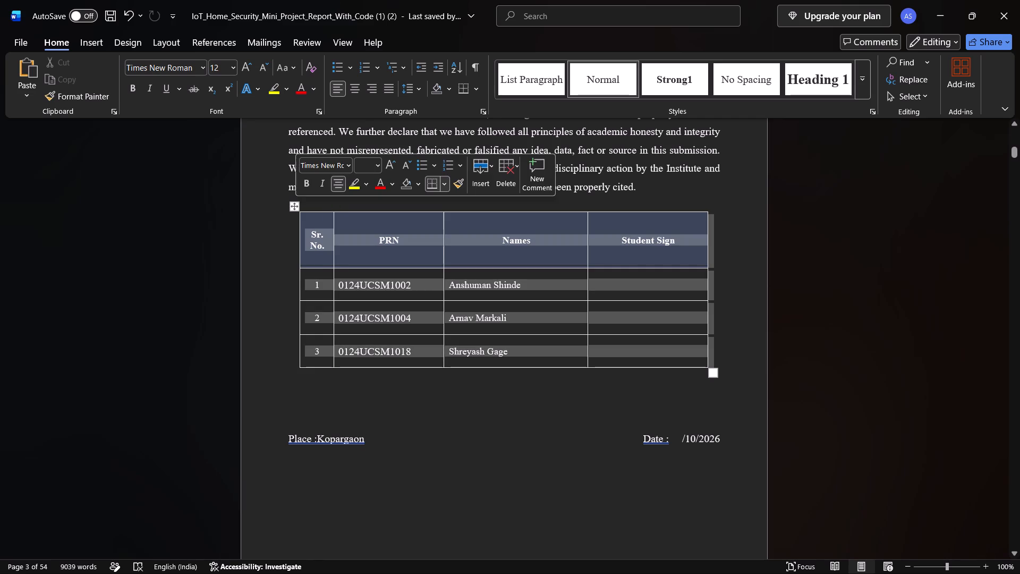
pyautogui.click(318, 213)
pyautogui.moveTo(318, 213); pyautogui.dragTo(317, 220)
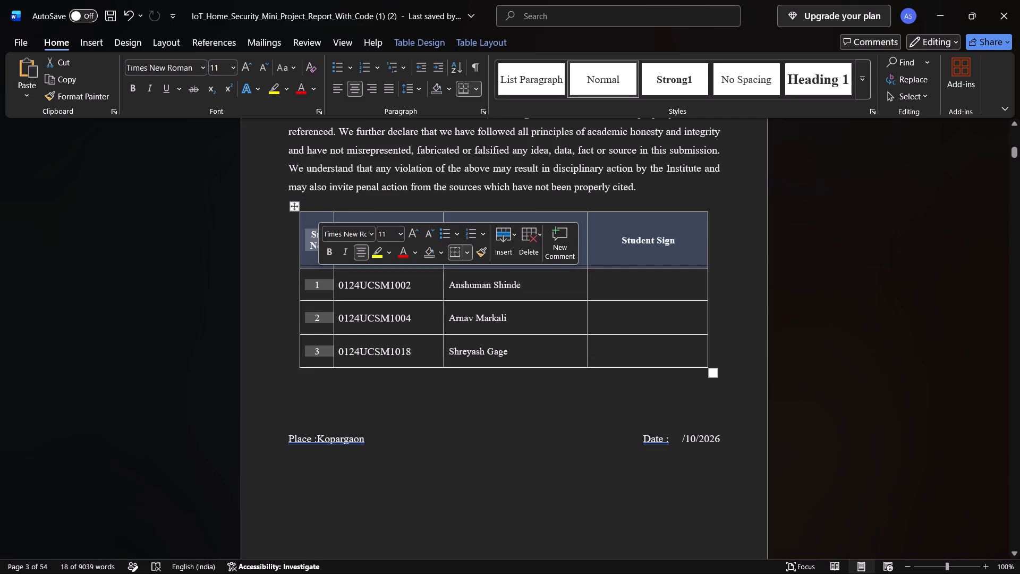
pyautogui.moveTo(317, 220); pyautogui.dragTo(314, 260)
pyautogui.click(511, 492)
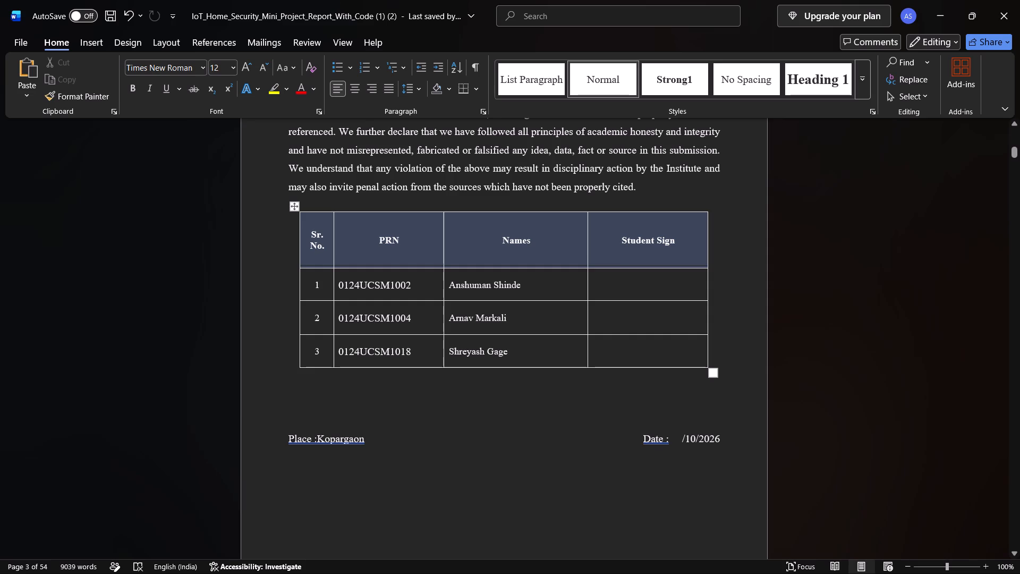
# Make the last student row of the signature table on the declaration page slightly shorter.
pyautogui.moveTo(615, 366); pyautogui.dragTo(616, 357)
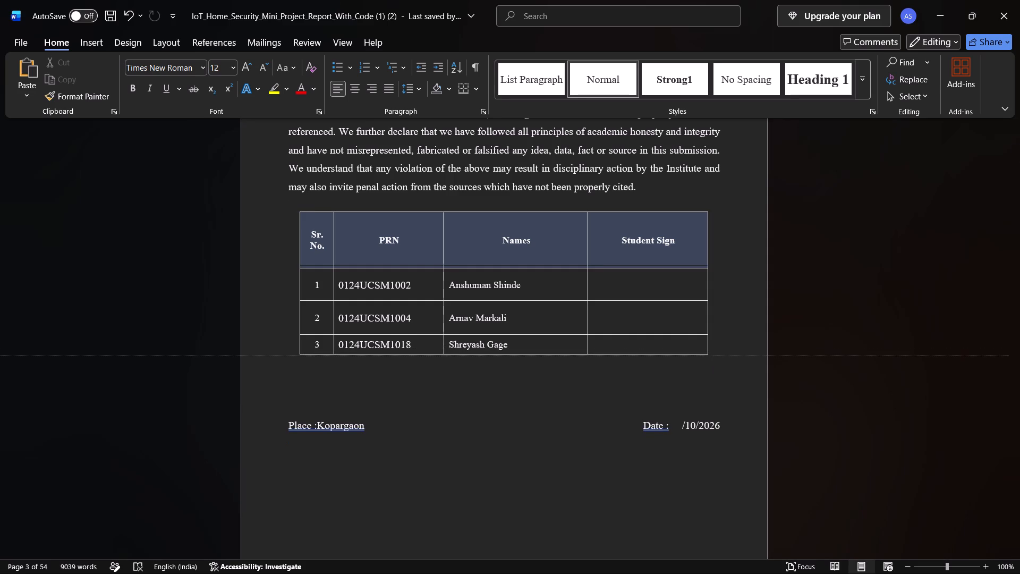
pyautogui.moveTo(616, 357); pyautogui.dragTo(616, 359)
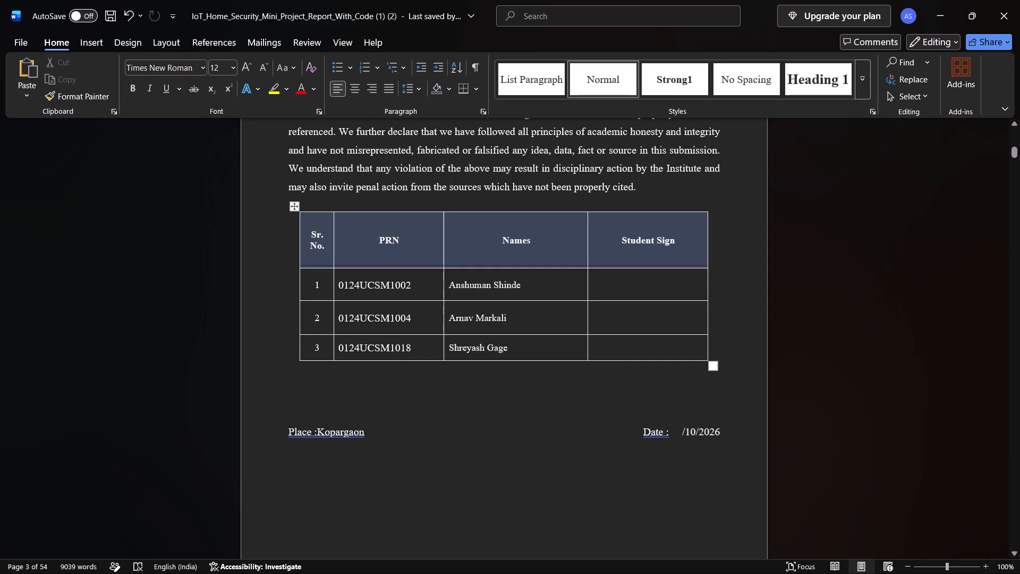
# Reposition the student signature table directly beneath the declaration paragraph, flush with the page's left margin.
pyautogui.moveTo(294, 206); pyautogui.dragTo(295, 215)
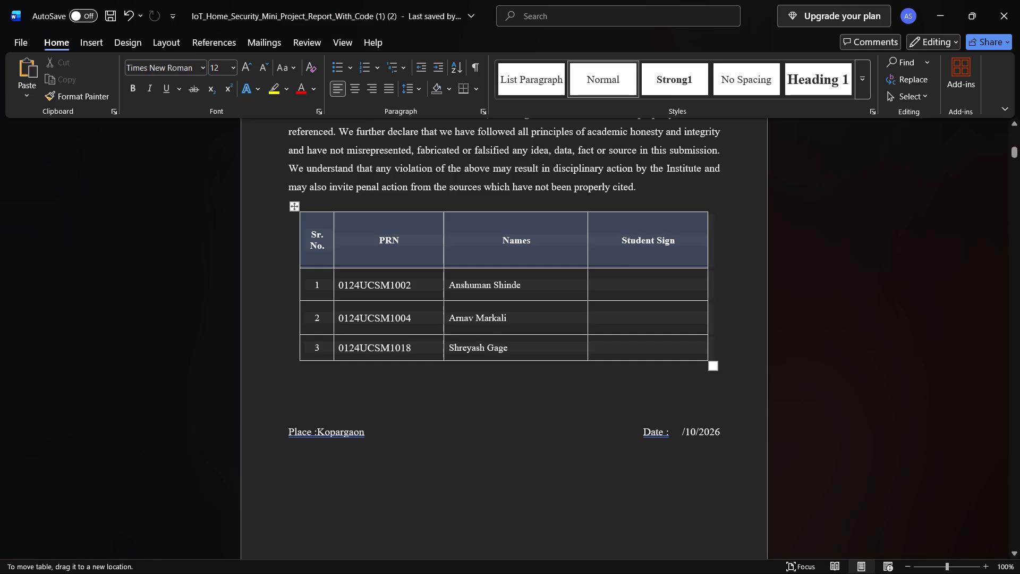
pyautogui.moveTo(295, 215); pyautogui.dragTo(294, 229)
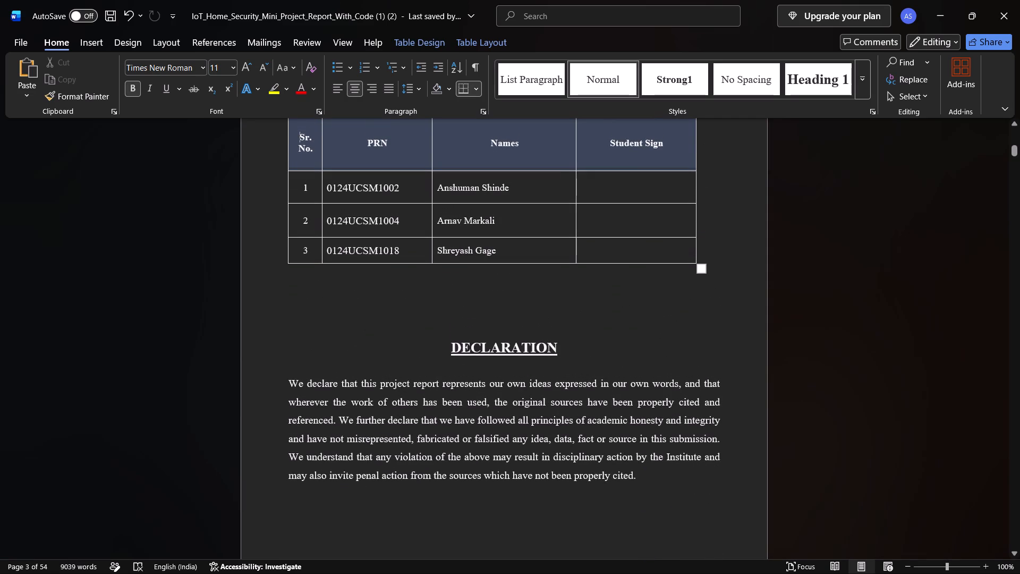
pyautogui.scroll(2, 550, 306)
pyautogui.scroll(-5, 550, 306)
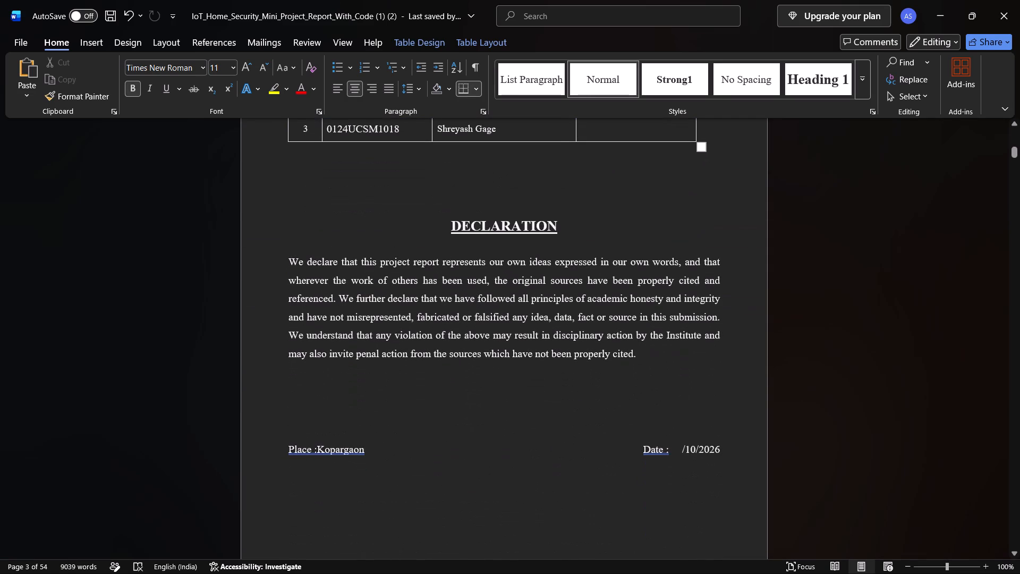
pyautogui.scroll(2, 550, 306)
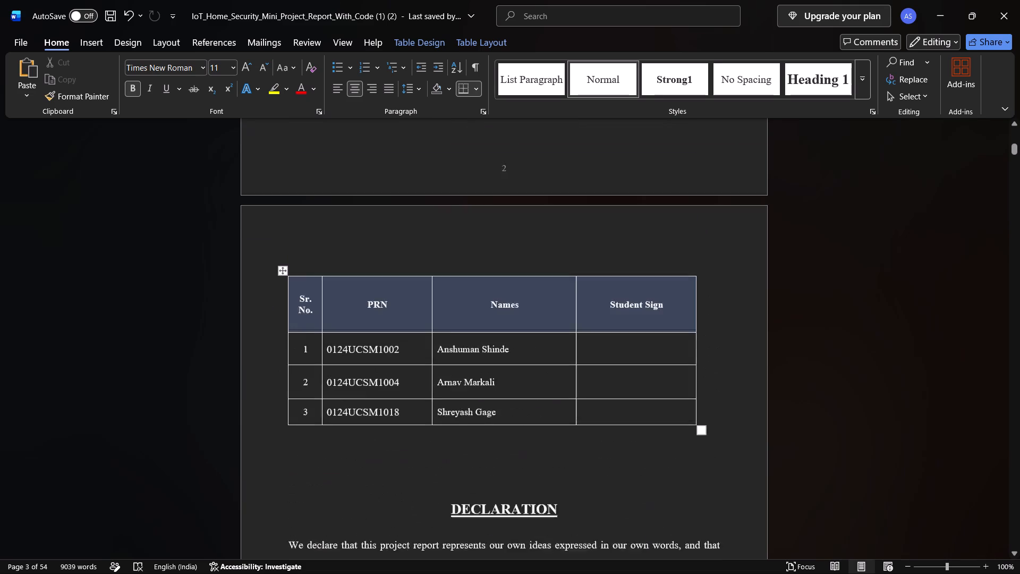
pyautogui.scroll(1, 550, 306)
pyautogui.moveTo(286, 302); pyautogui.dragTo(289, 406)
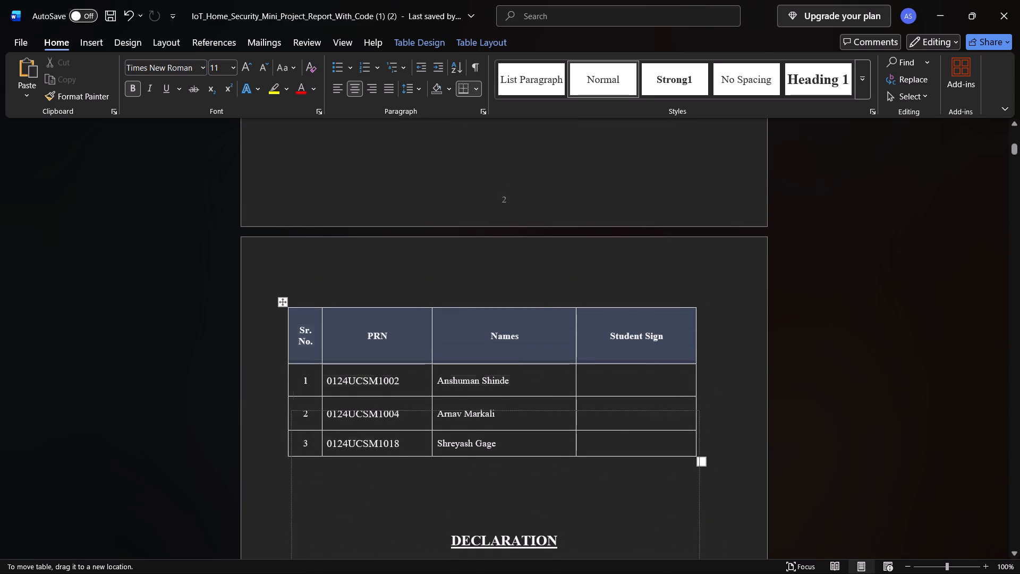
pyautogui.moveTo(289, 406); pyautogui.dragTo(288, 551)
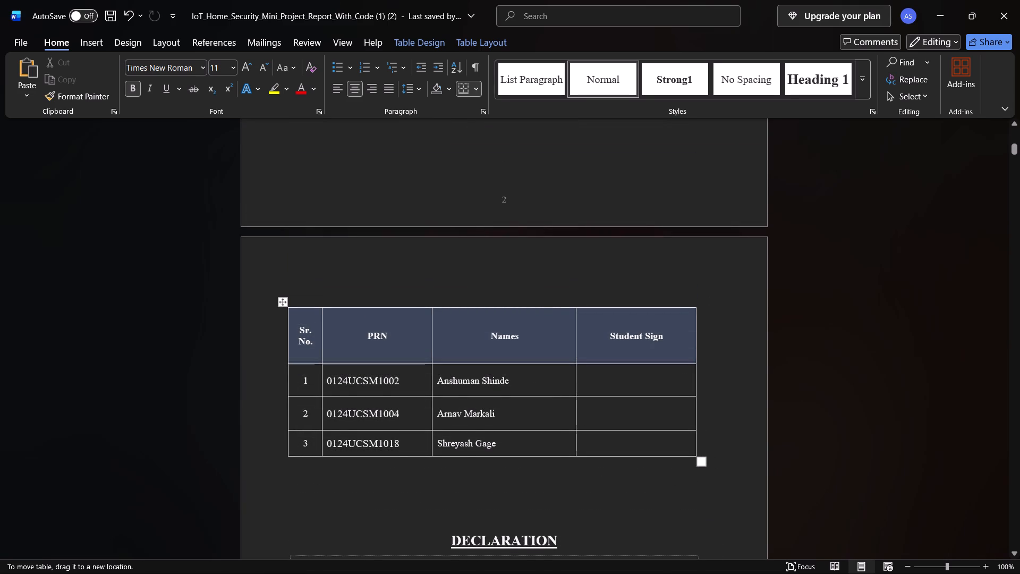
pyautogui.moveTo(288, 551); pyautogui.dragTo(287, 557)
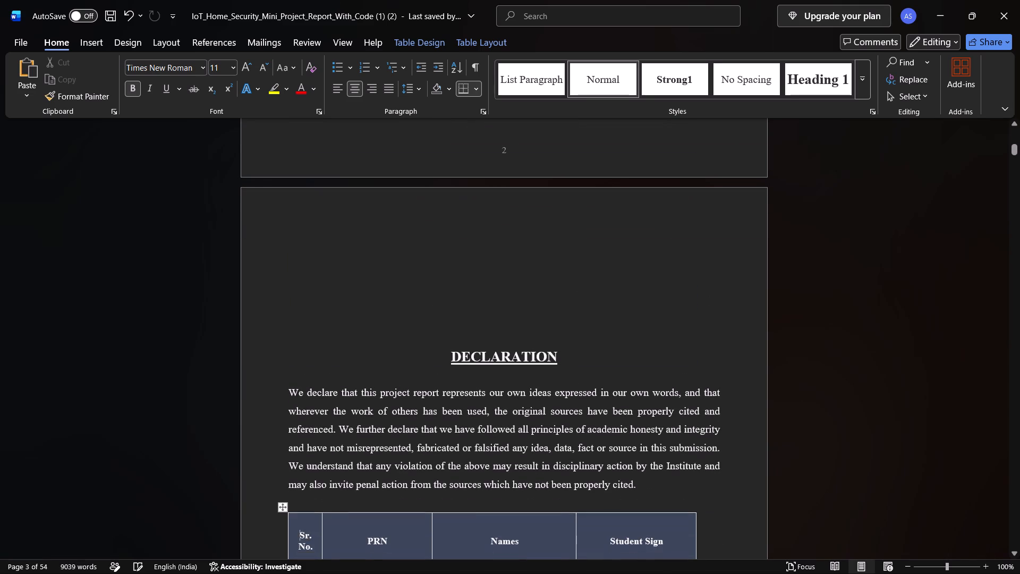
# Enlarge the whole signature table slightly, making its rows taller and its columns a little wider.
pyautogui.scroll(-3, 591, 261)
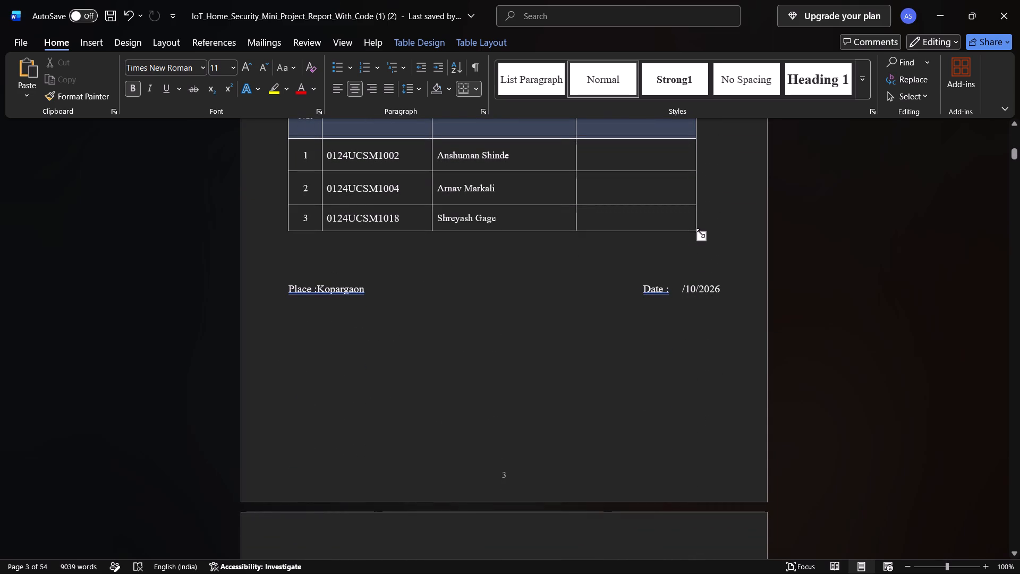
pyautogui.moveTo(701, 234); pyautogui.dragTo(701, 249)
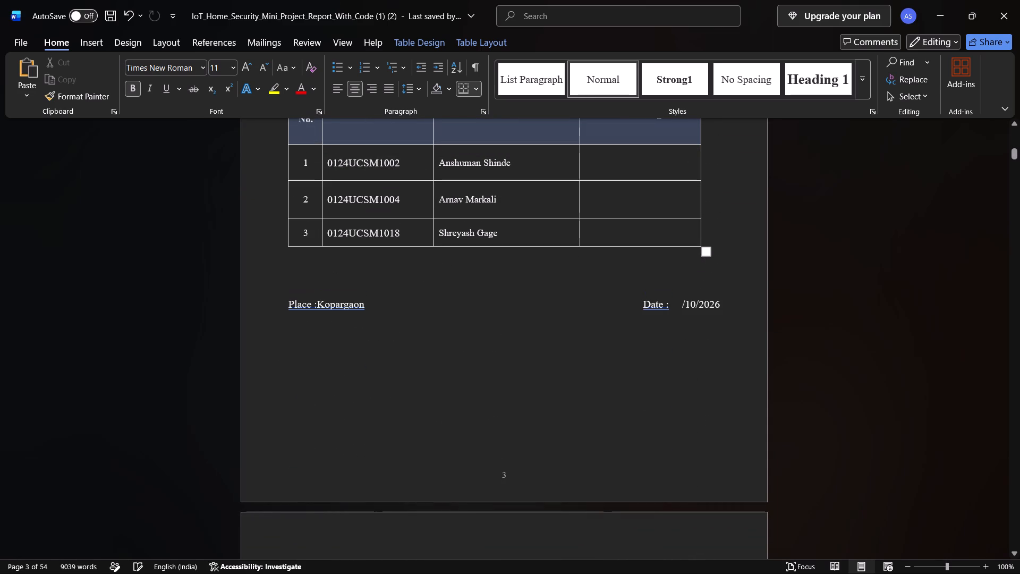
# Insert a blank line above the "Place" and "Date" line to separate it further from the signature table.
pyautogui.scroll(1, 603, 343)
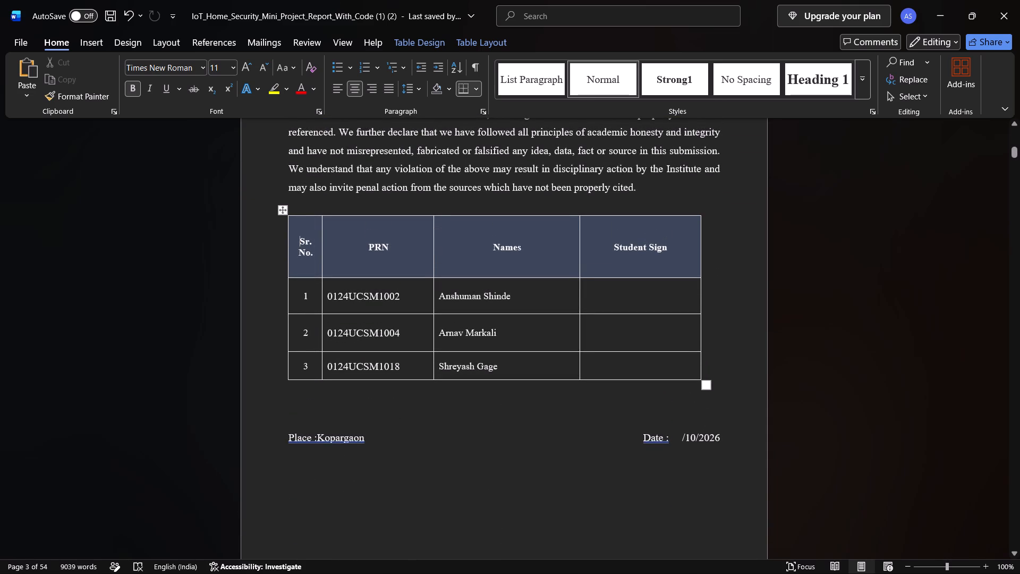
pyautogui.click(351, 419)
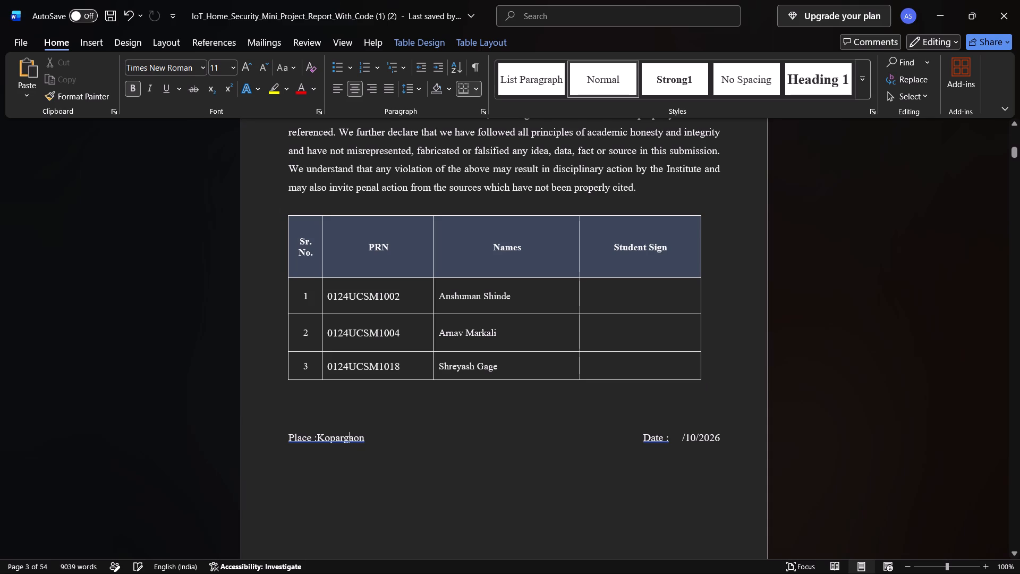
pyautogui.click(310, 420)
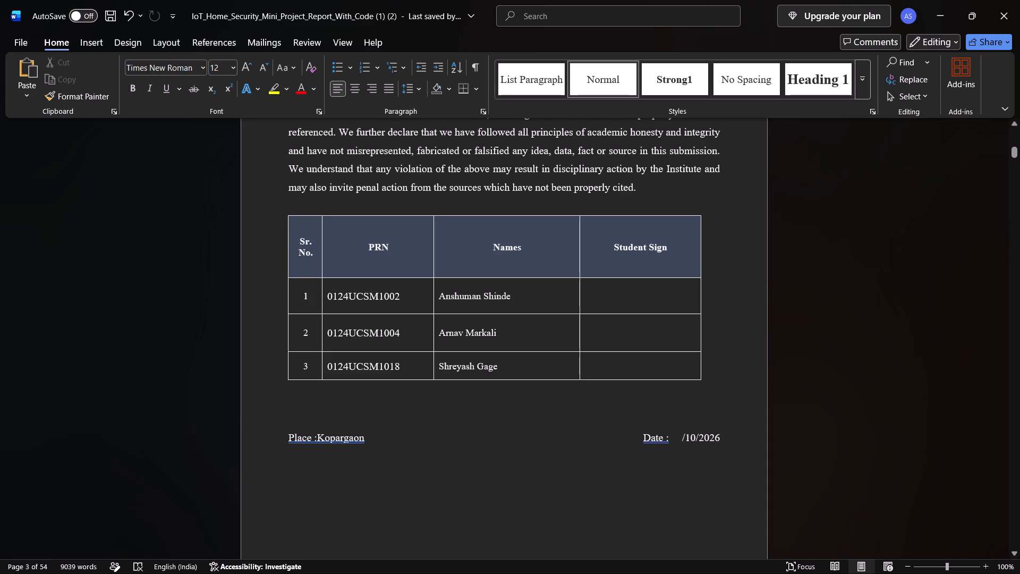
pyautogui.click(287, 438)
pyautogui.press('Return')
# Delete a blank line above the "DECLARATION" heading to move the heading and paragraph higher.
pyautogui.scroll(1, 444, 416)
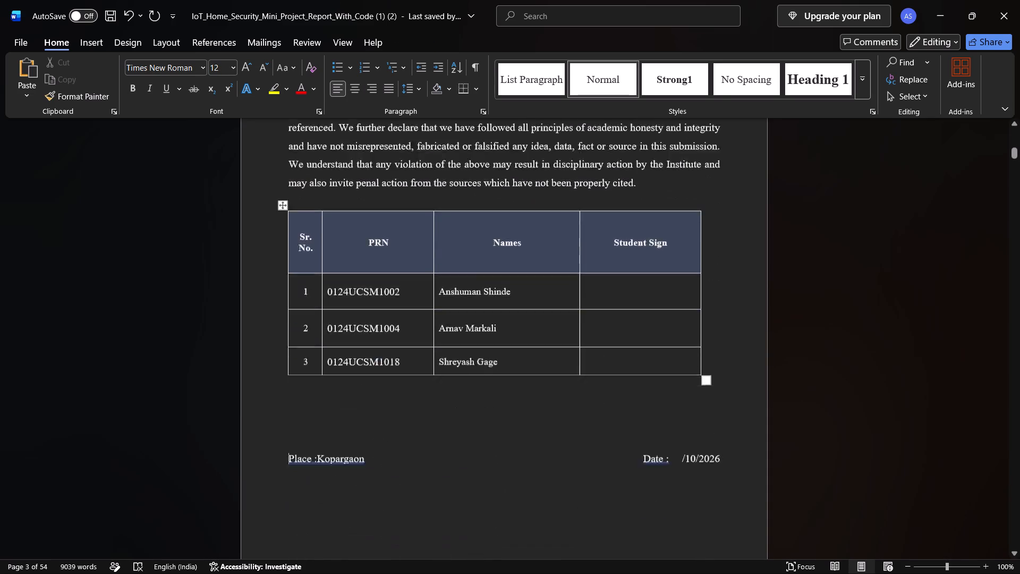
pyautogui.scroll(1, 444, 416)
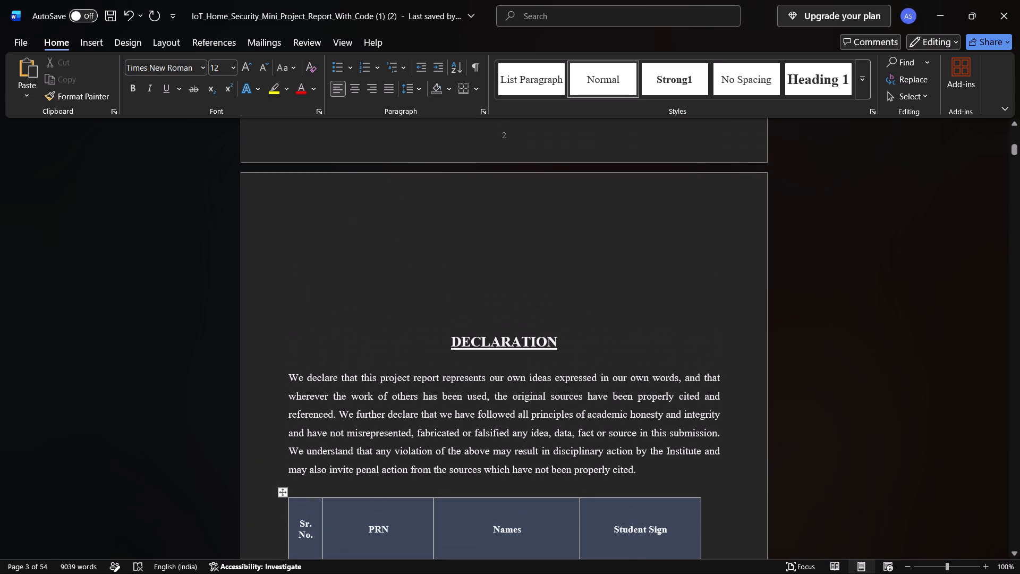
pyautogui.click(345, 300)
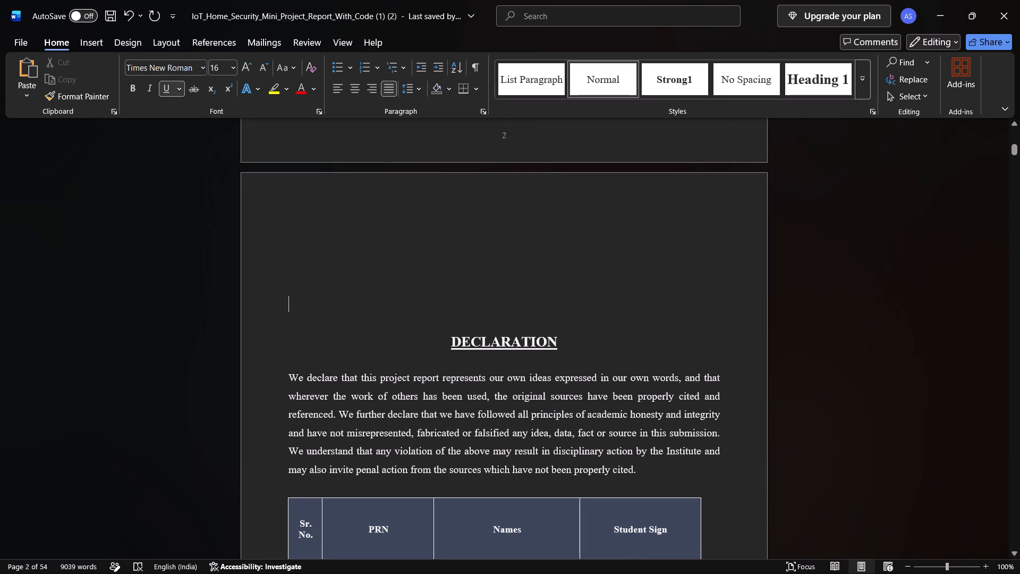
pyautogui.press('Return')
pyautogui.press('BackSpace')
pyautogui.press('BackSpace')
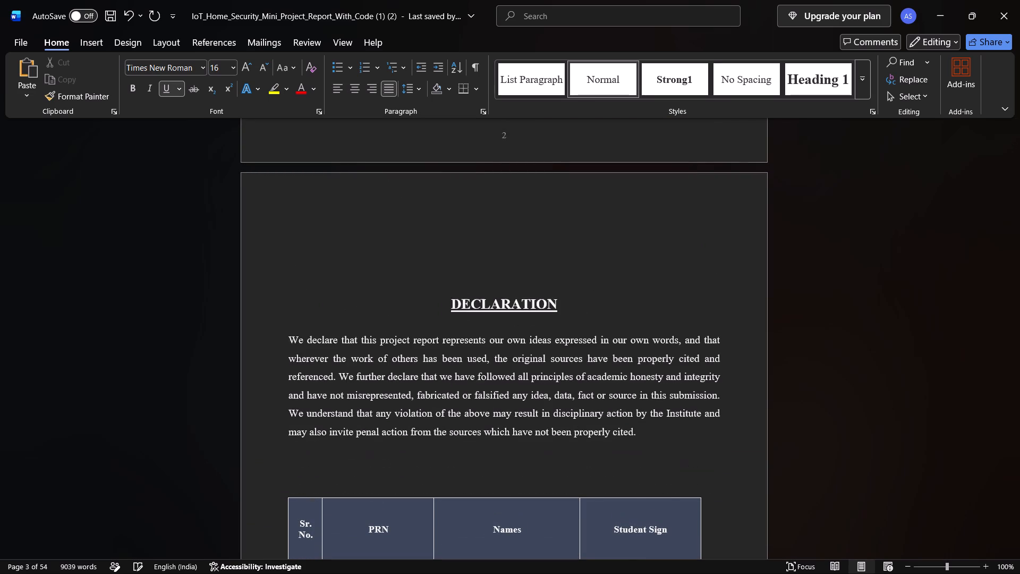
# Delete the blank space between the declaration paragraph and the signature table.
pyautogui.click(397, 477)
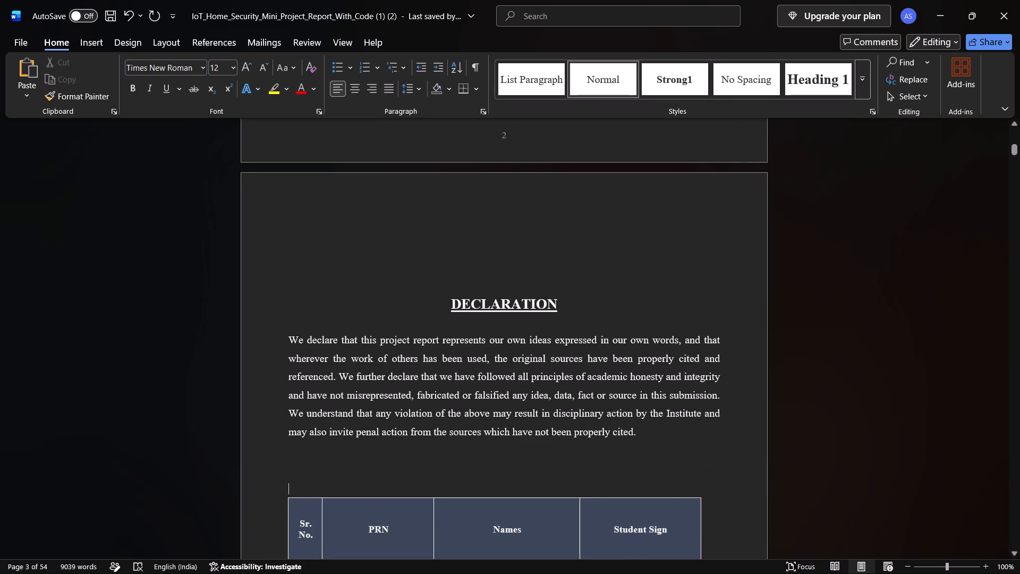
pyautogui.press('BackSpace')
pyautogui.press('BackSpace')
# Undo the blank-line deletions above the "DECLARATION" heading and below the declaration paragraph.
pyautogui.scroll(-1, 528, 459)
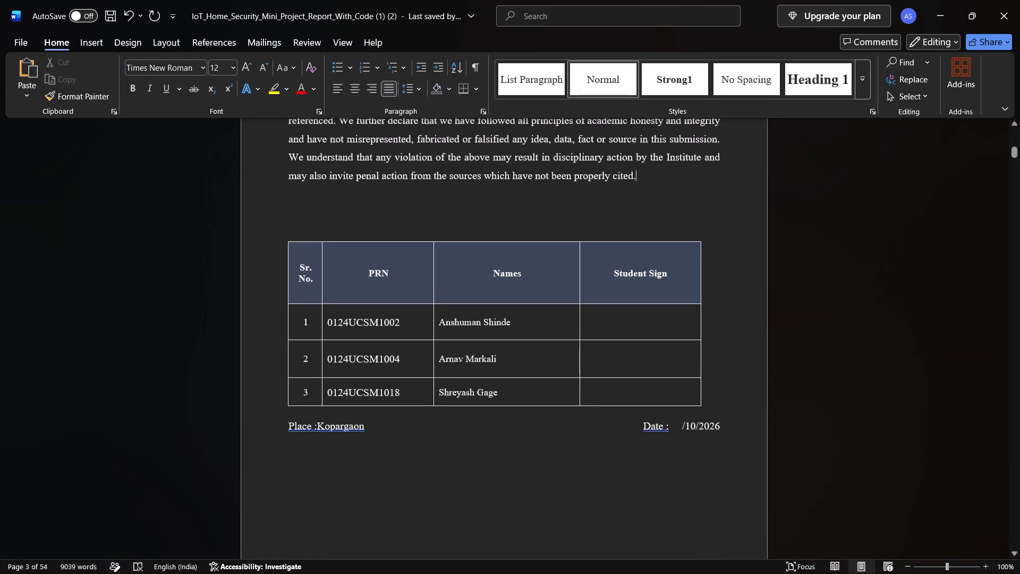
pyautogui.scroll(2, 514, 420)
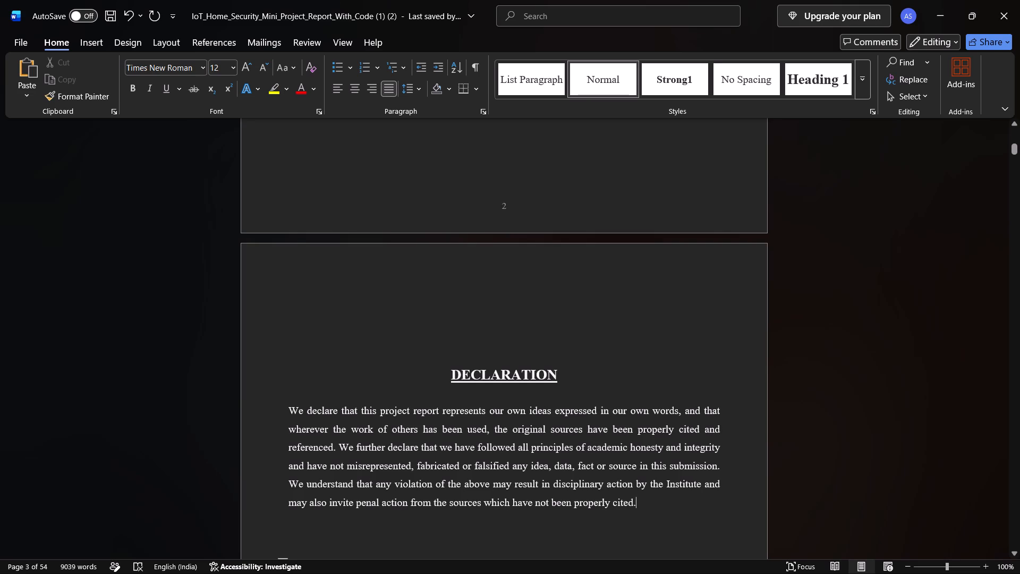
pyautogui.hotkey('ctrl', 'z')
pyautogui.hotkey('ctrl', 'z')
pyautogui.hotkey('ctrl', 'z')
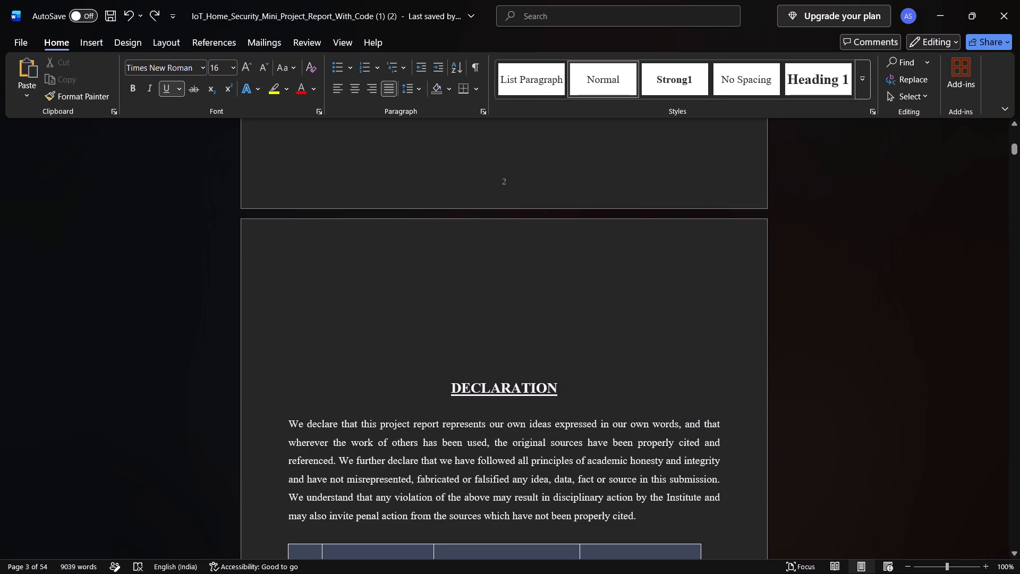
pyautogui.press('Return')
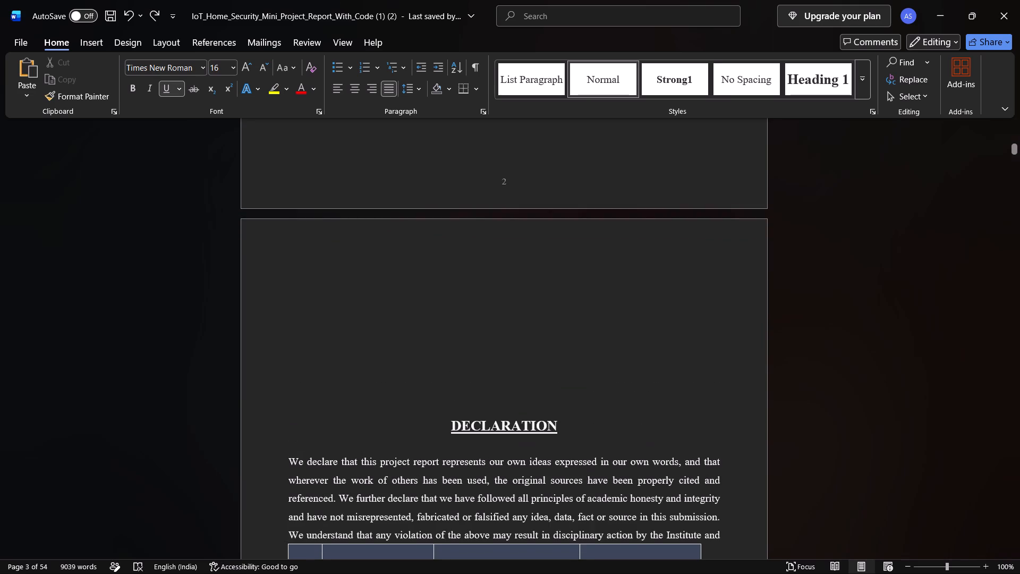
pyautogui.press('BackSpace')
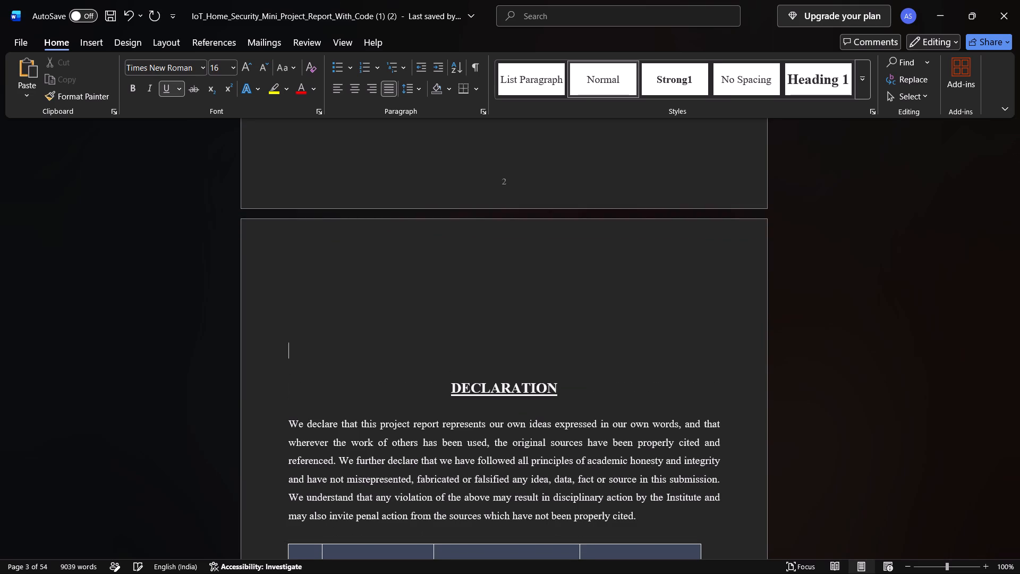
# Review the layout of the declaration page and the acknowledgement page that follows it.
pyautogui.scroll(-2, 698, 369)
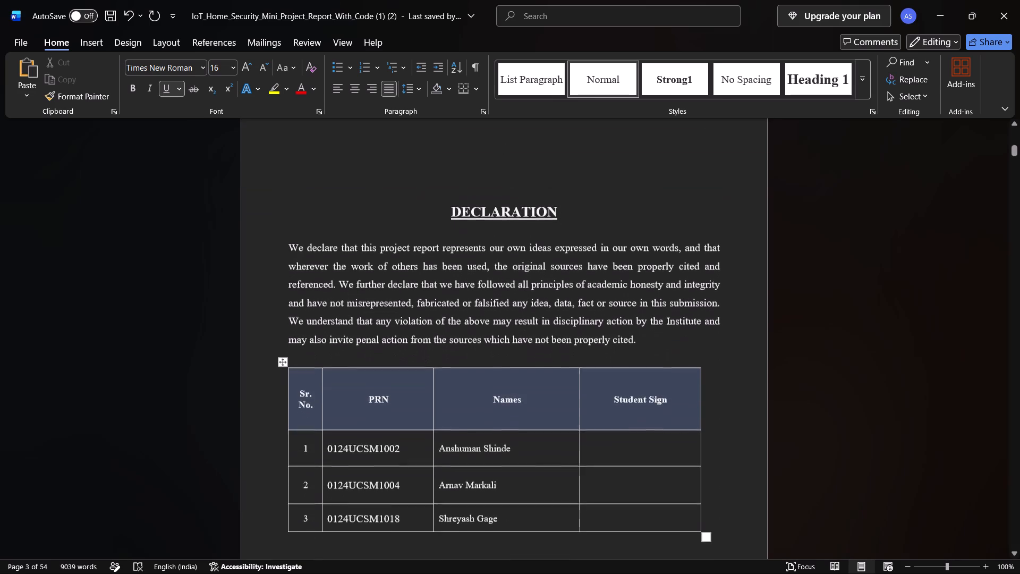
pyautogui.scroll(-2, 698, 369)
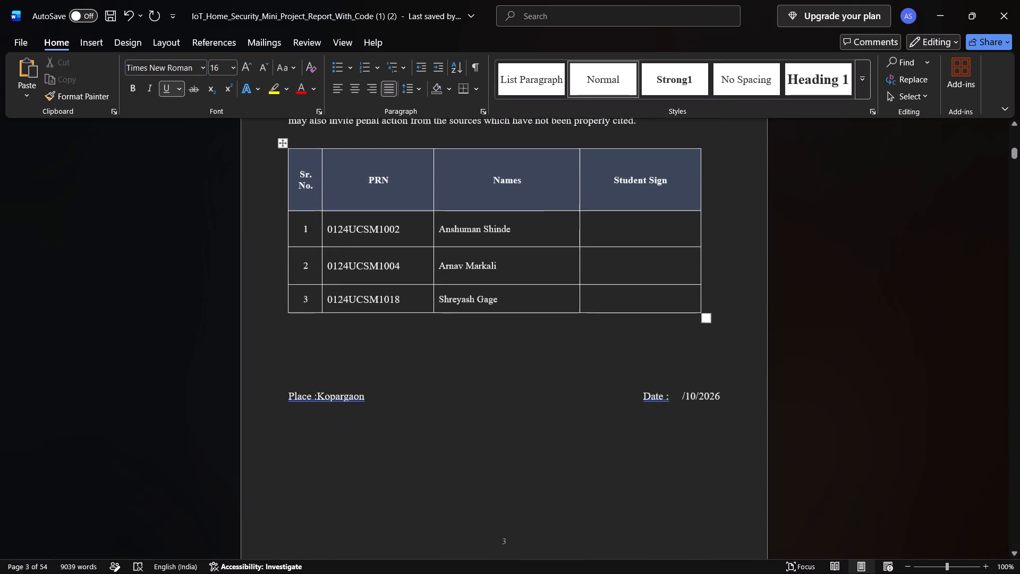
pyautogui.scroll(-2, 698, 369)
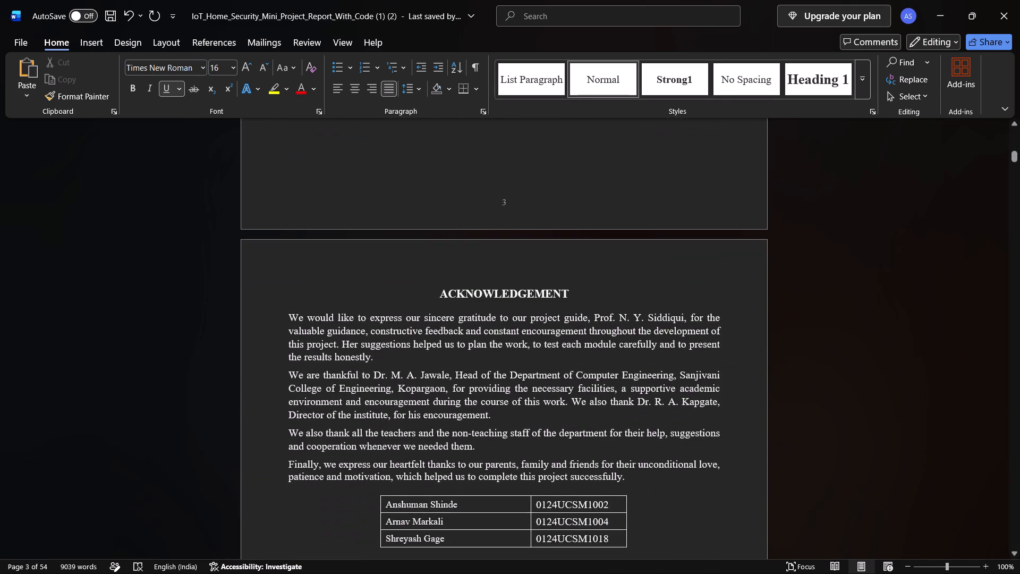
pyautogui.scroll(-1, 698, 369)
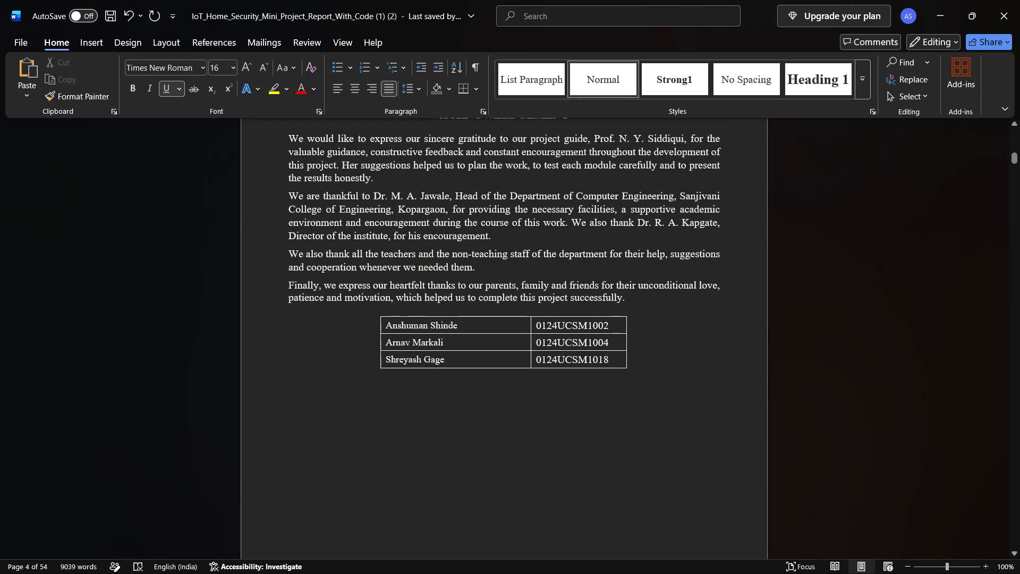
pyautogui.scroll(1, 667, 361)
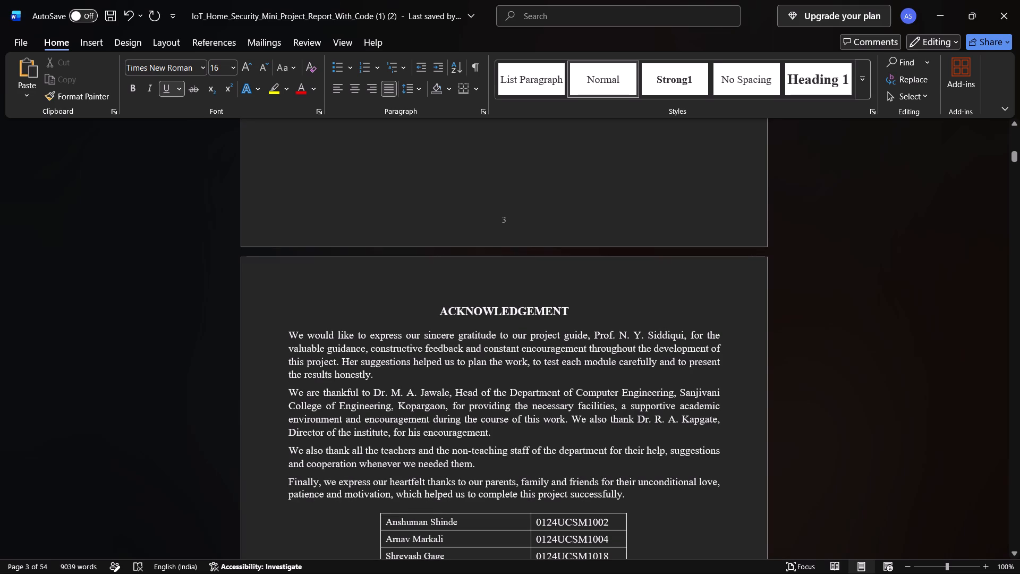
# Underline the "ACKNOWLEDGEMENT" heading and set its font size to 16.
pyautogui.moveTo(628, 501); pyautogui.dragTo(275, 339)
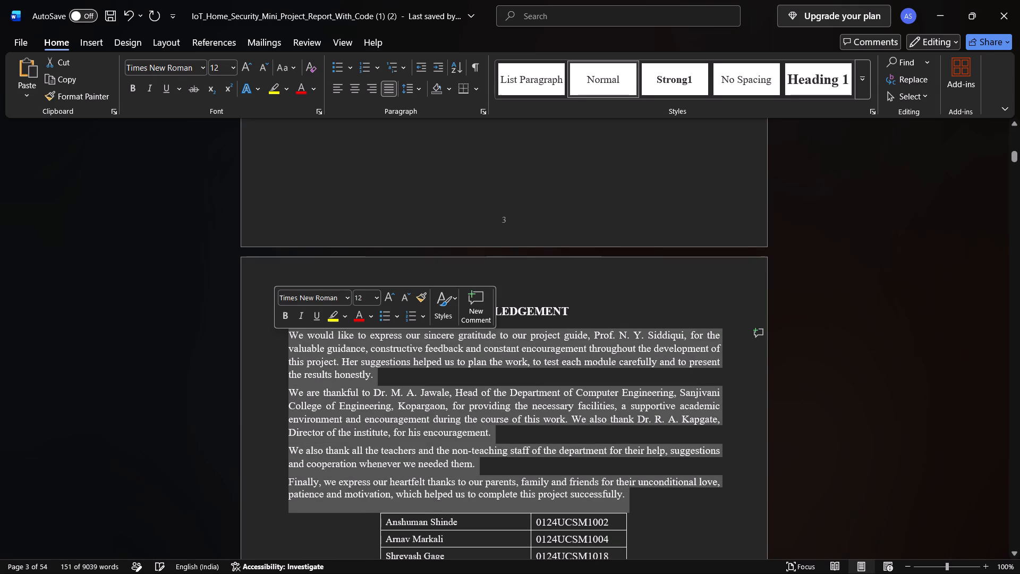
pyautogui.click(331, 528)
pyautogui.moveTo(585, 313); pyautogui.dragTo(482, 332)
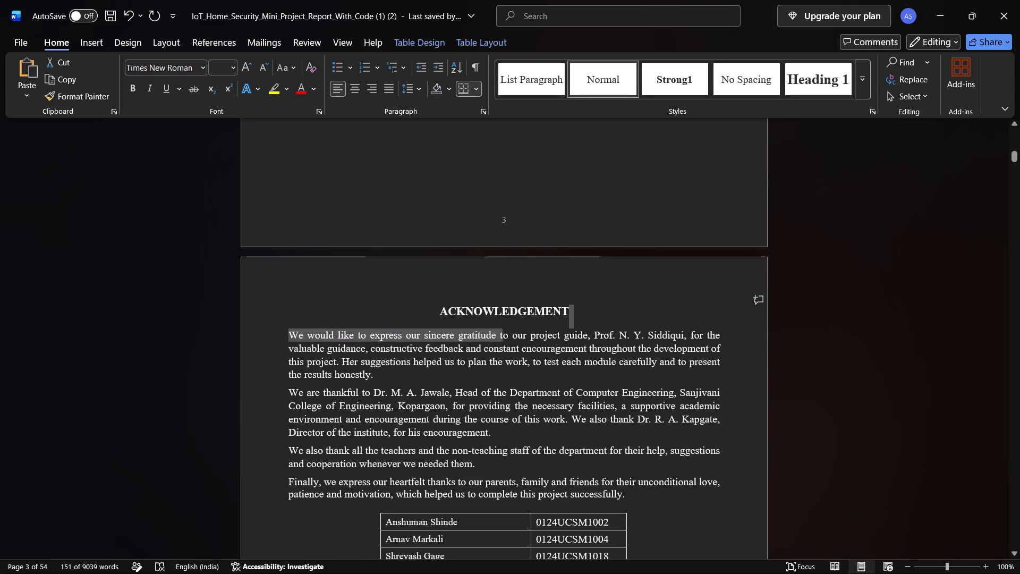
pyautogui.moveTo(482, 332); pyautogui.dragTo(436, 311)
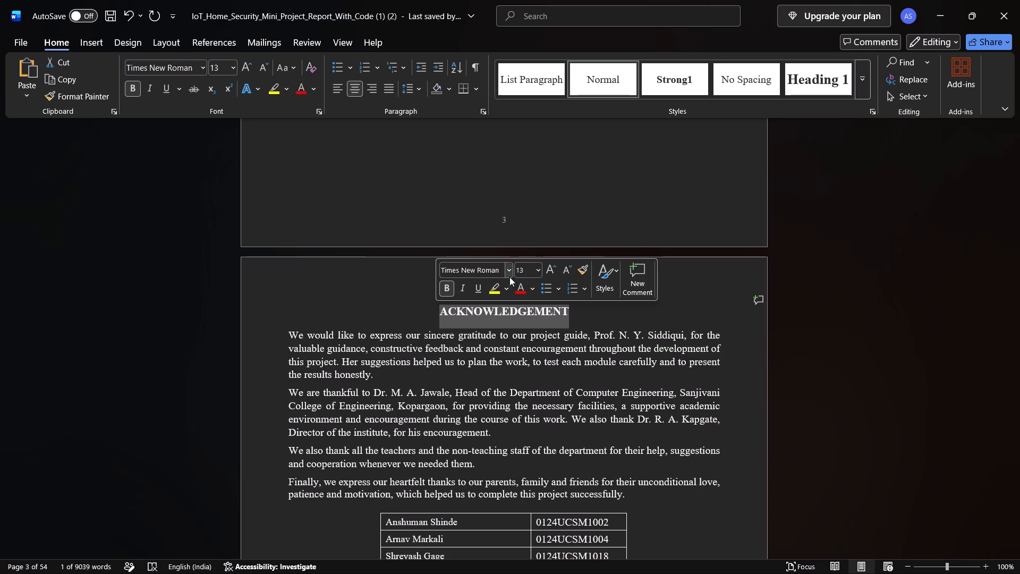
pyautogui.click(475, 290)
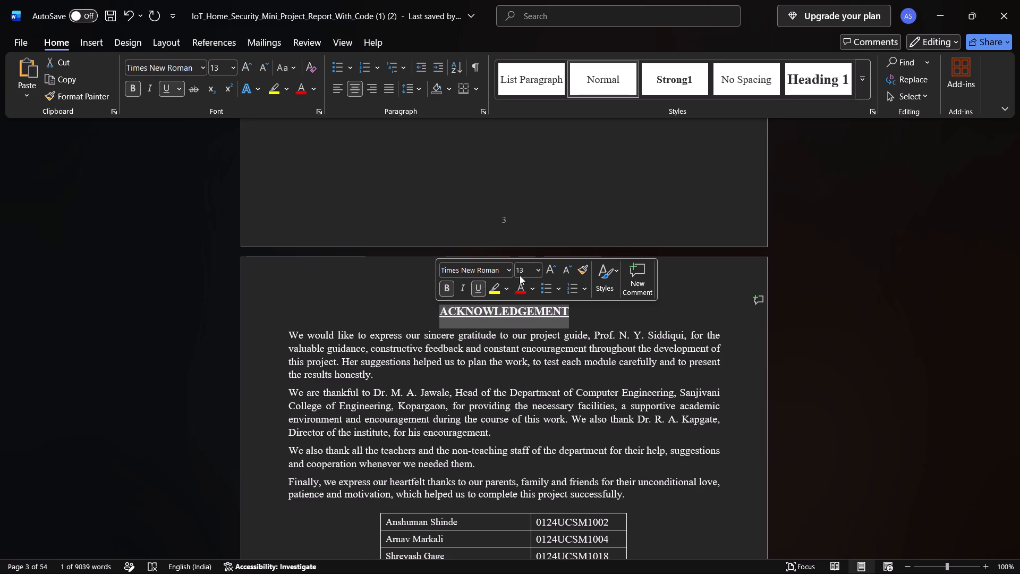
pyautogui.click(541, 271)
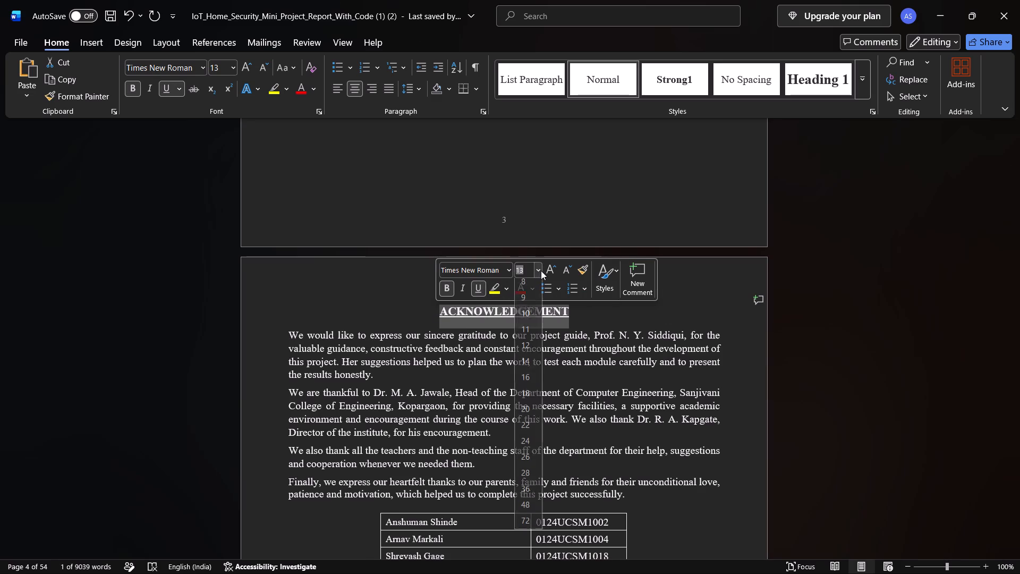
pyautogui.click(527, 387)
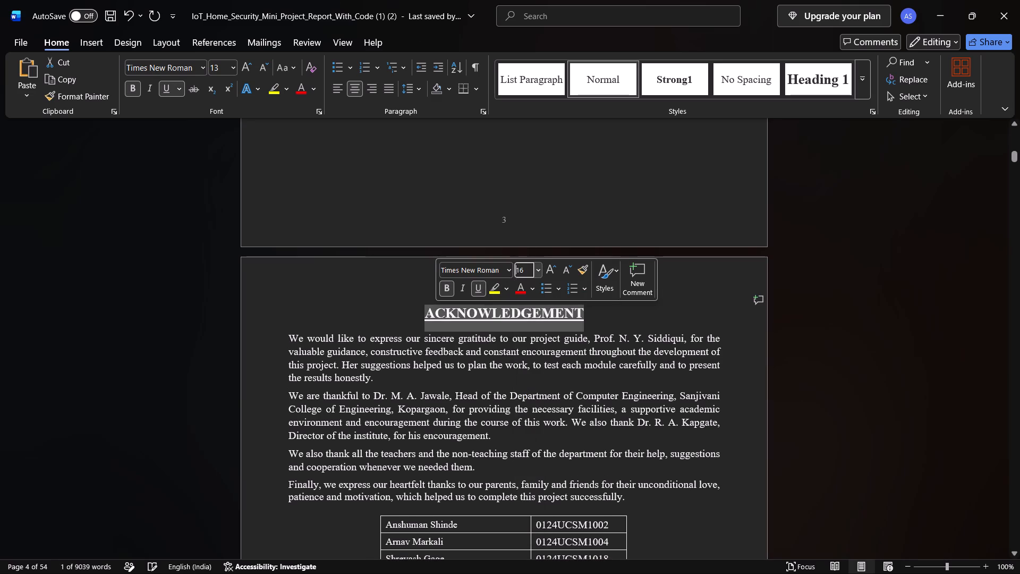
pyautogui.click(611, 334)
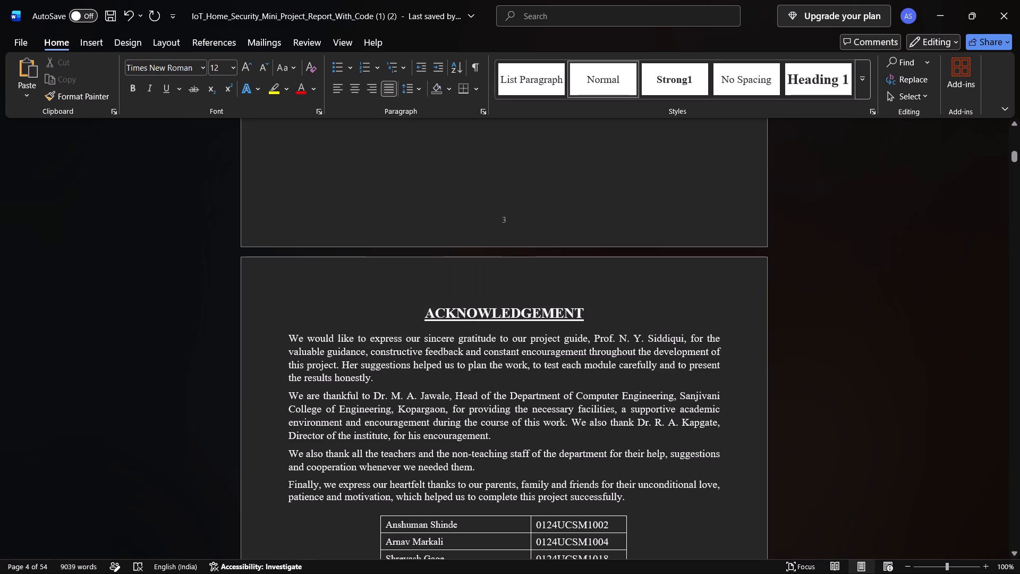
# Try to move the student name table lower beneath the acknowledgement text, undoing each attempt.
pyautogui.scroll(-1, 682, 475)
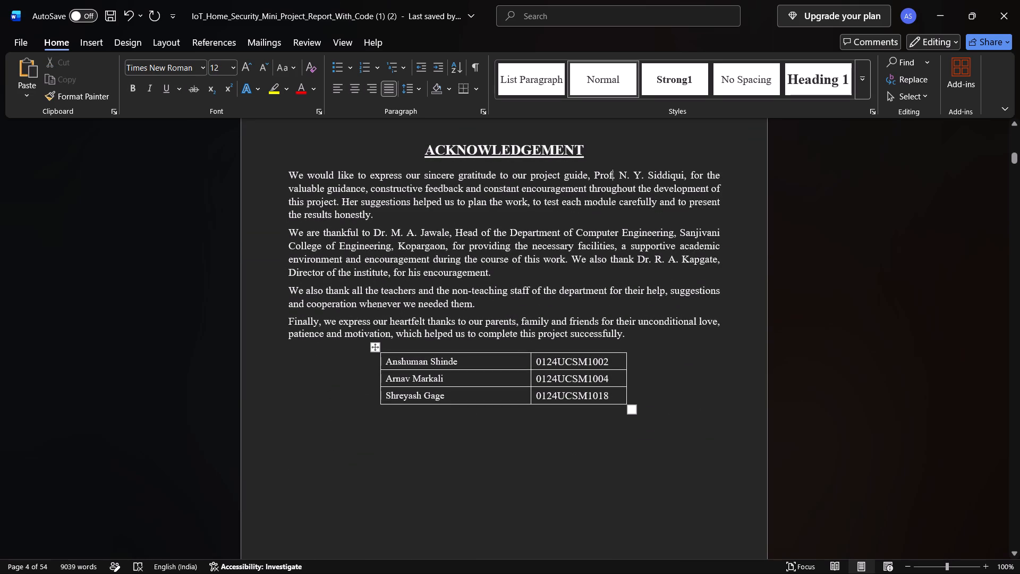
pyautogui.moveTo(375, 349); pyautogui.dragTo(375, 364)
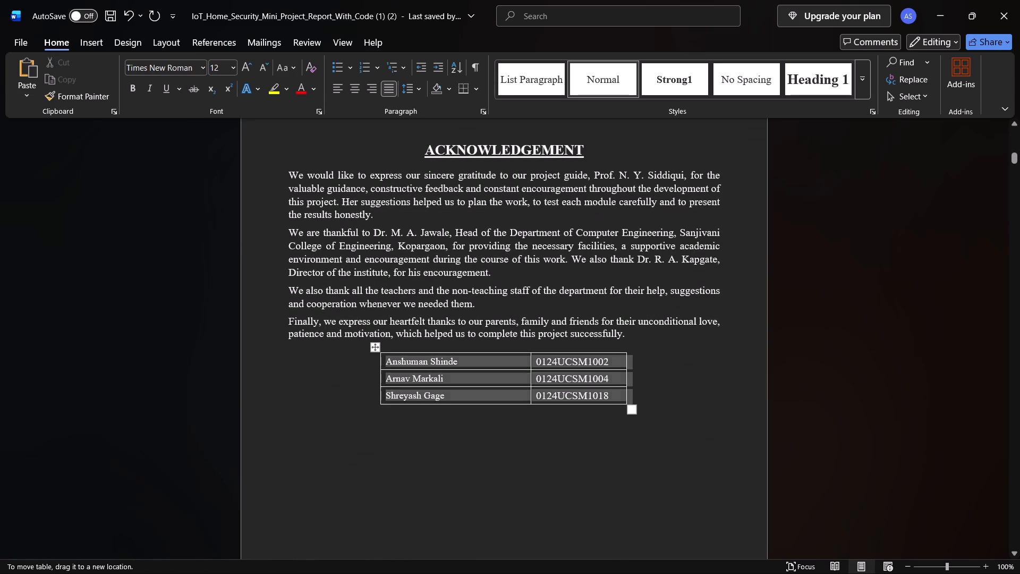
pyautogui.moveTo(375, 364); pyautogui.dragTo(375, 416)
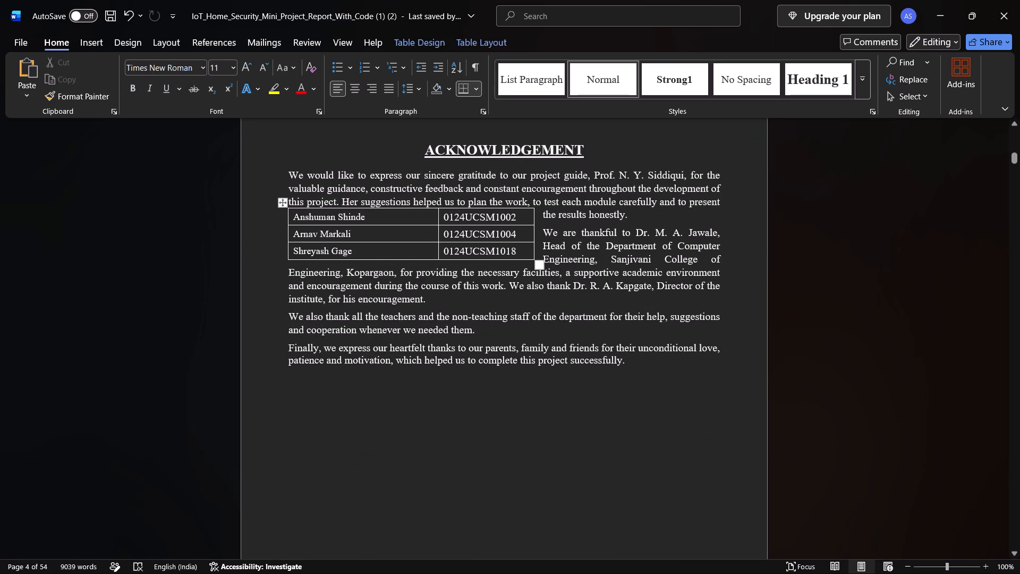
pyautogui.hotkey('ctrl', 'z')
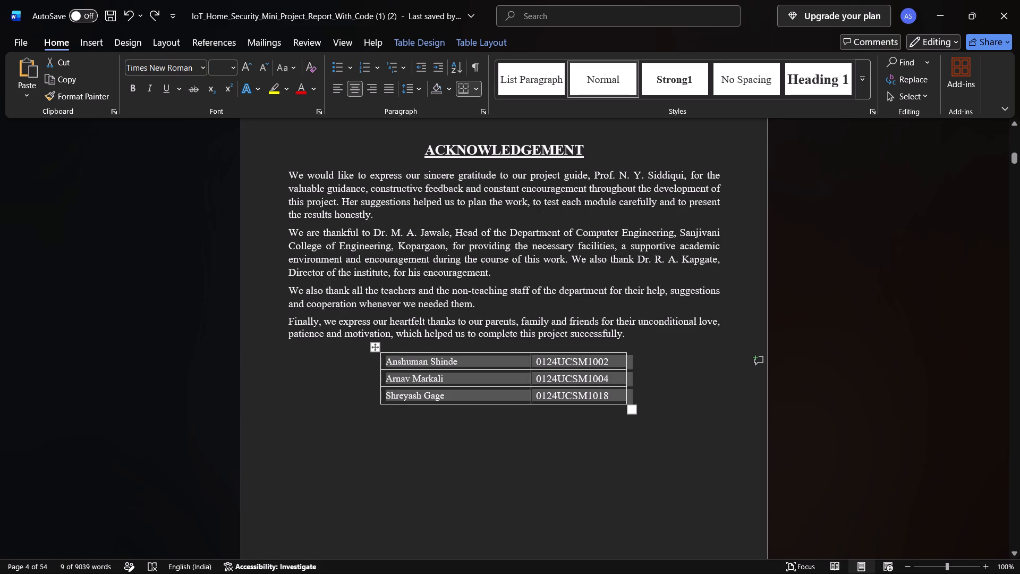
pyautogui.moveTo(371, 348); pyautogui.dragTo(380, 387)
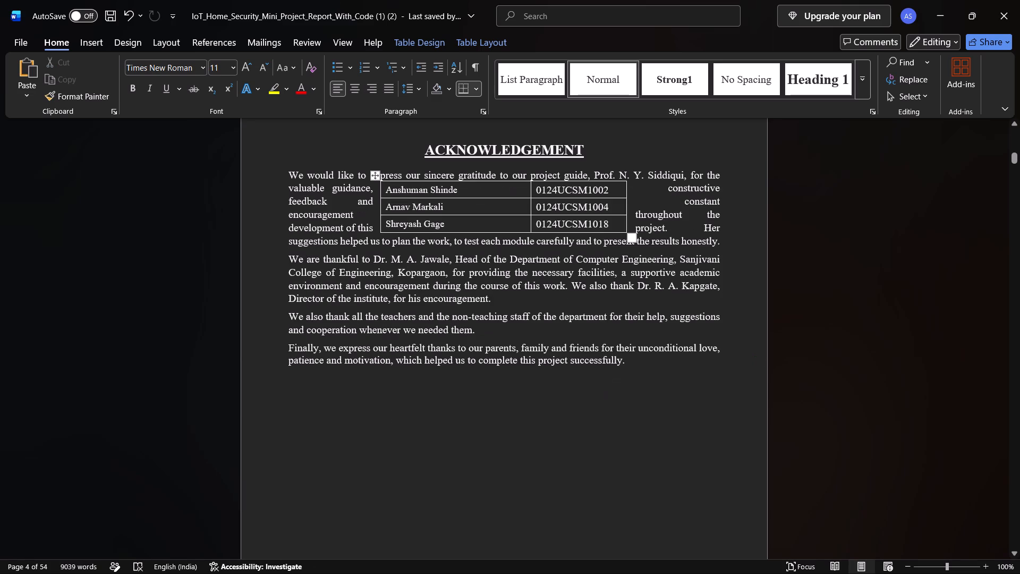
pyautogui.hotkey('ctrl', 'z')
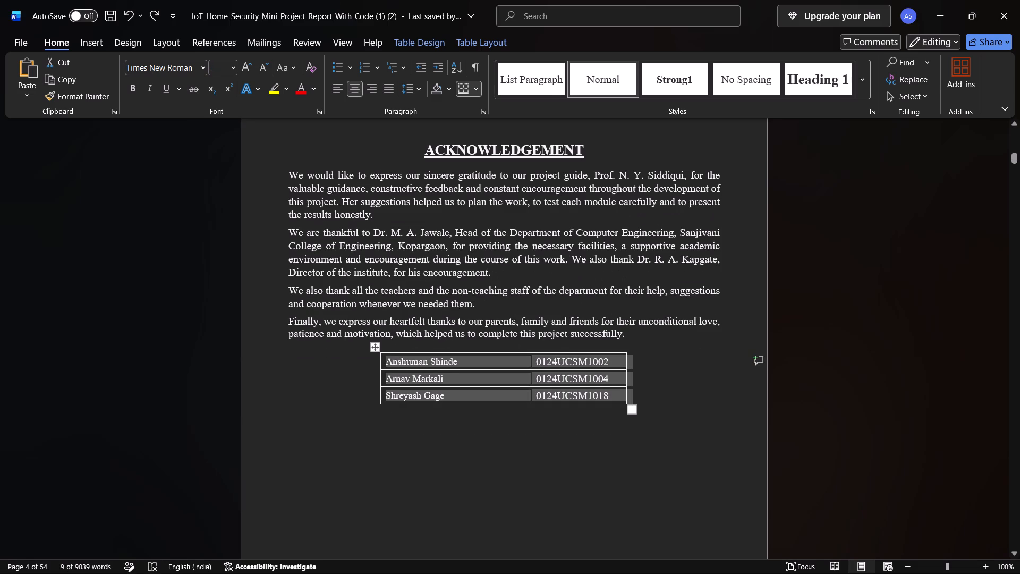
# Insert two blank lines between the last acknowledgement paragraph and the student name table.
pyautogui.click(602, 342)
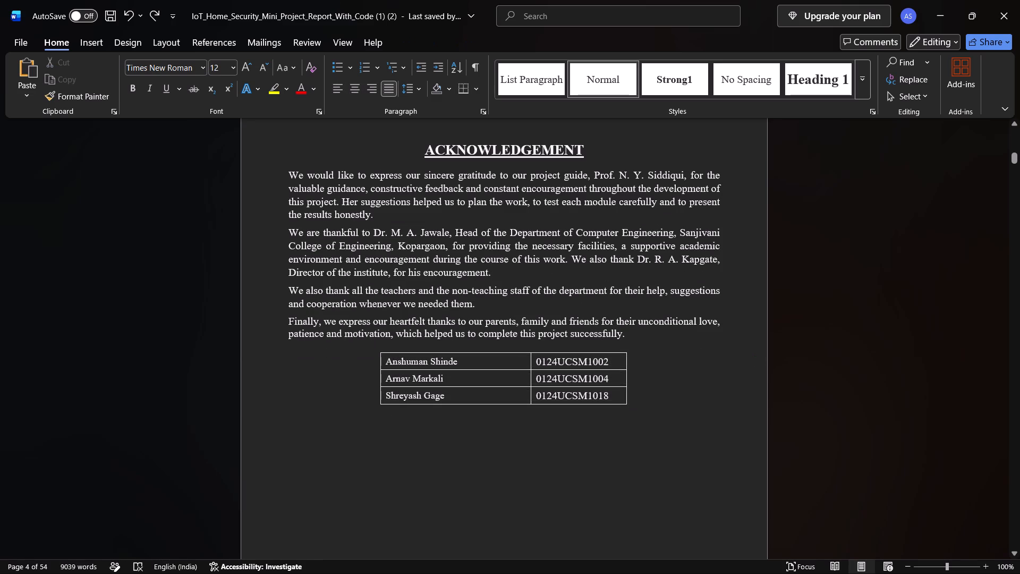
pyautogui.click(624, 335)
pyautogui.press('Return')
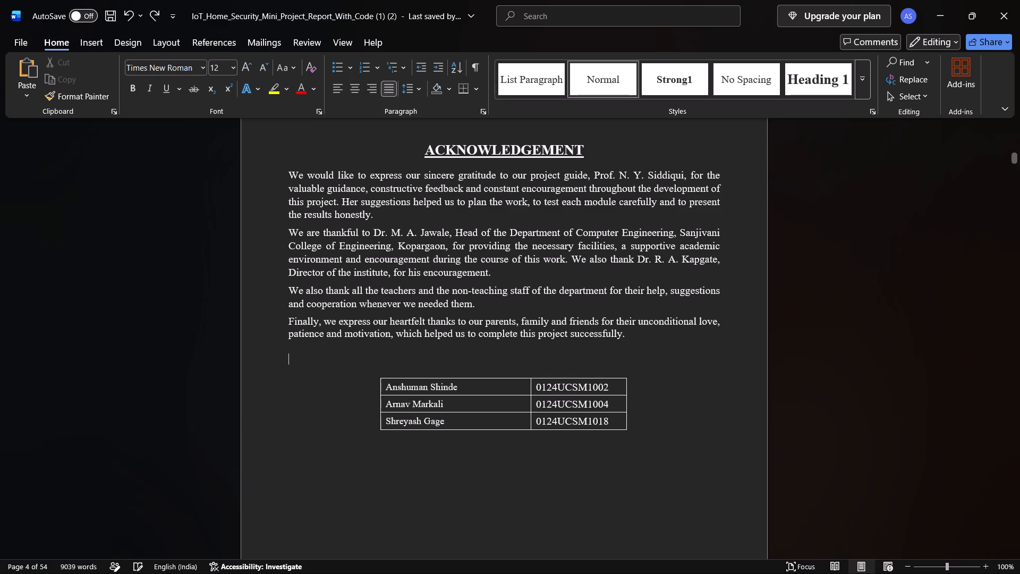
pyautogui.press('Return')
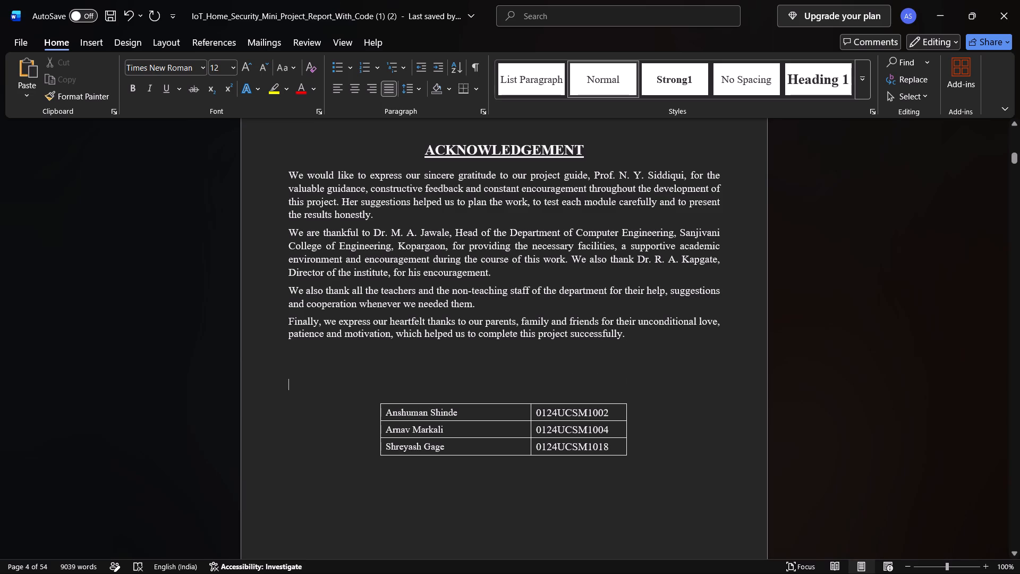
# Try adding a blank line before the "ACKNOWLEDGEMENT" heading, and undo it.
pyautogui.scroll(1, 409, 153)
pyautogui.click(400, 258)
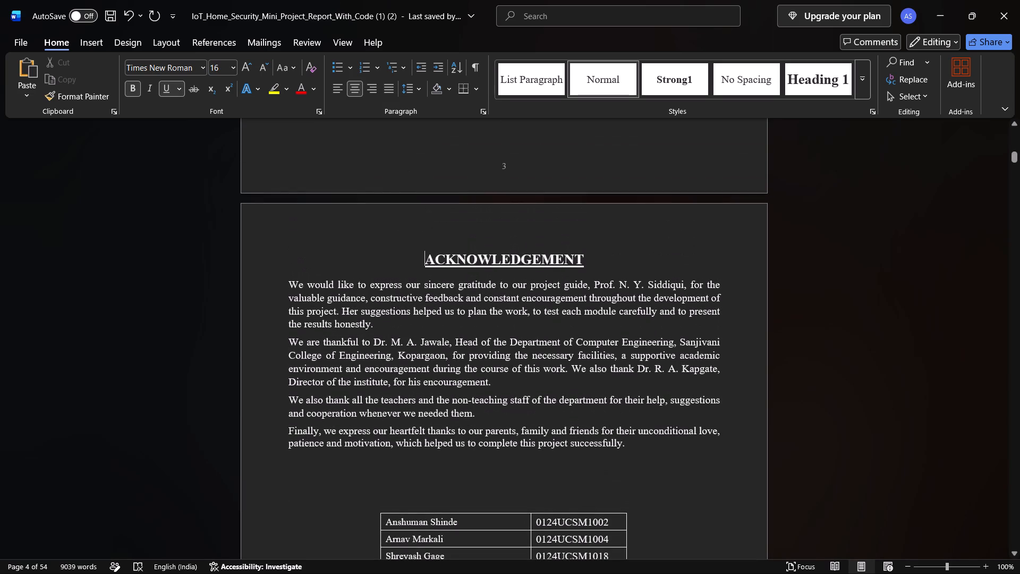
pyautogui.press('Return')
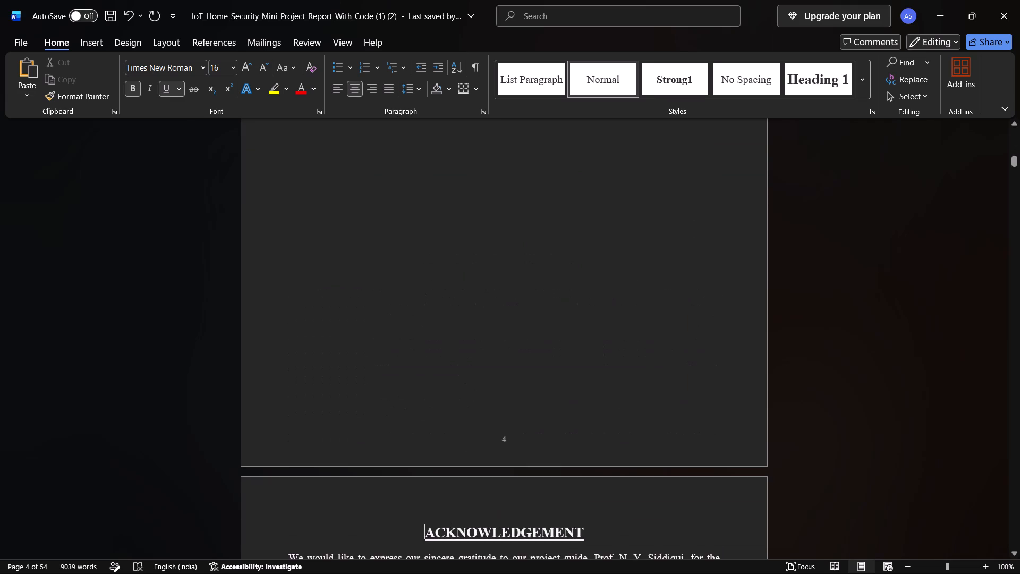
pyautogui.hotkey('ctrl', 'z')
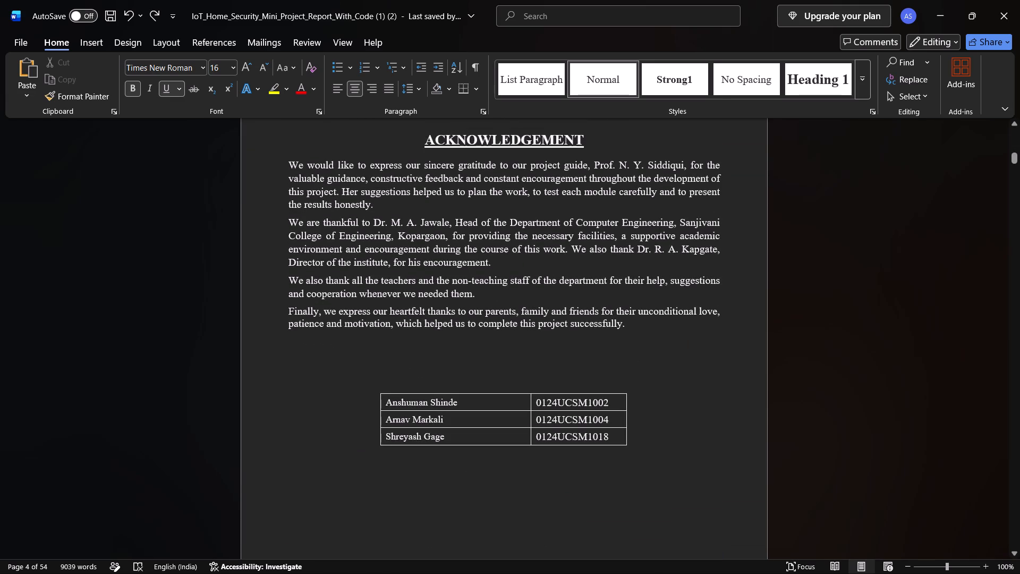
# Delete one of the blank lines between the last acknowledgement paragraph and the student name table.
pyautogui.click(409, 361)
pyautogui.press('BackSpace')
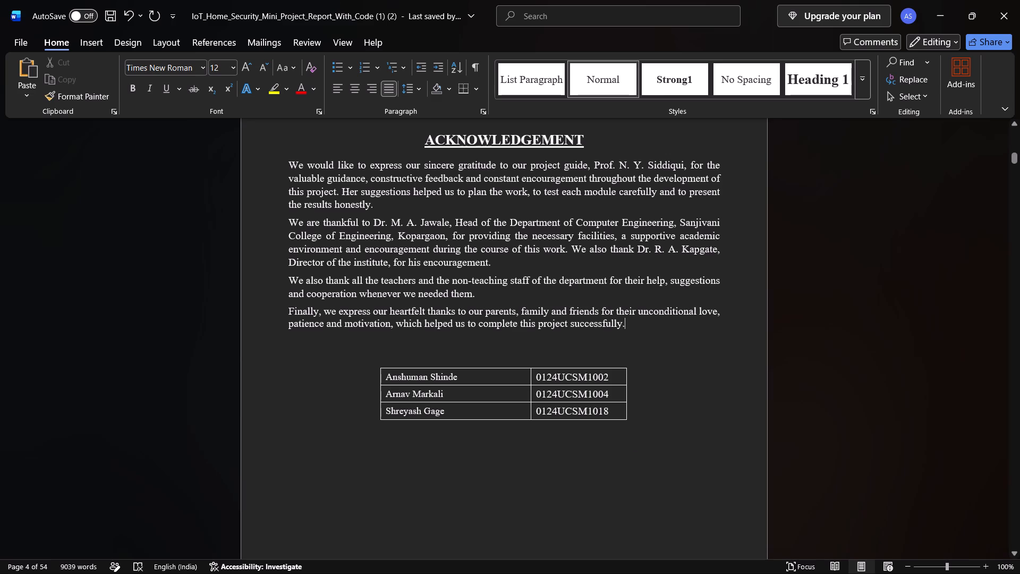
# Delete the "ACKNOWLEDGEMENT" heading above the acknowledgement paragraphs.
pyautogui.scroll(1, 714, 310)
pyautogui.moveTo(589, 467); pyautogui.dragTo(410, 477)
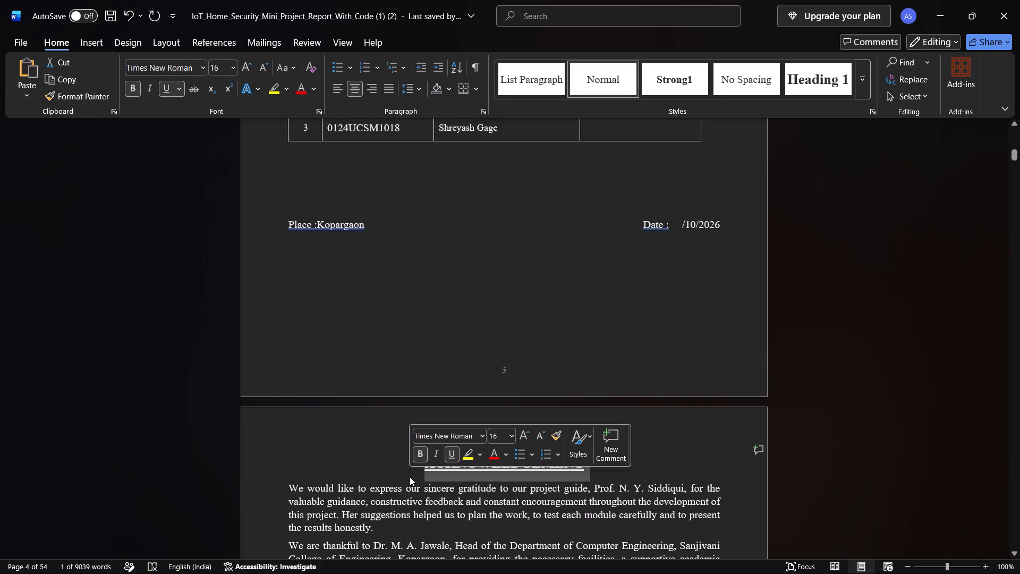
pyautogui.press('BackSpace')
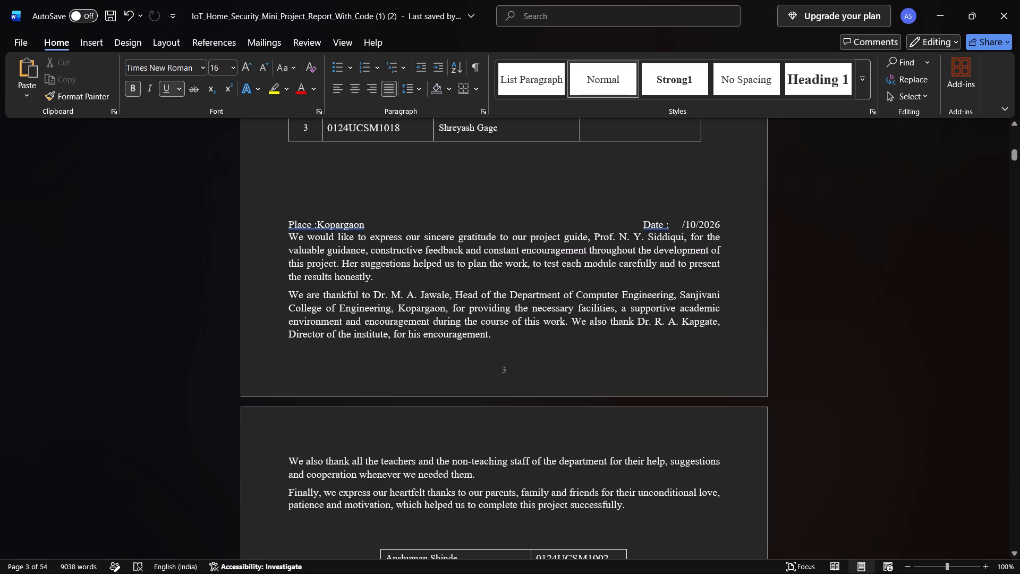
# Insert thirteen blank lines above the first acknowledgement paragraph to push the text onto the page after the declaration.
pyautogui.press('Return')
pyautogui.press('Return')
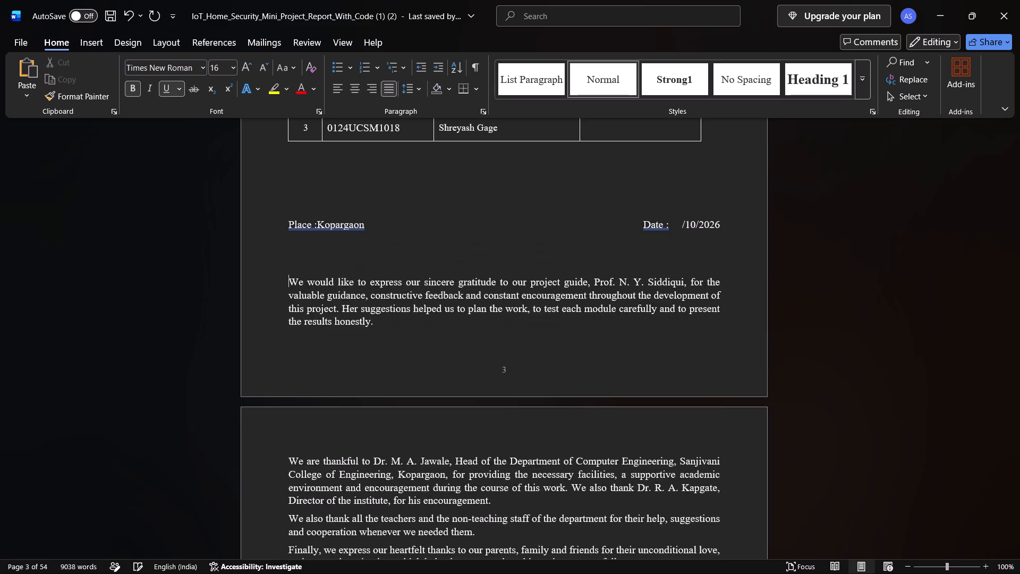
pyautogui.press('Return')
pyautogui.press('Return')
pyautogui.press('Return')
pyautogui.press('Return')
pyautogui.press('Return')
pyautogui.press('Return')
pyautogui.press('Return')
pyautogui.press('Return')
pyautogui.press('Return')
pyautogui.press('Return')
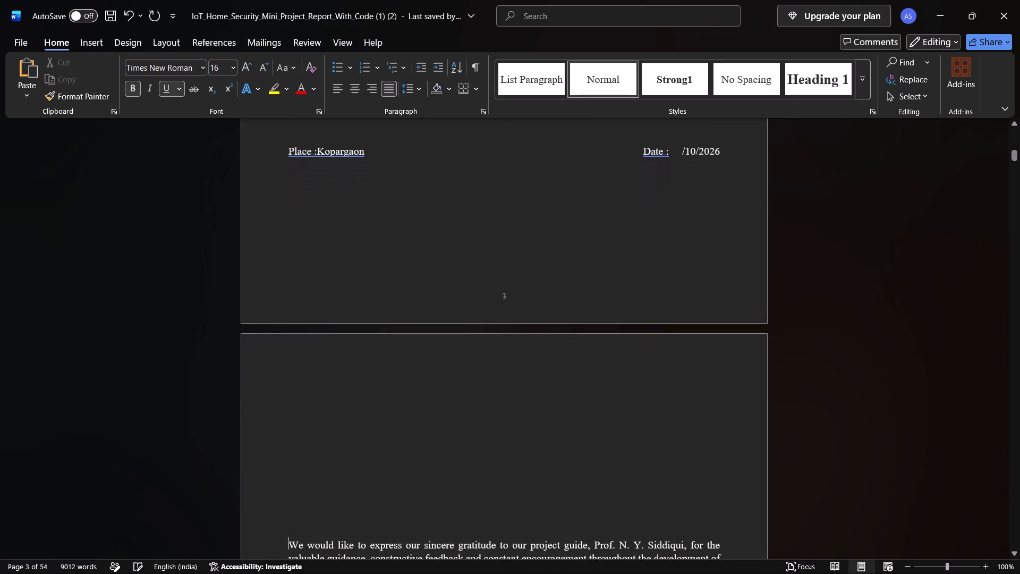
pyautogui.scroll(-4, 338, 274)
pyautogui.scroll(1, 338, 274)
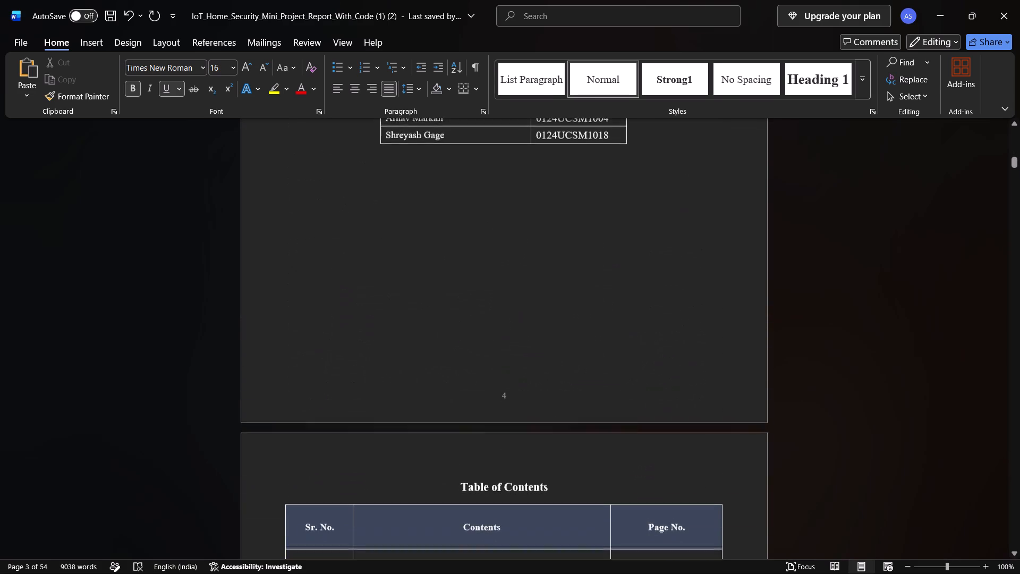
pyautogui.scroll(1, 338, 274)
pyautogui.press('Return')
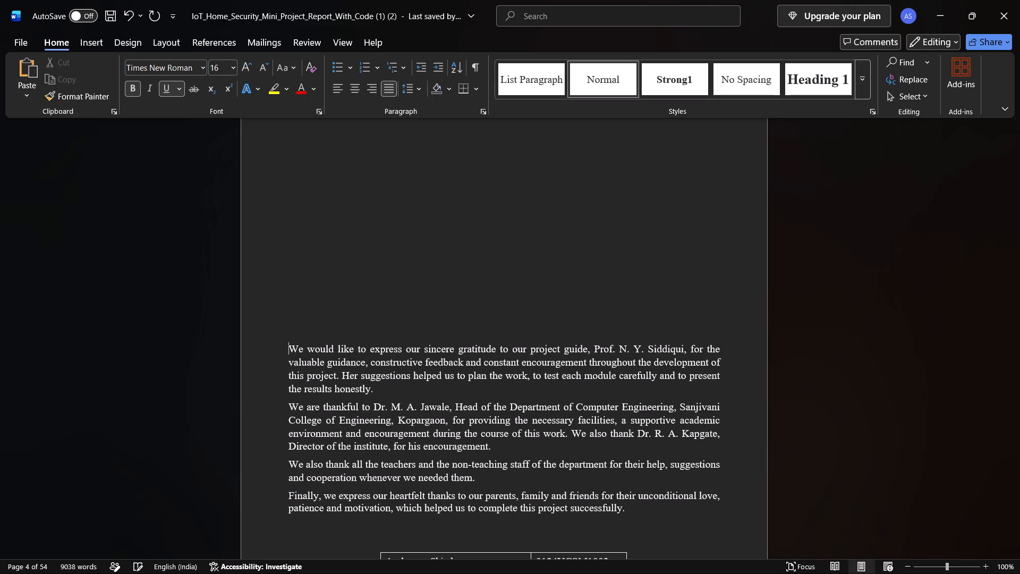
# Centre the blank line above the first acknowledgement paragraph and begin a replacement heading there with "ACL".
pyautogui.click(316, 306)
pyautogui.scroll(1, 452, 346)
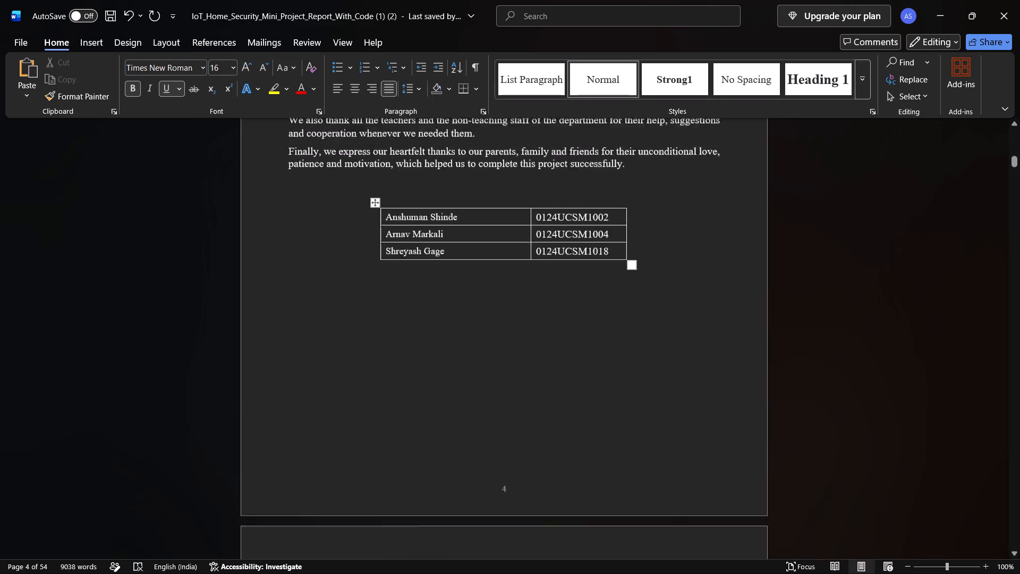
pyautogui.scroll(1, 452, 346)
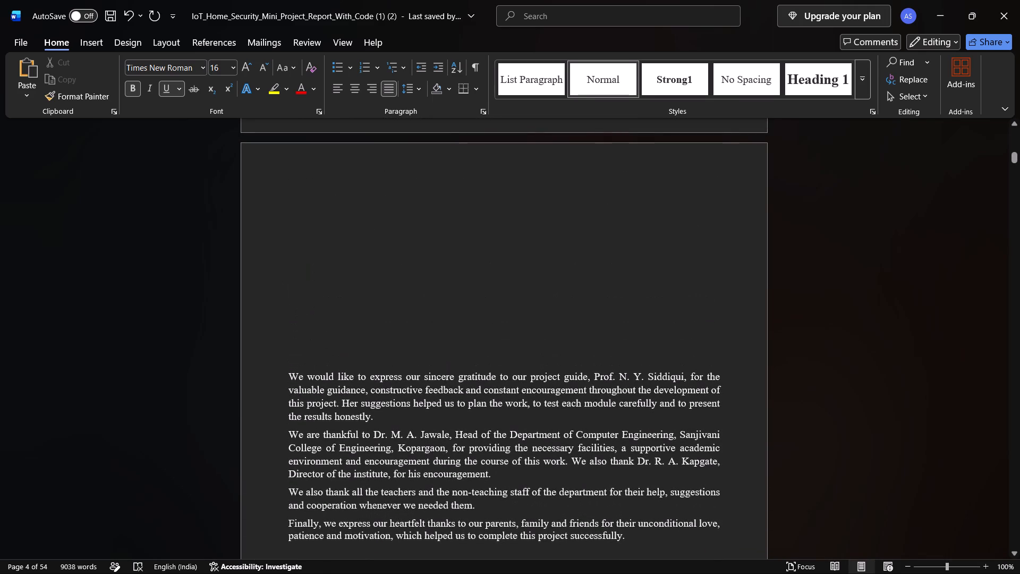
pyautogui.click(362, 88)
pyautogui.write('ACL')
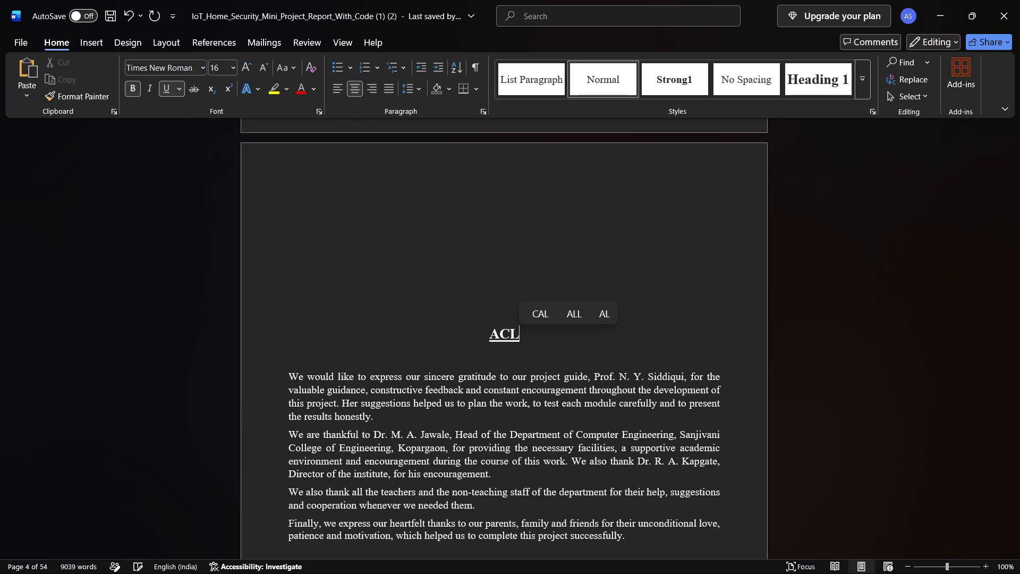
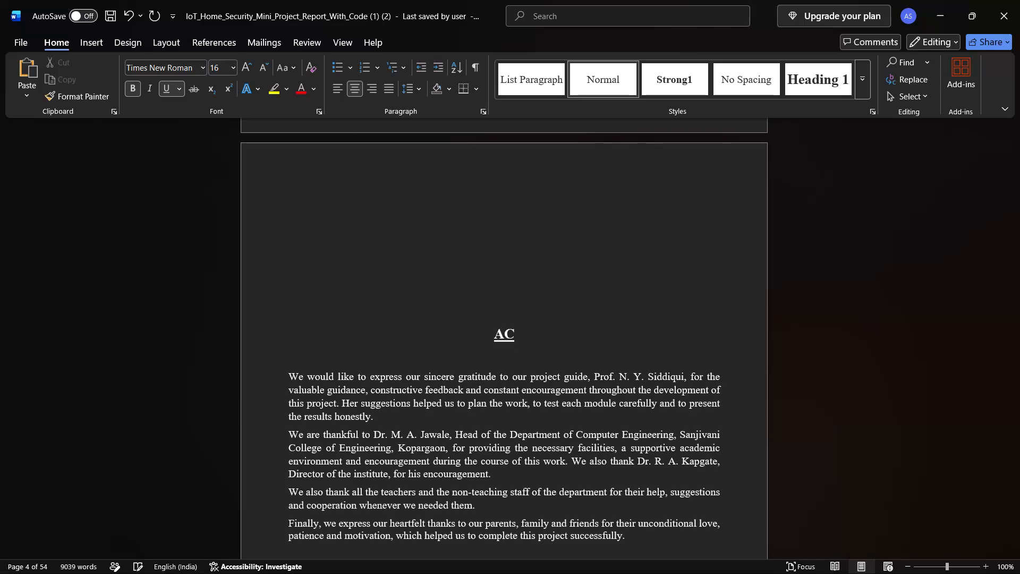
# Complete the centred replacement heading above the acknowledgement paragraphs so it reads "ACKNOLEDGEMENT".
pyautogui.hotkey('shift', 'k')
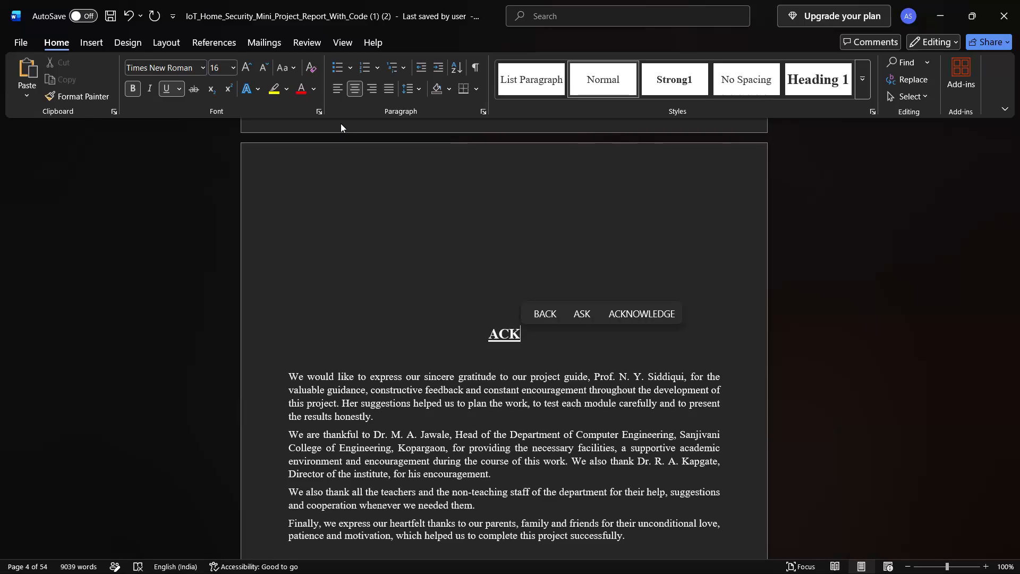
pyautogui.write('NO')
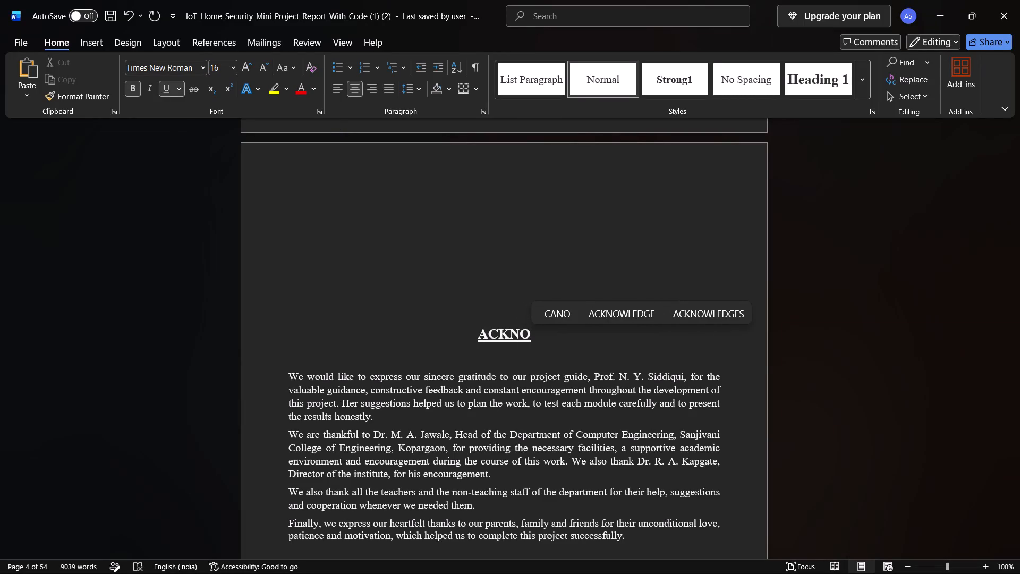
pyautogui.write('LEDGEM')
pyautogui.hotkey('shift', 'e')
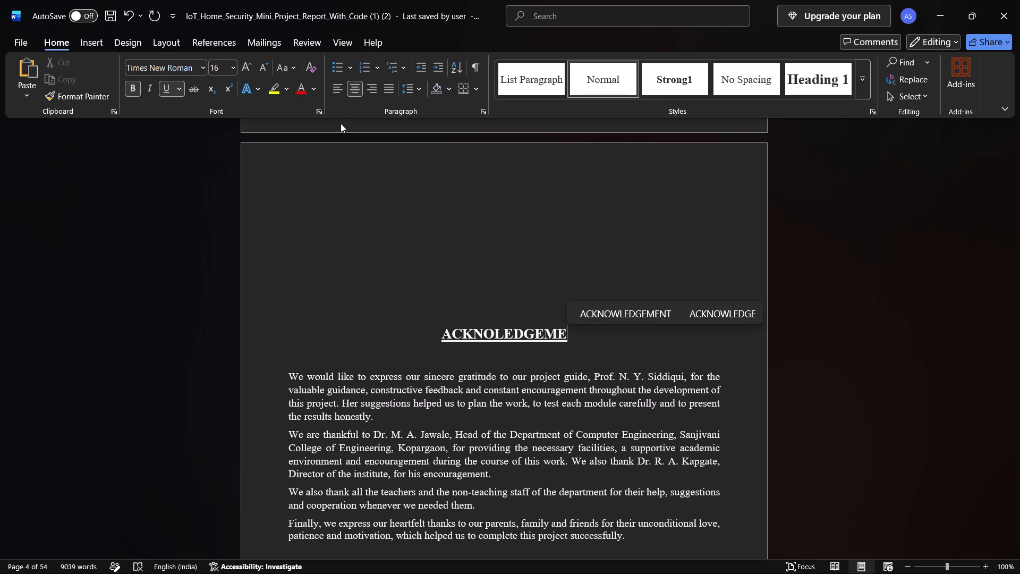
pyautogui.write('NT')
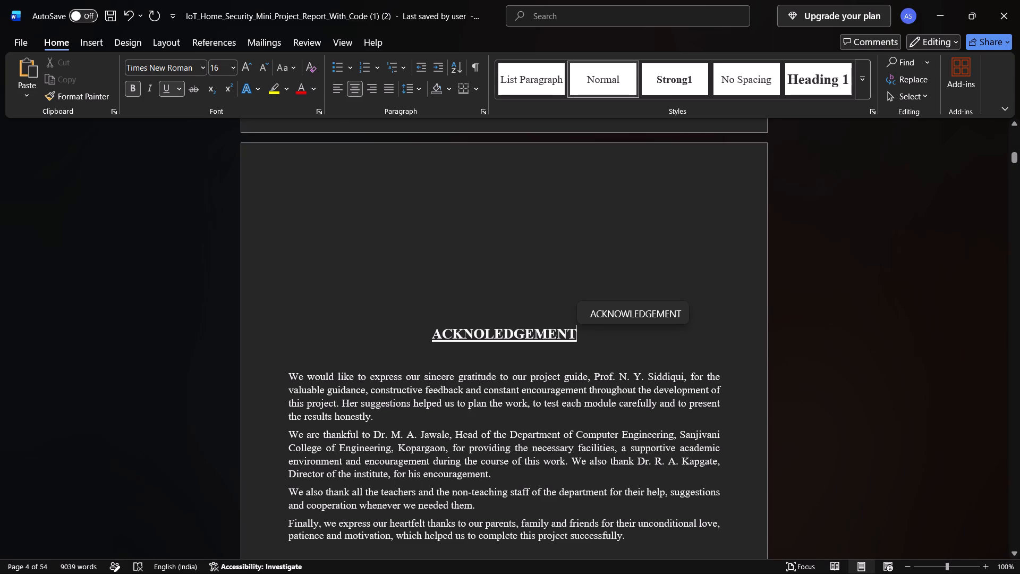
pyautogui.click(468, 366)
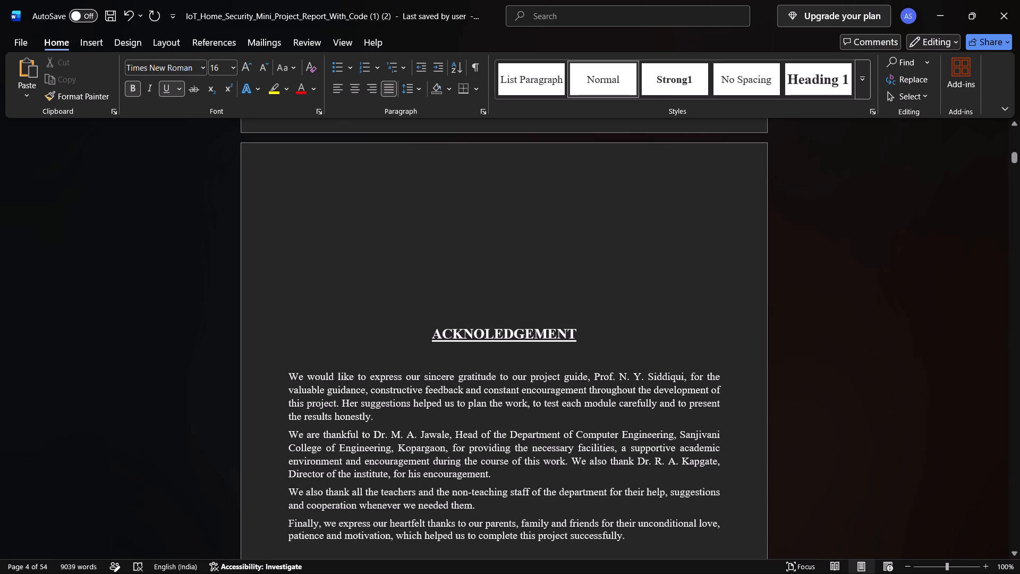
# Review the acknowledgement page's layout, from its heading through the paragraphs to the student name table.
pyautogui.click(582, 328)
pyautogui.moveTo(582, 328); pyautogui.dragTo(494, 342)
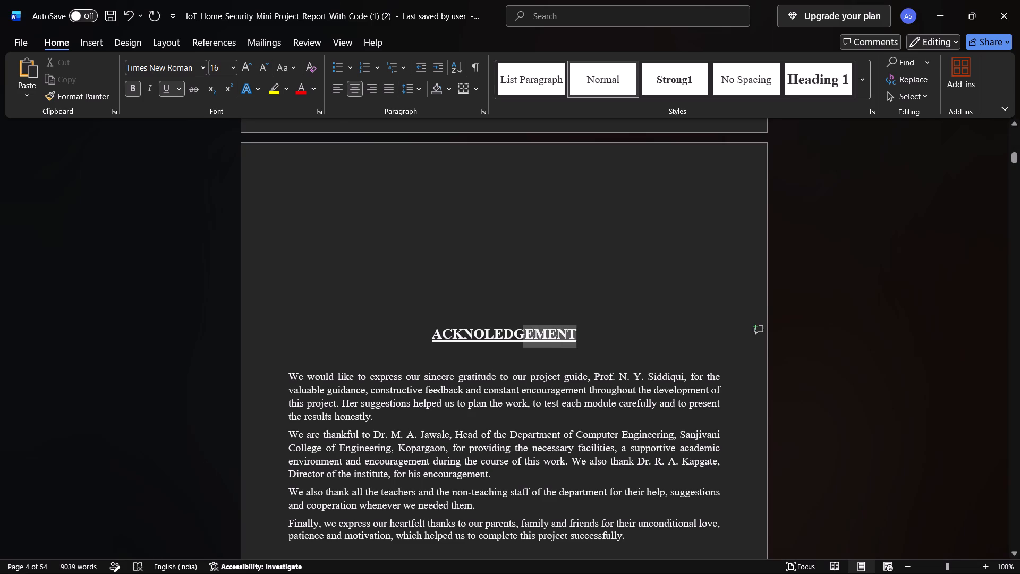
pyautogui.moveTo(494, 342); pyautogui.dragTo(429, 331)
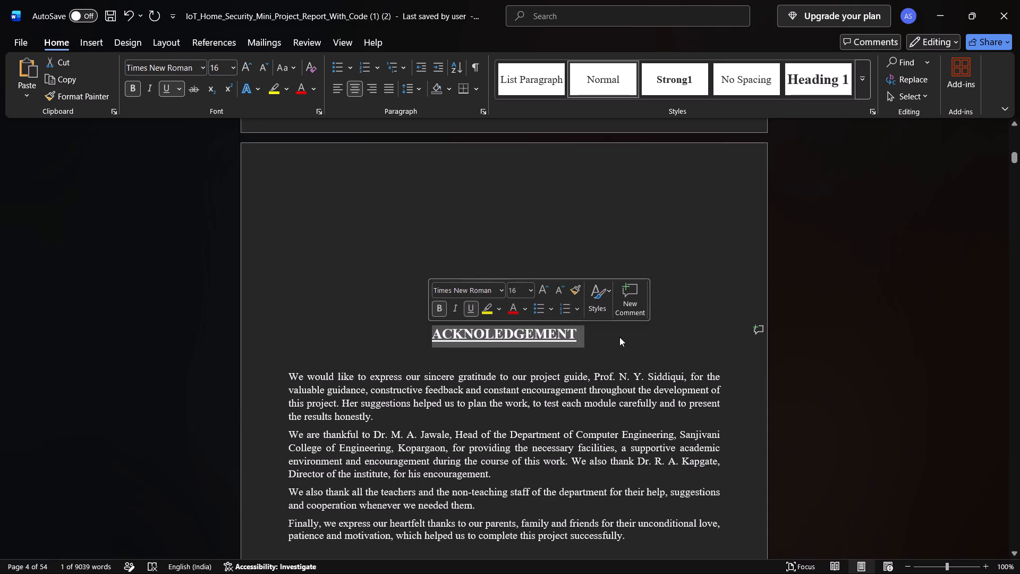
pyautogui.click(618, 330)
pyautogui.scroll(-1, 618, 330)
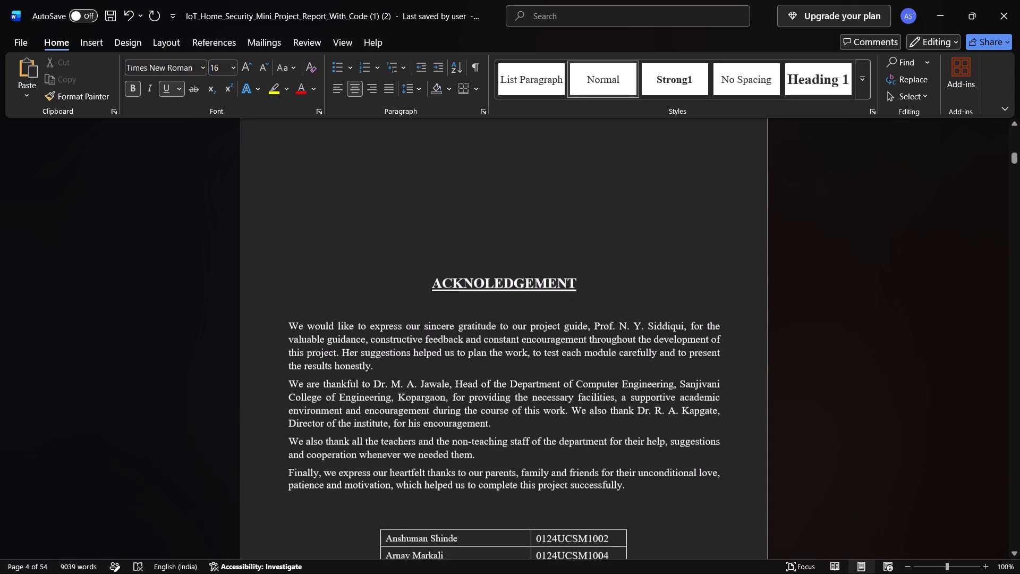
pyautogui.scroll(-3, 618, 330)
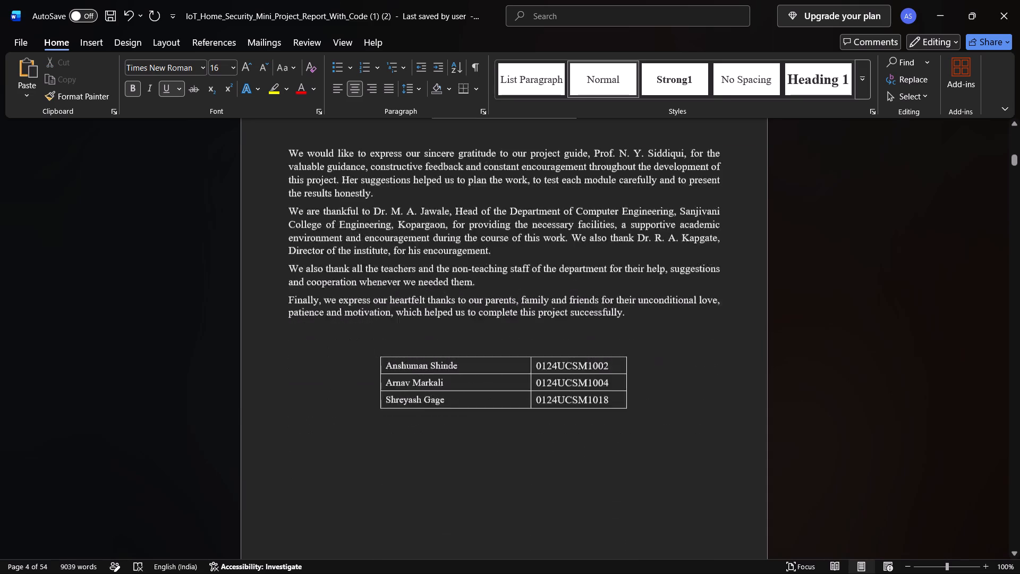
pyautogui.scroll(-3, 618, 330)
pyautogui.scroll(4, 618, 330)
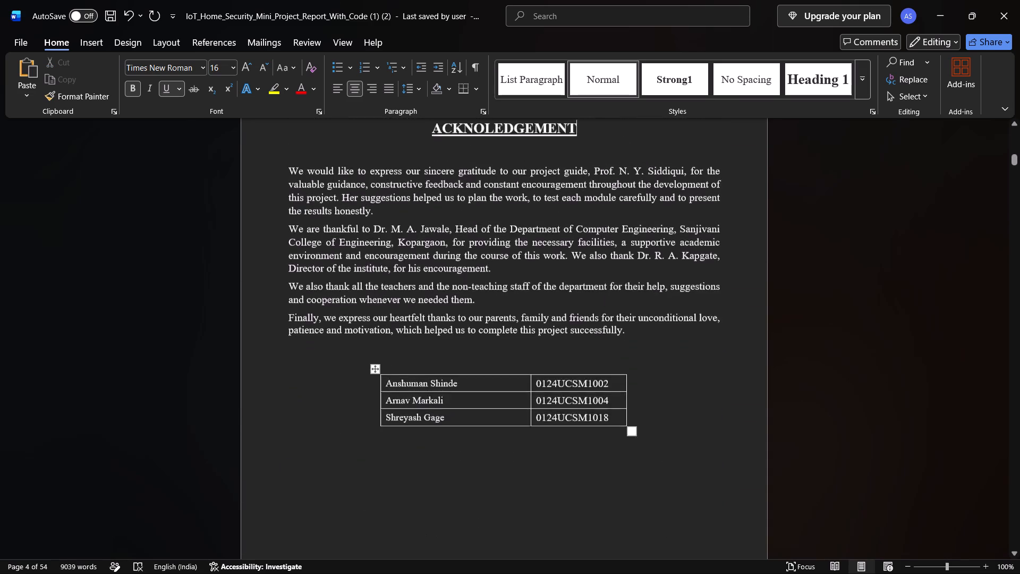
pyautogui.scroll(1, 618, 330)
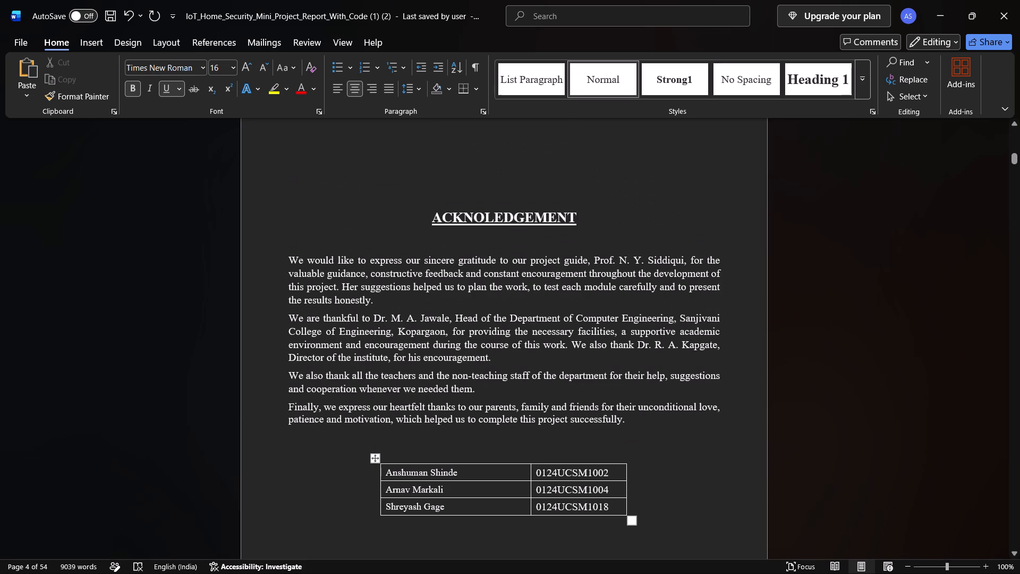
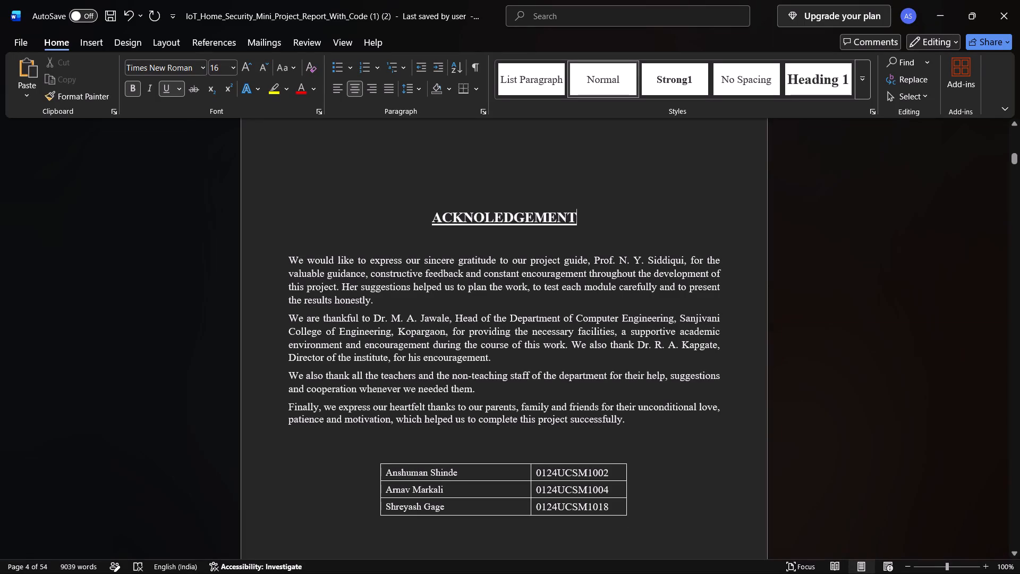
# Review the Table of Contents page and the opening of the Abstract / Problem Description section for layout.
pyautogui.scroll(-3, 653, 440)
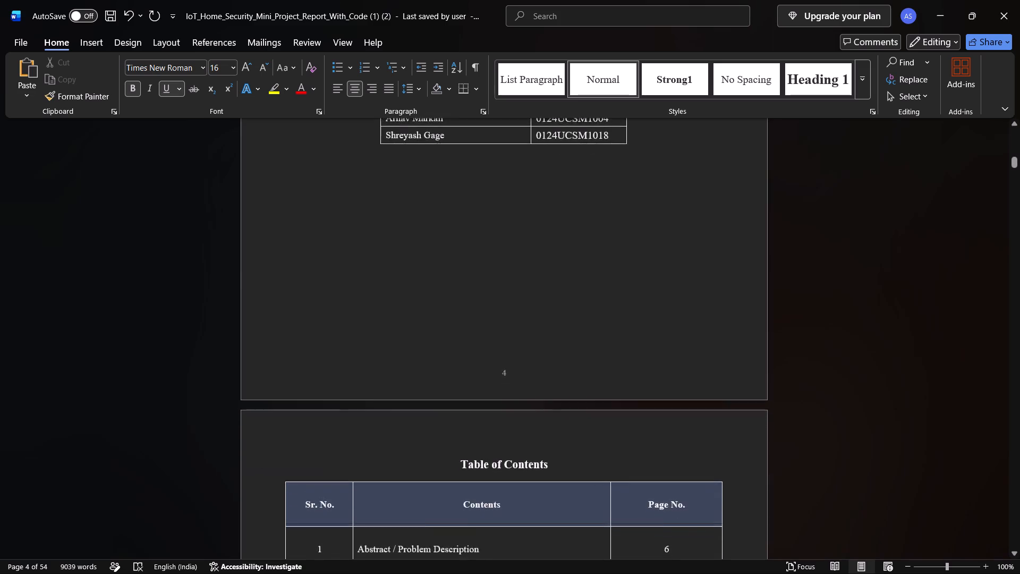
pyautogui.scroll(-2, 653, 440)
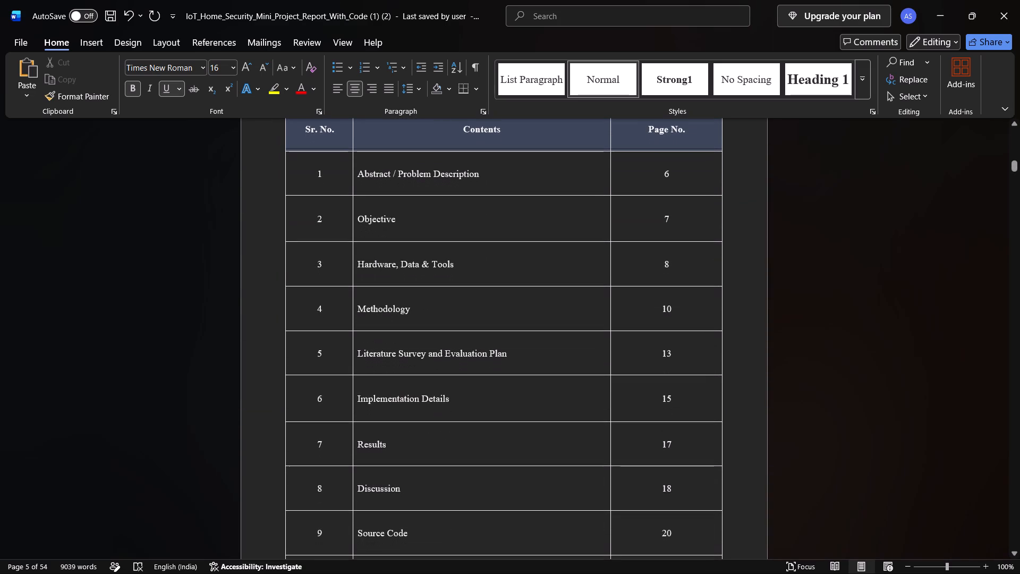
pyautogui.scroll(-1, 653, 440)
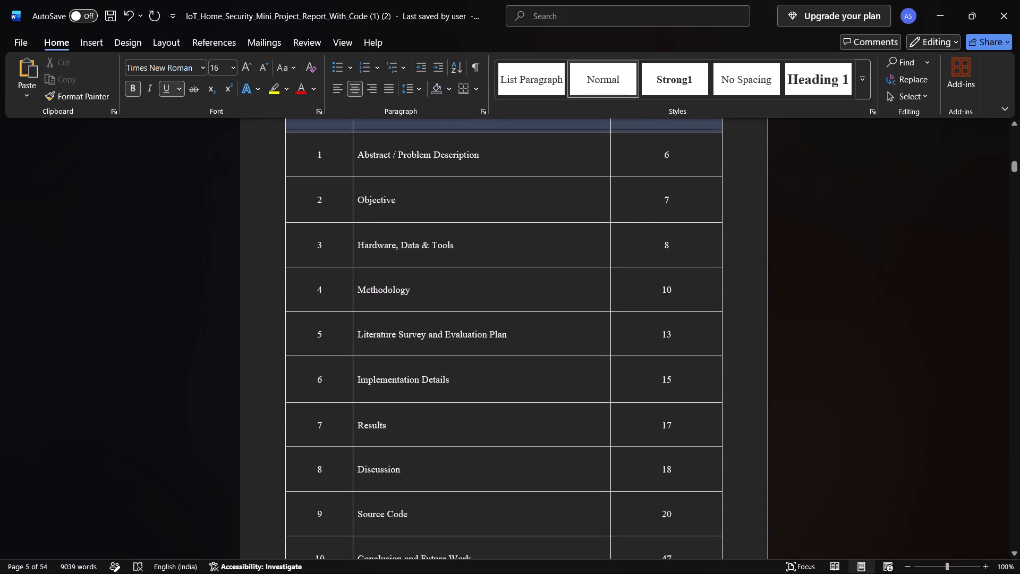
pyautogui.scroll(-2, 653, 440)
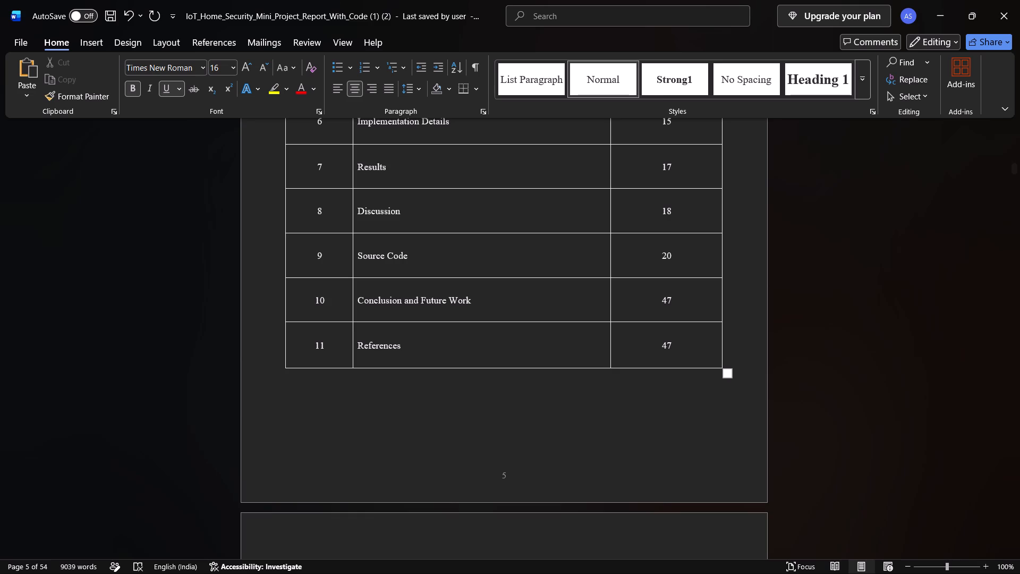
pyautogui.scroll(-3, 653, 440)
pyautogui.scroll(1, 653, 440)
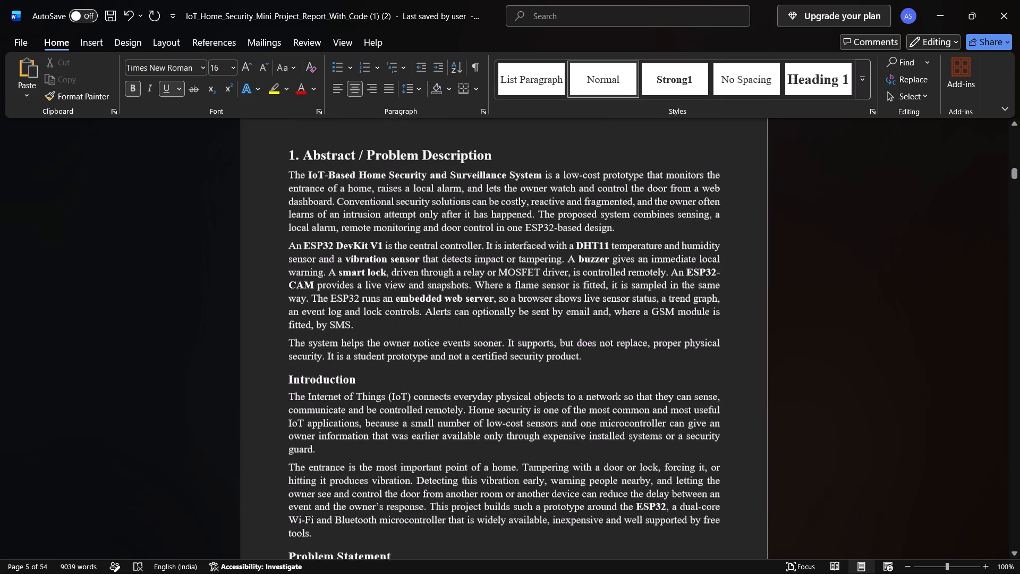
pyautogui.scroll(1, 653, 440)
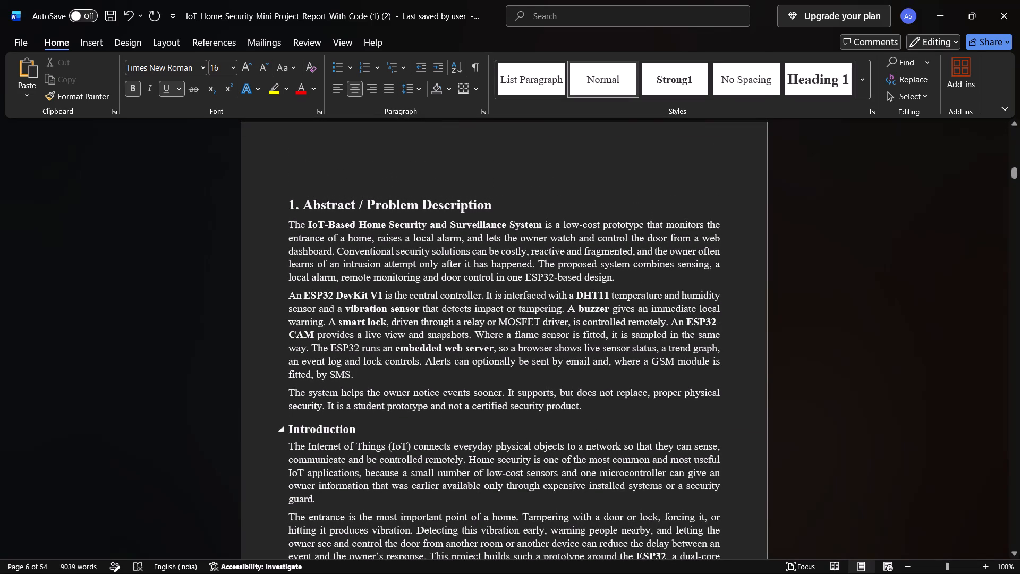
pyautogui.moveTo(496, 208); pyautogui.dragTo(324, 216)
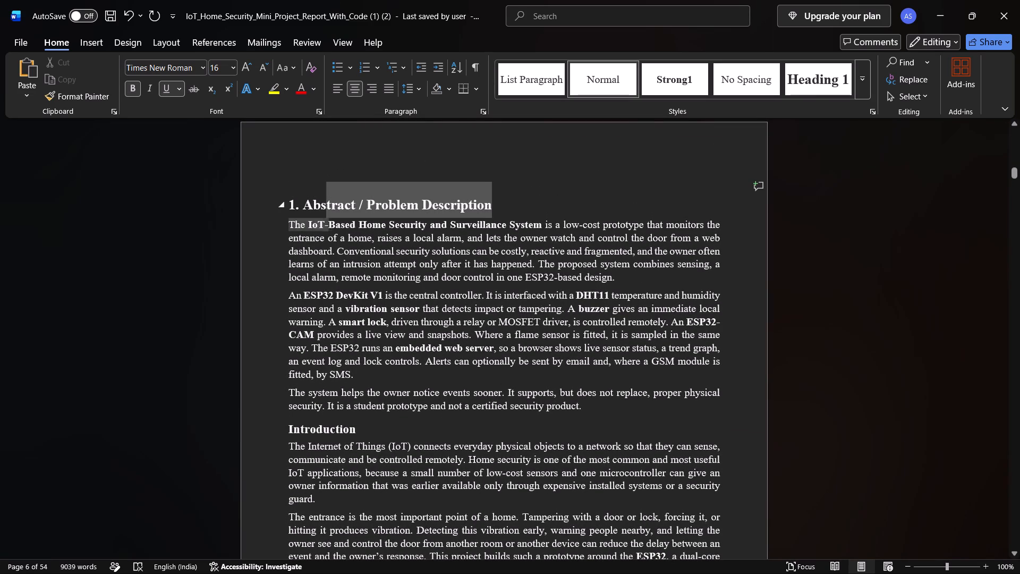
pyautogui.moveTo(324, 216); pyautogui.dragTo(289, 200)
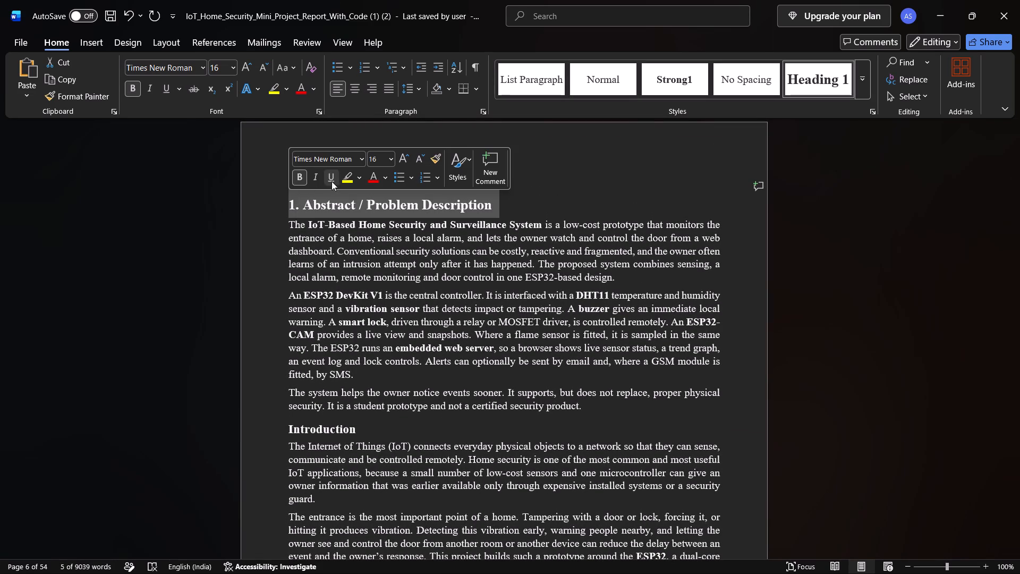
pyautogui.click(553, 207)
# Review the report's remaining pages, from the Abstract through the technical sections to the hackathon certificates, and back over the References and source code.
pyautogui.scroll(-4, 553, 207)
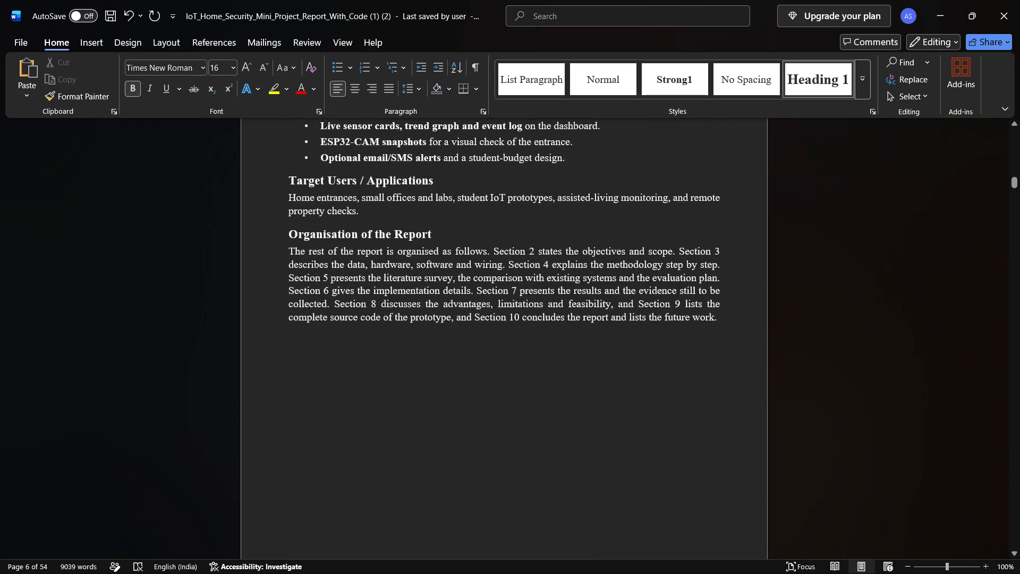
pyautogui.scroll(-5, 553, 207)
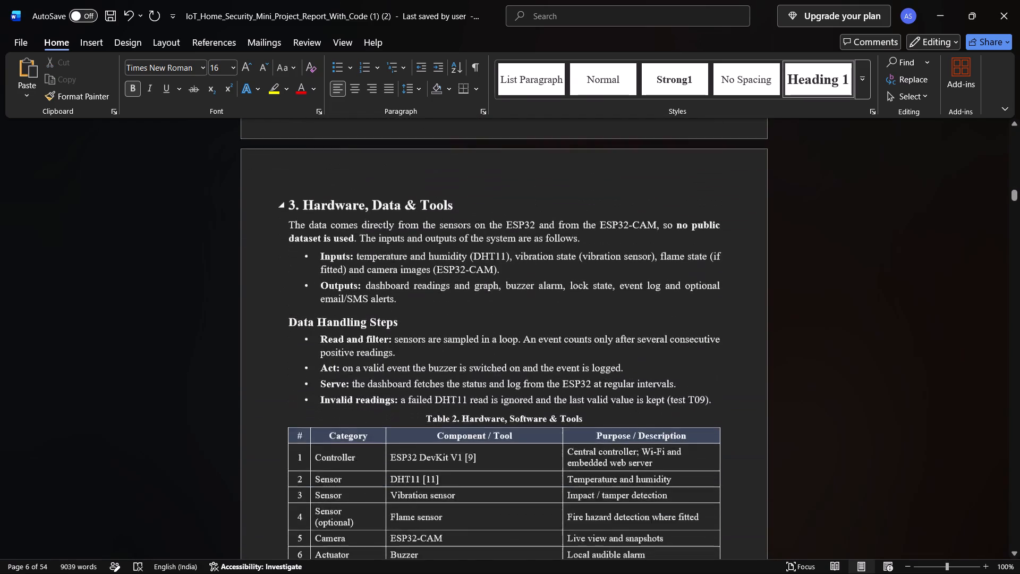
pyautogui.scroll(-5, 553, 207)
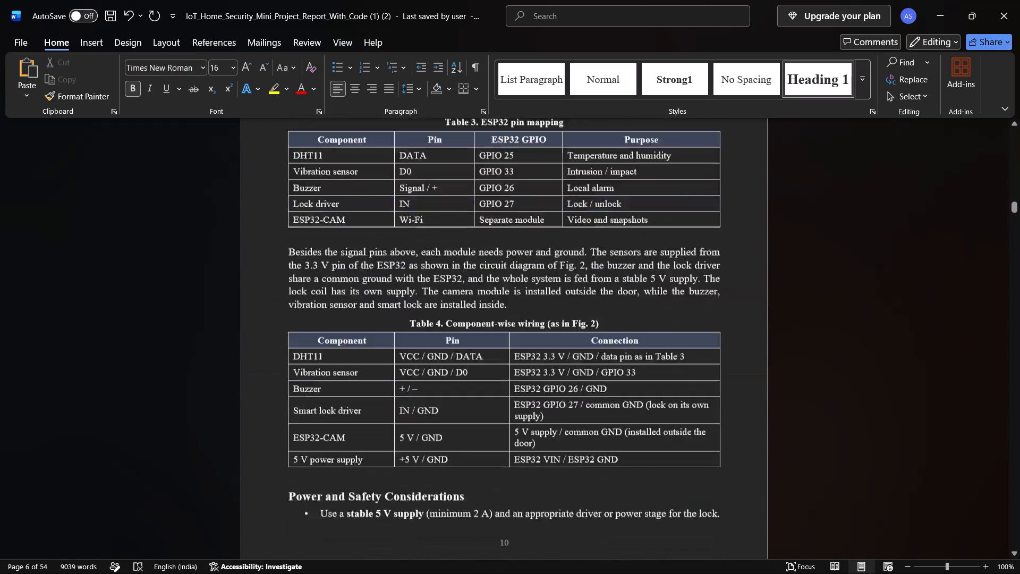
pyautogui.scroll(-1, 553, 207)
pyautogui.scroll(-20, 553, 207)
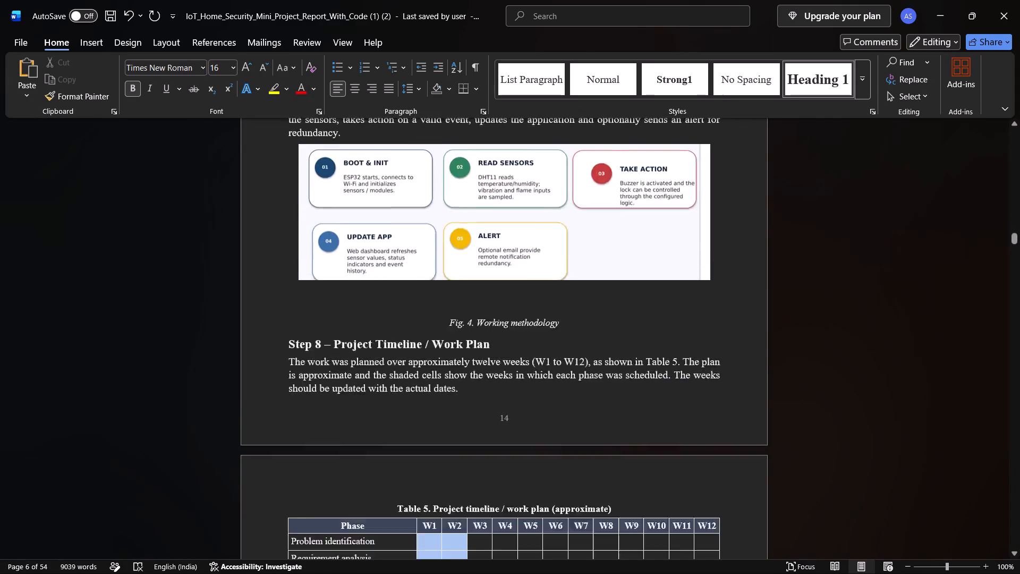
pyautogui.scroll(-8, 553, 207)
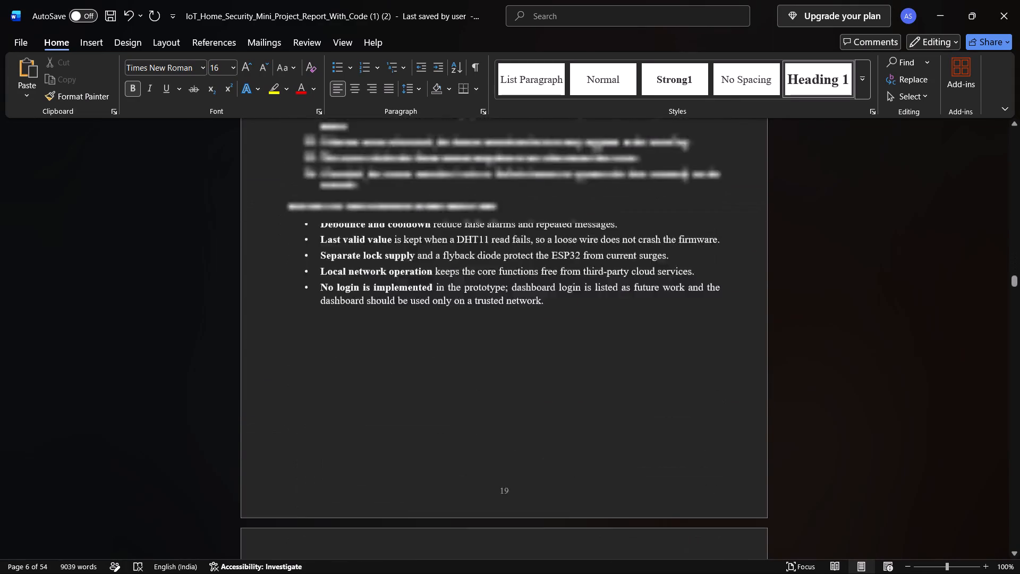
pyautogui.scroll(-5, 553, 207)
pyautogui.scroll(-20, 553, 207)
pyautogui.scroll(-20, 553, 207)
pyautogui.scroll(-20, 553, 207)
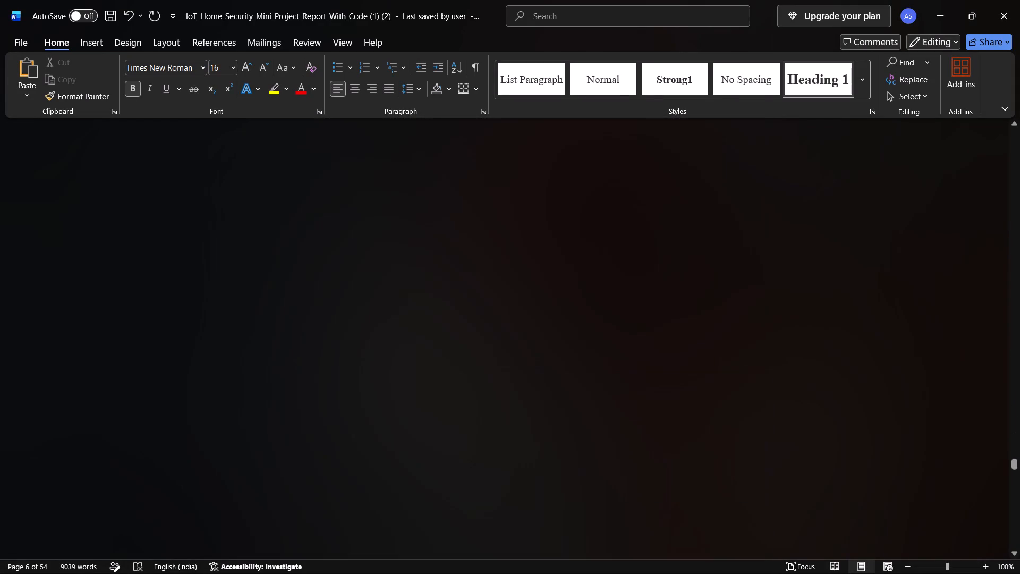
pyautogui.scroll(-20, 553, 207)
pyautogui.scroll(-20, 553, 207)
pyautogui.scroll(-16, 553, 207)
pyautogui.scroll(2, 553, 207)
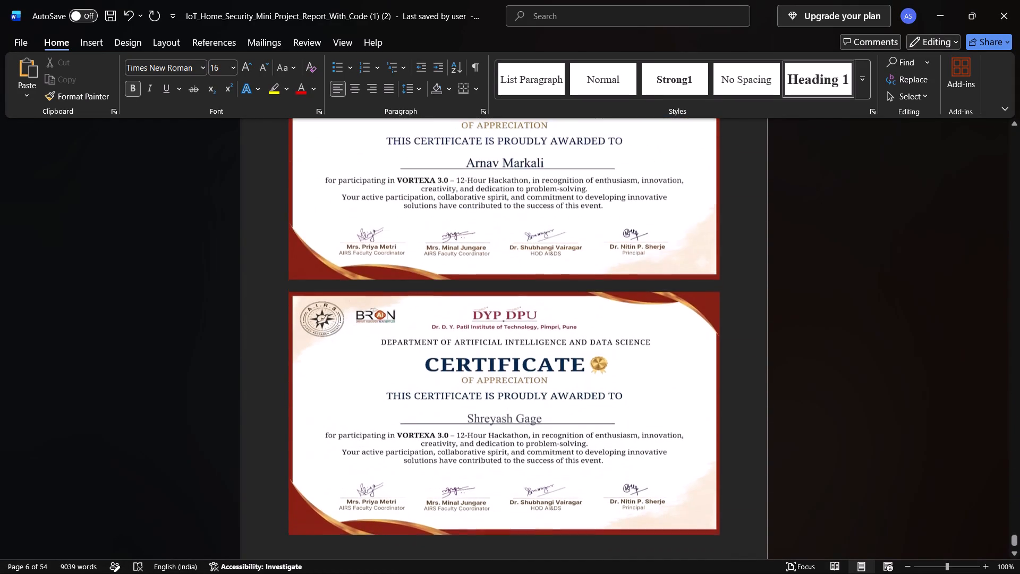
pyautogui.scroll(4, 553, 207)
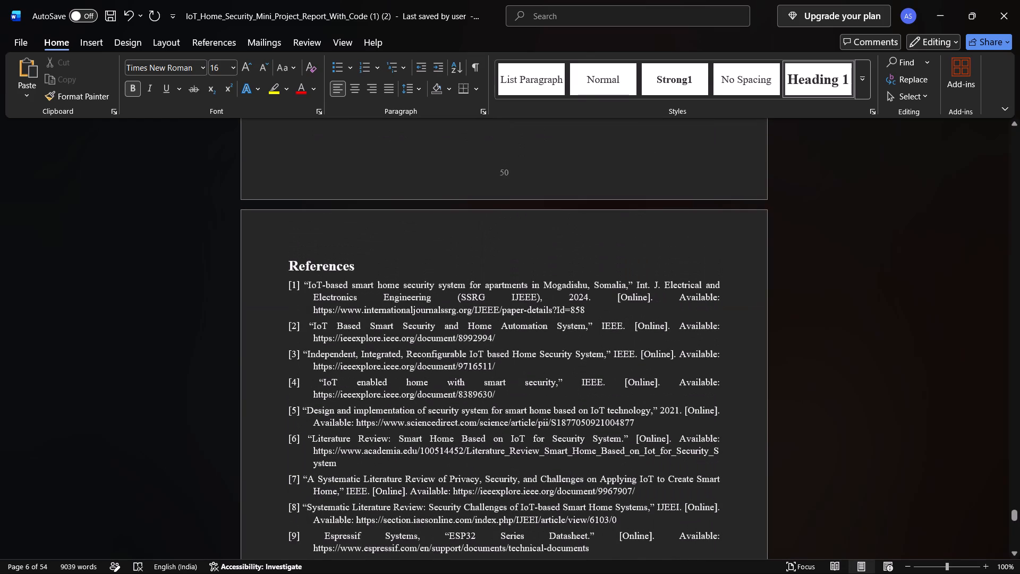
pyautogui.scroll(8, 553, 207)
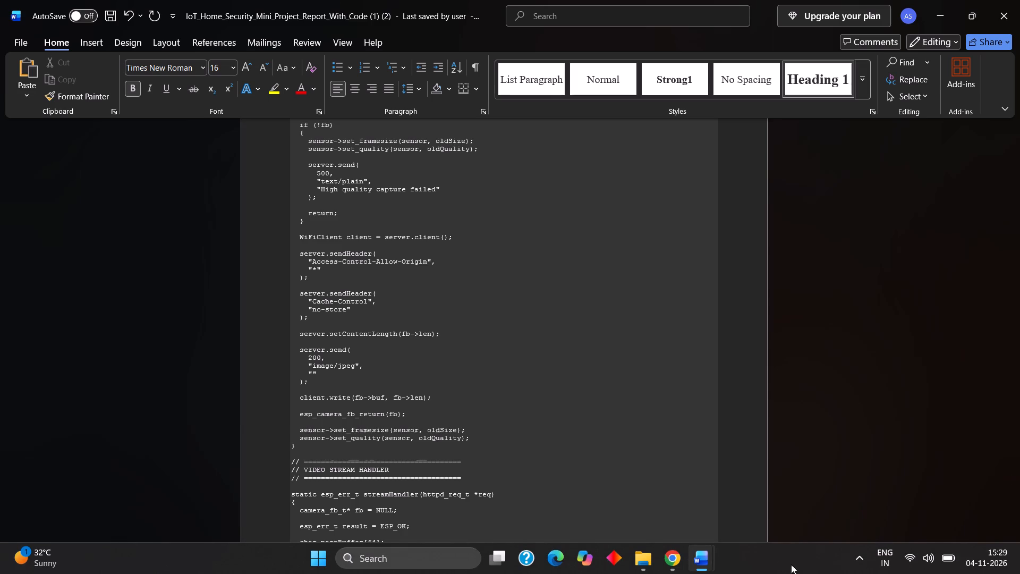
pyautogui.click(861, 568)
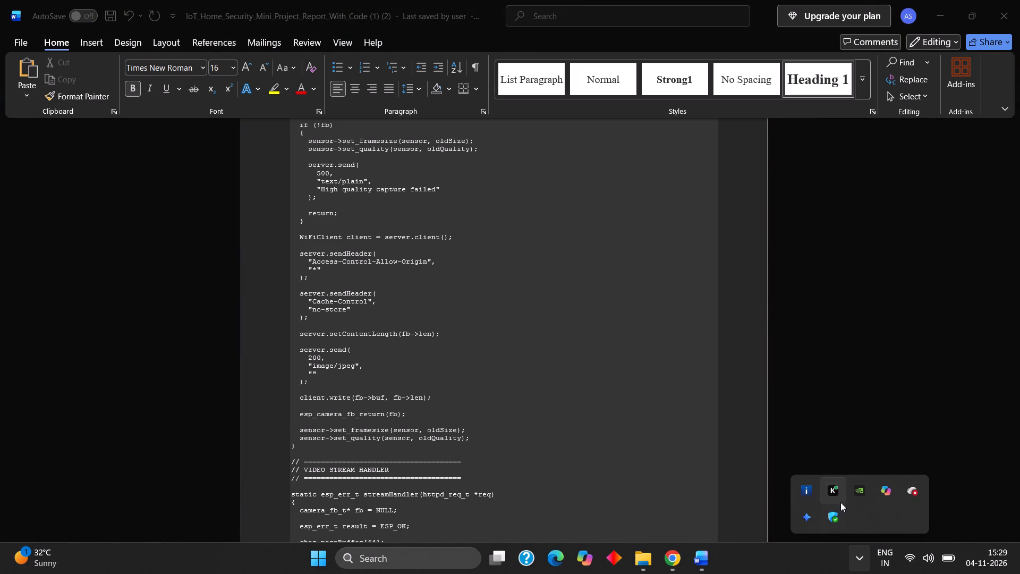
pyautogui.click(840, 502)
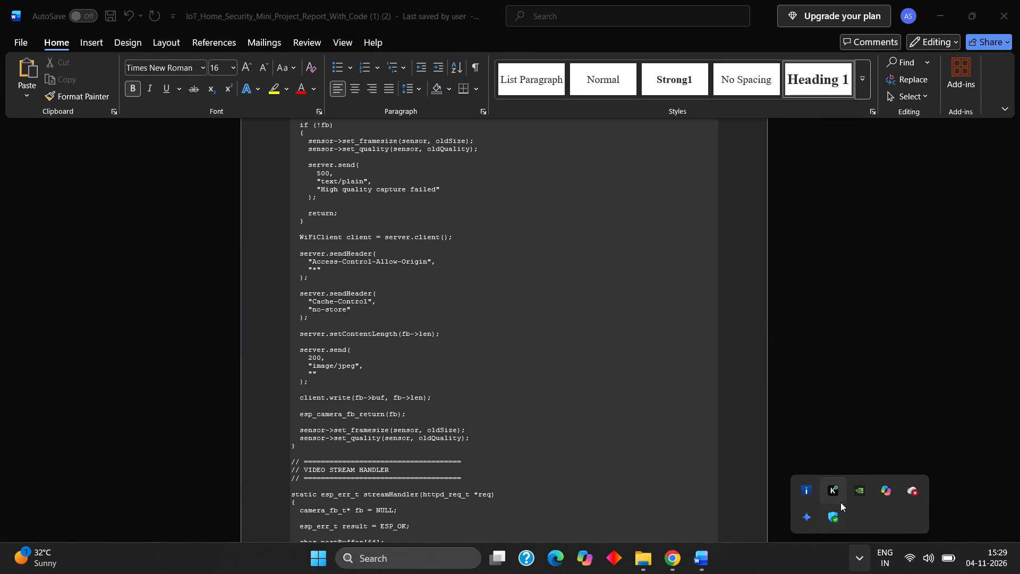
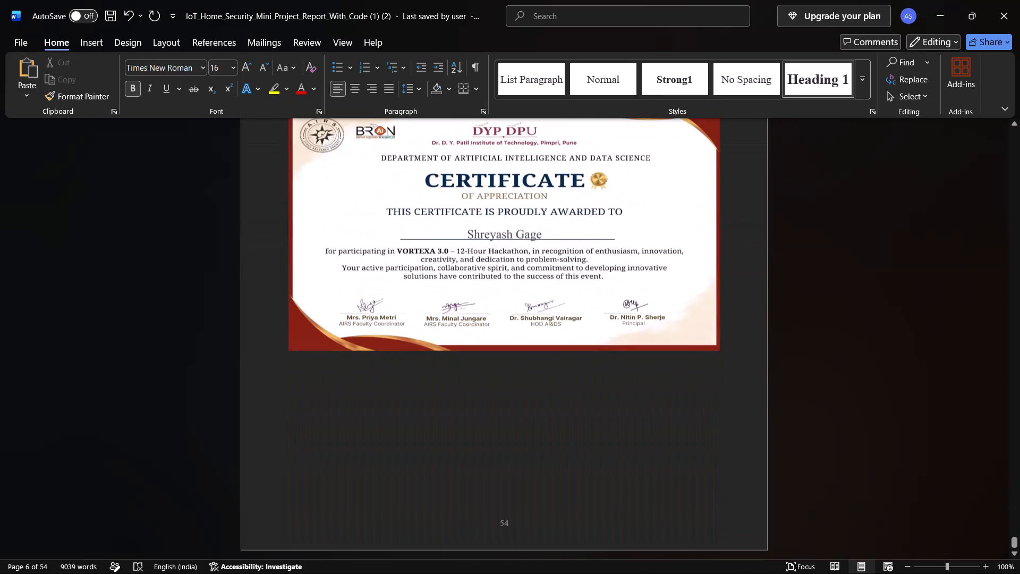
# Return to the Table of Contents and insert an empty row below the last row of its table.
pyautogui.scroll(10, 551, 231)
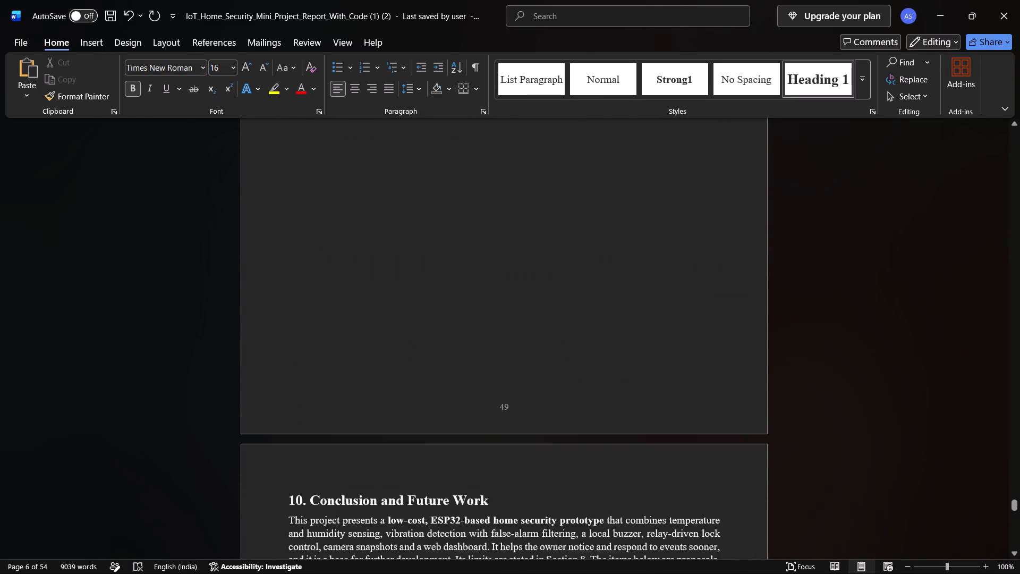
pyautogui.scroll(1, 551, 231)
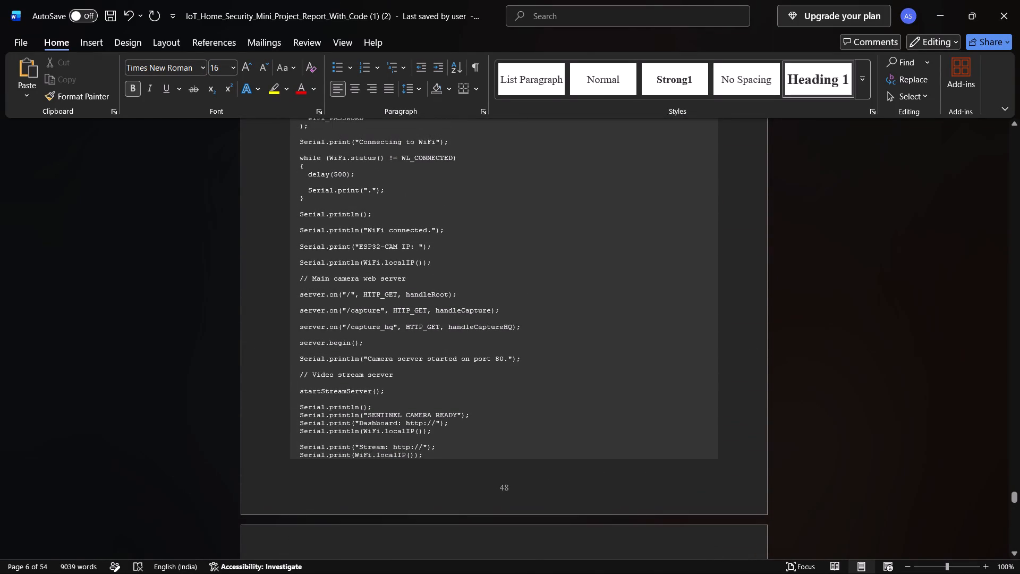
pyautogui.scroll(20, 551, 231)
pyautogui.scroll(17, 551, 231)
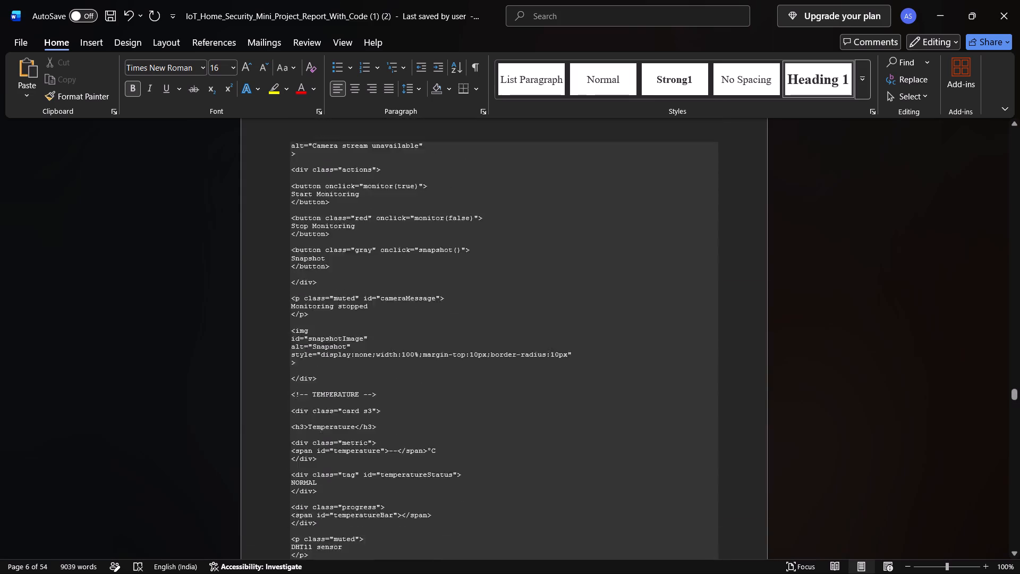
pyautogui.scroll(20, 551, 231)
pyautogui.scroll(14, 551, 231)
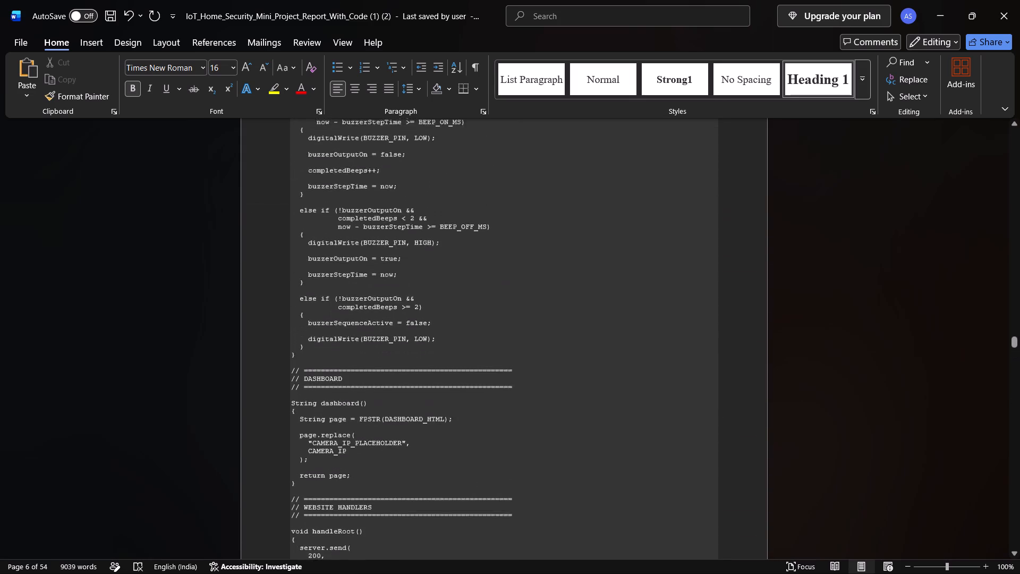
pyautogui.scroll(5, 551, 231)
pyautogui.scroll(20, 551, 231)
pyautogui.scroll(20, 551, 231)
pyautogui.scroll(20, 551, 231)
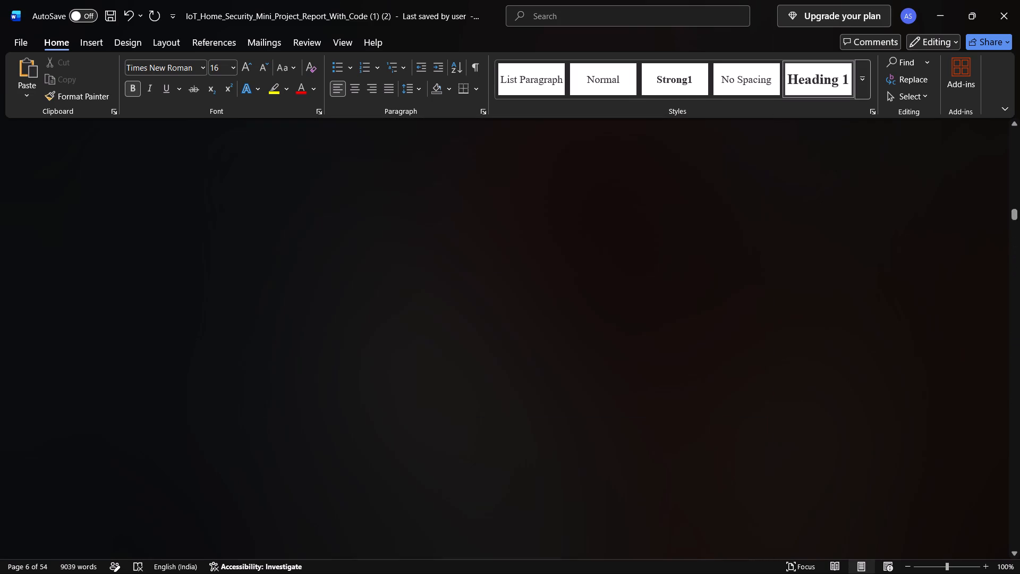
pyautogui.scroll(4, 551, 231)
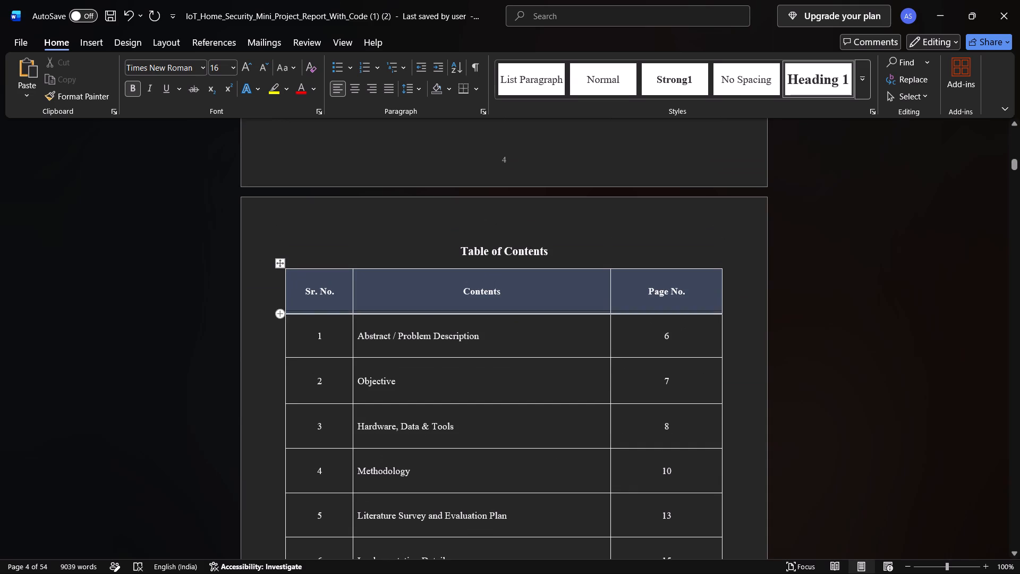
pyautogui.click(278, 259)
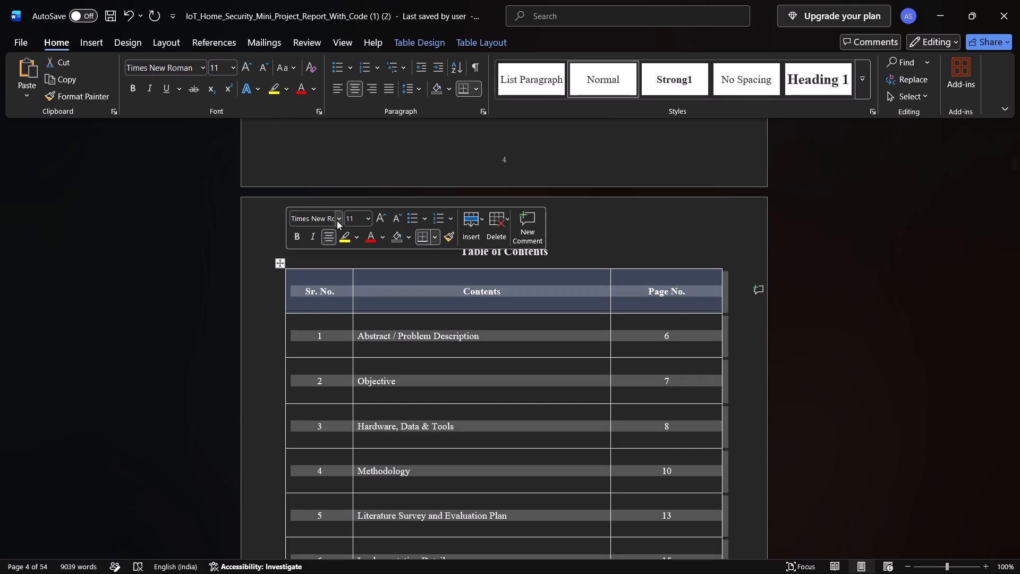
pyautogui.click(471, 232)
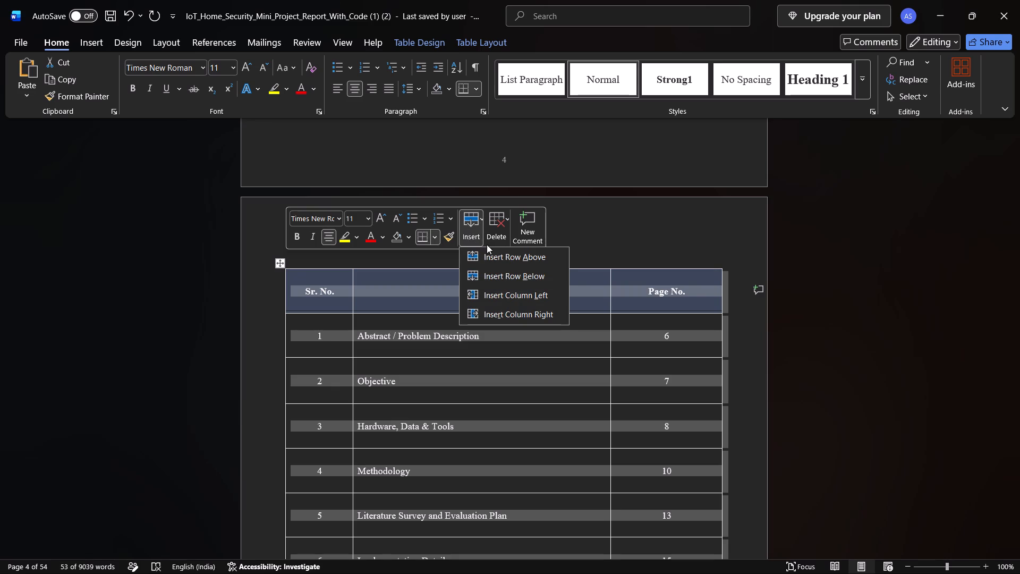
pyautogui.click(510, 275)
pyautogui.scroll(-4, 510, 275)
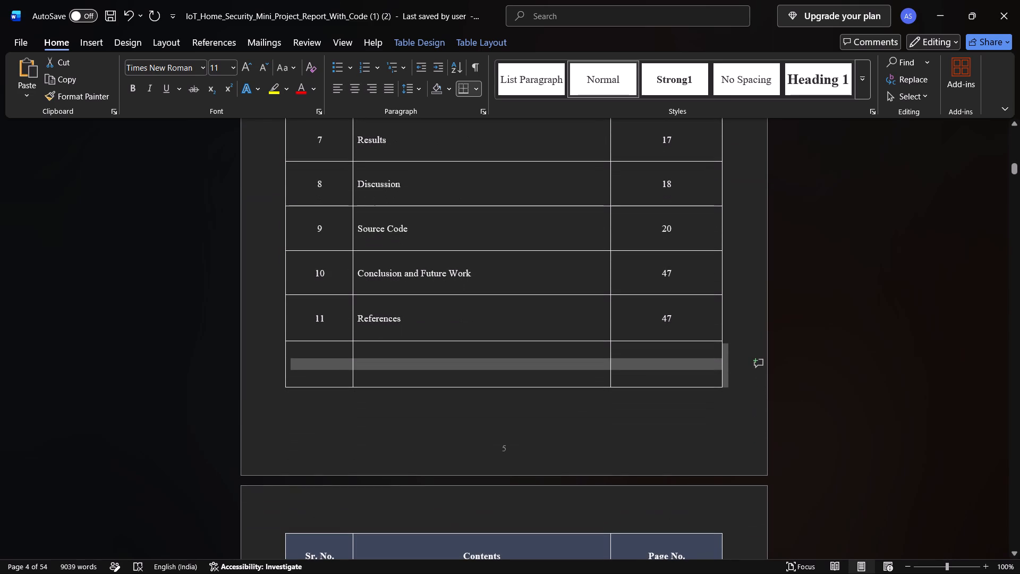
# Copy the References row (11, References, 47) into the empty last row of the Table of Contents.
pyautogui.click(322, 363)
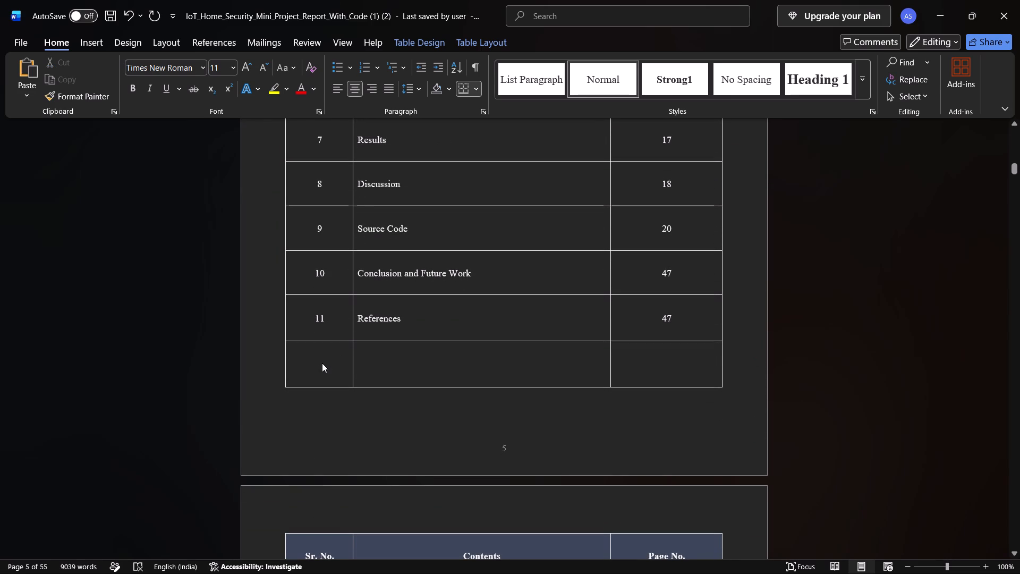
pyautogui.scroll(1, 469, 241)
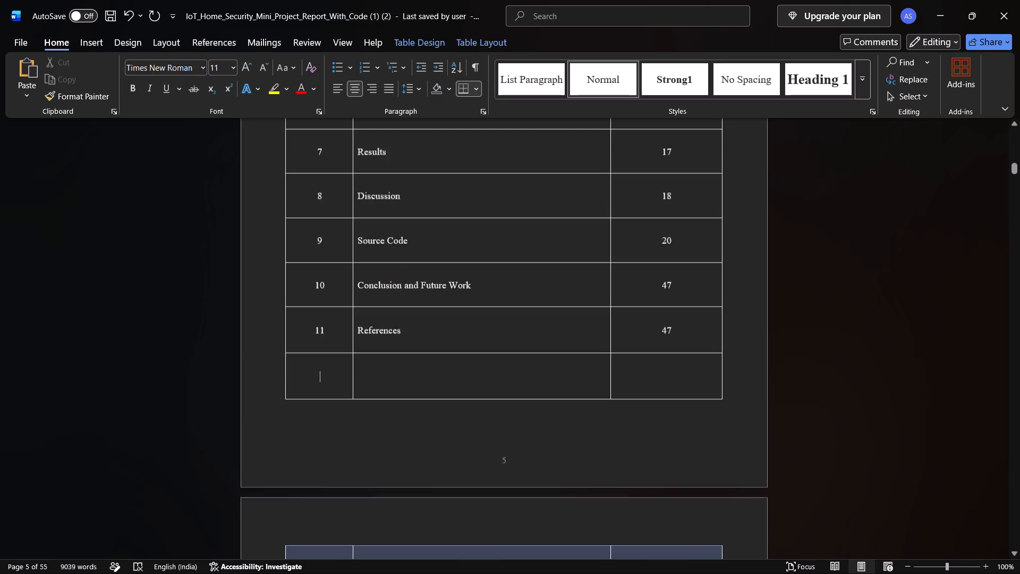
pyautogui.scroll(1, 469, 241)
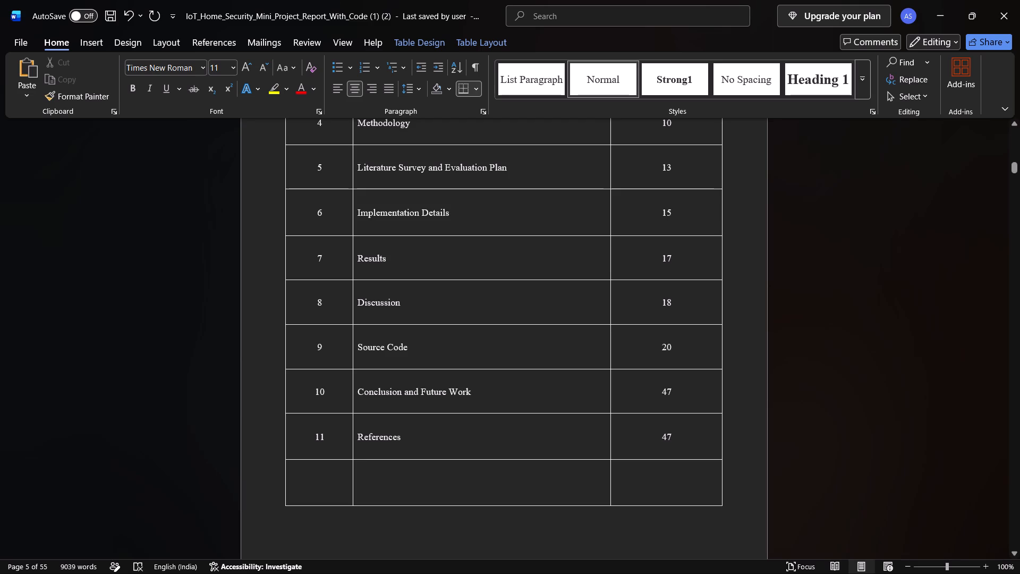
pyautogui.click(410, 444)
pyautogui.moveTo(683, 433); pyautogui.dragTo(305, 435)
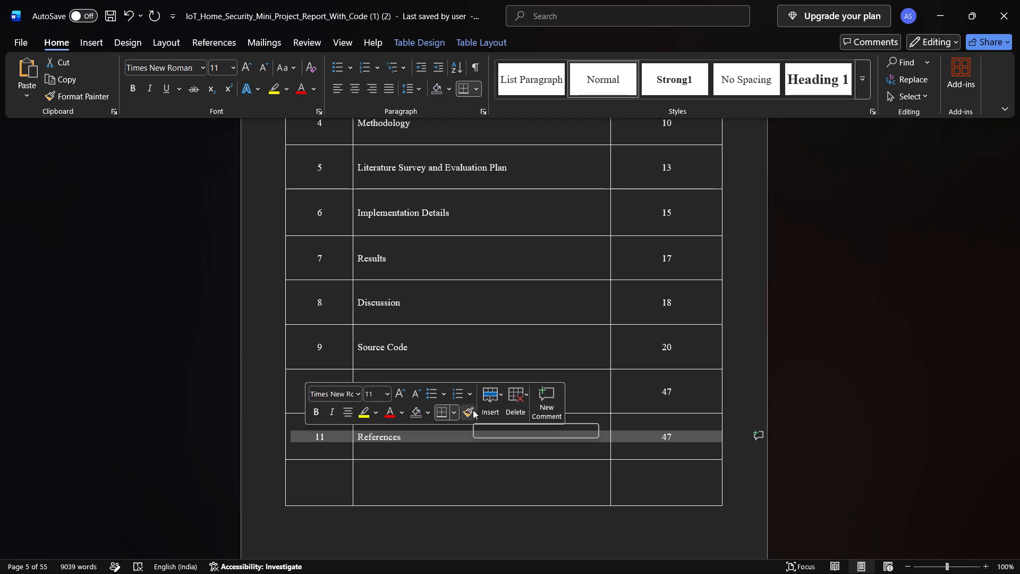
pyautogui.hotkey('ctrl', 'c')
pyautogui.click(329, 480)
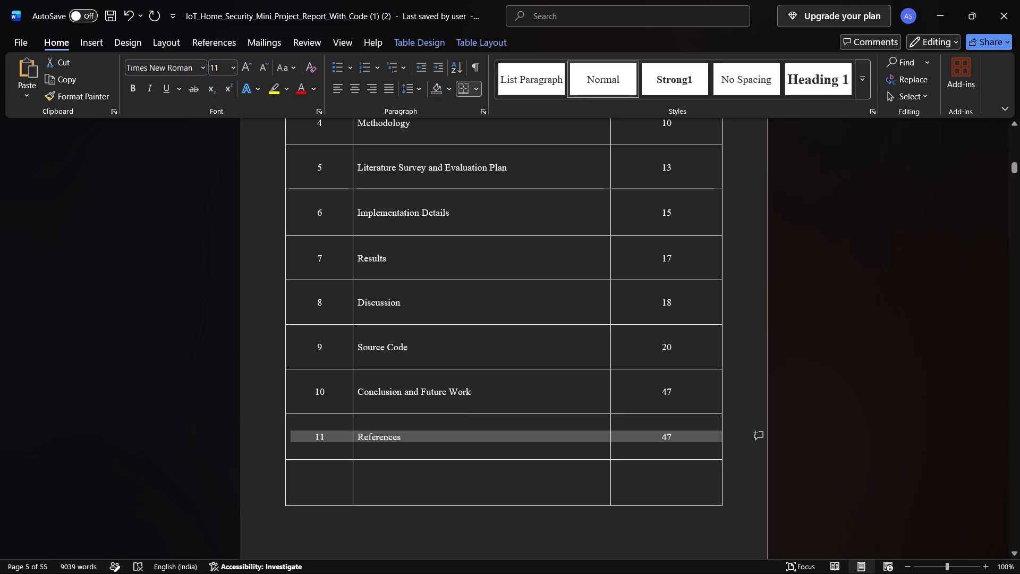
pyautogui.hotkey('ctrl', 'v')
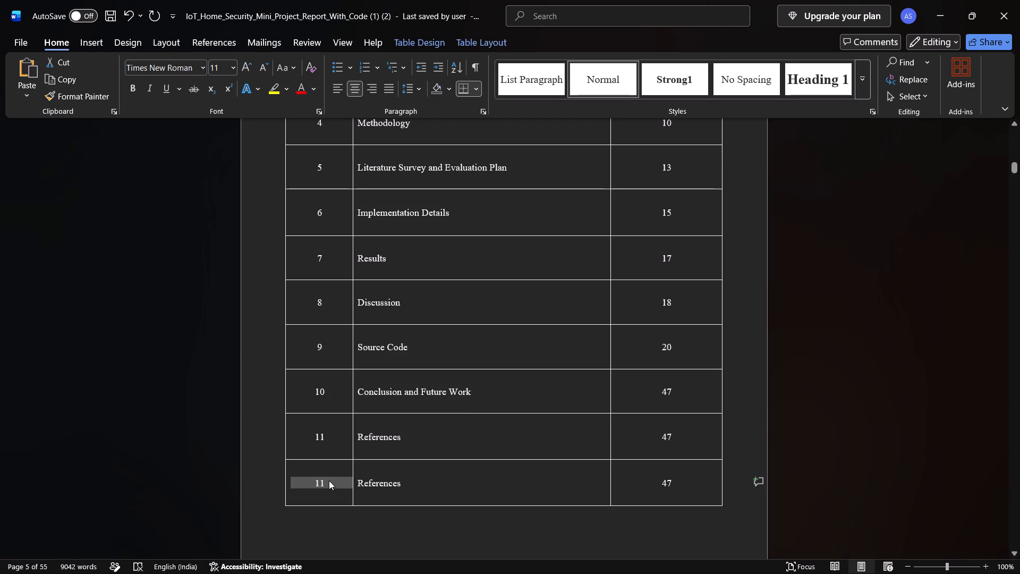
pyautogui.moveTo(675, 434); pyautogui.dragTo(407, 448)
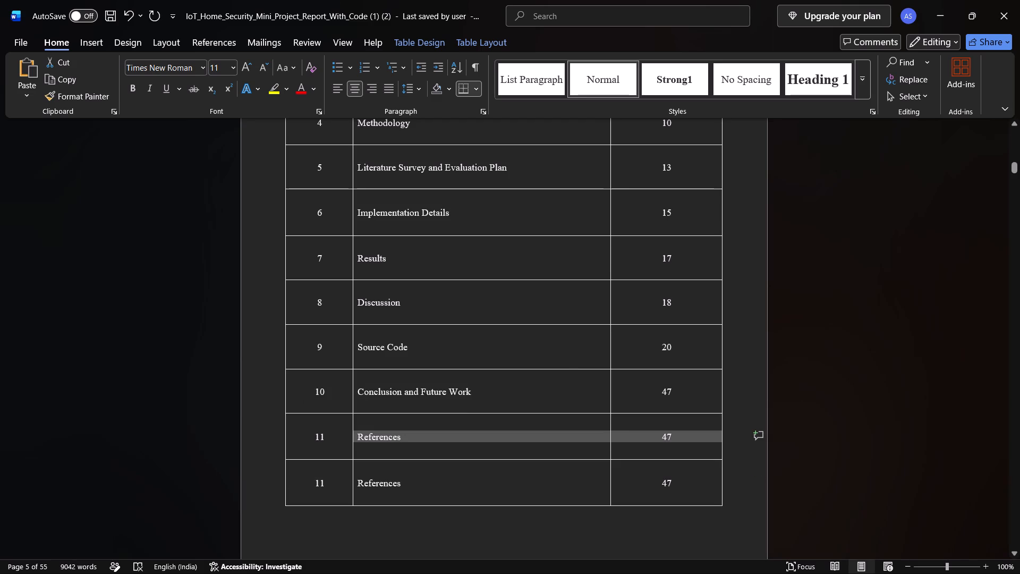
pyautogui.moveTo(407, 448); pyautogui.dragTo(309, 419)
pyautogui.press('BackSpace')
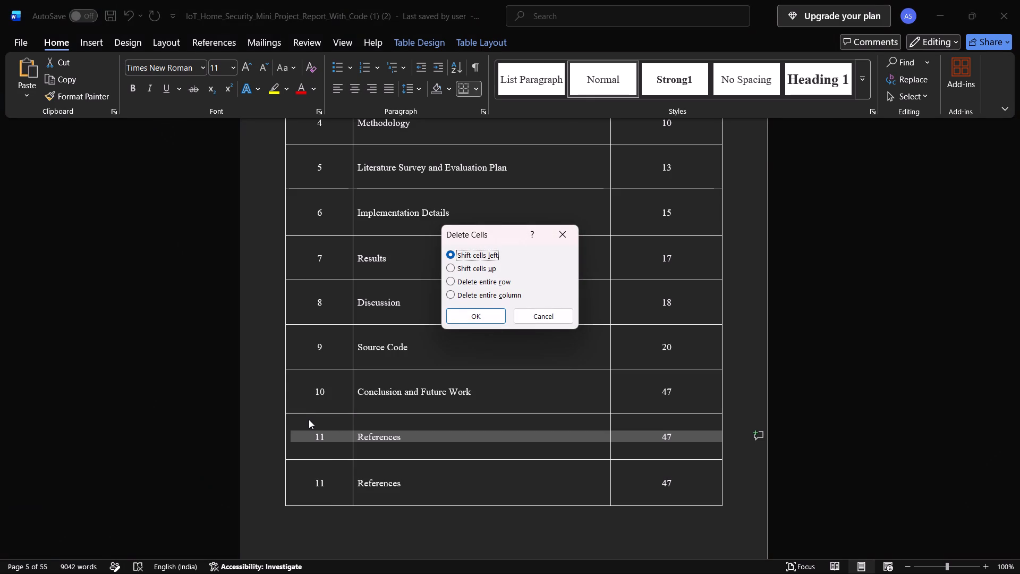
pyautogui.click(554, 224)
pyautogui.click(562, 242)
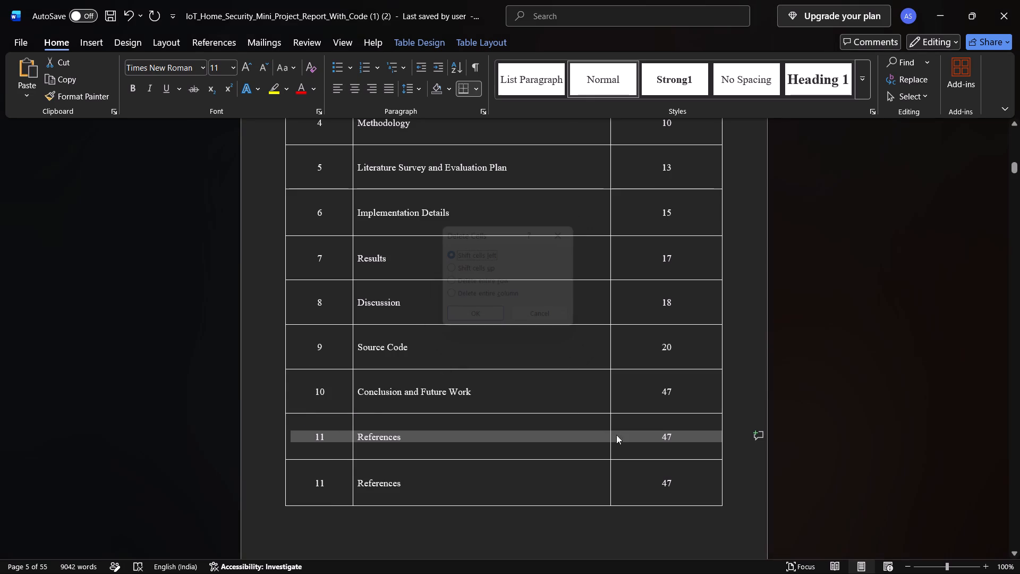
# Clear the page number, title and serial number from the upper of the two References rows.
pyautogui.click(677, 432)
pyautogui.press('BackSpace')
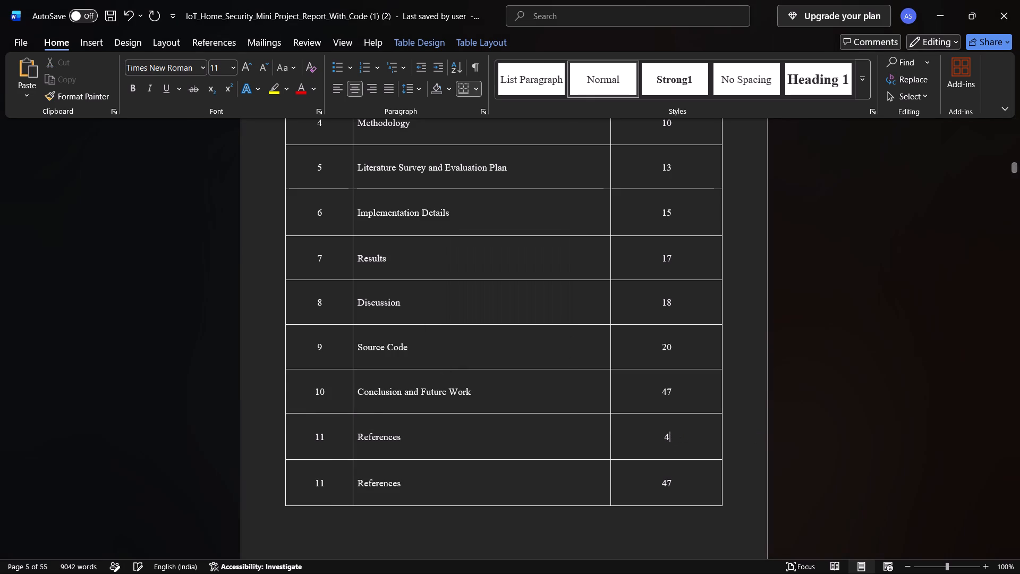
pyautogui.press('BackSpace')
pyautogui.click(465, 449)
pyautogui.press('BackSpace')
pyautogui.press('BackSpace')
pyautogui.press('BackSpace')
pyautogui.press('BackSpace')
pyautogui.press('BackSpace')
pyautogui.press('BackSpace')
pyautogui.press('BackSpace')
pyautogui.press('BackSpace')
pyautogui.press('BackSpace')
pyautogui.press('BackSpace')
pyautogui.press('BackSpace')
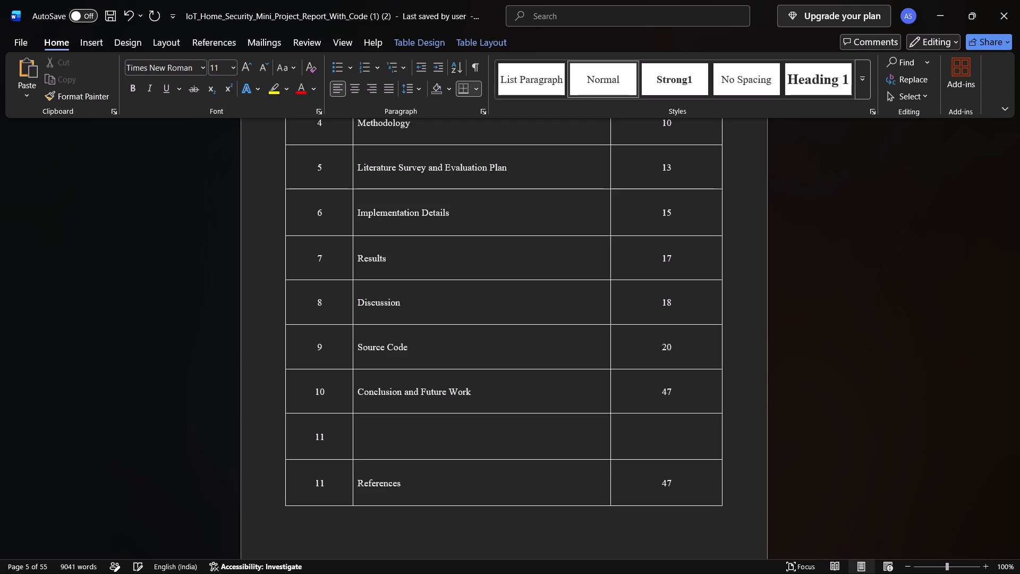
pyautogui.press('Left')
pyautogui.press('BackSpace')
pyautogui.press('BackSpace')
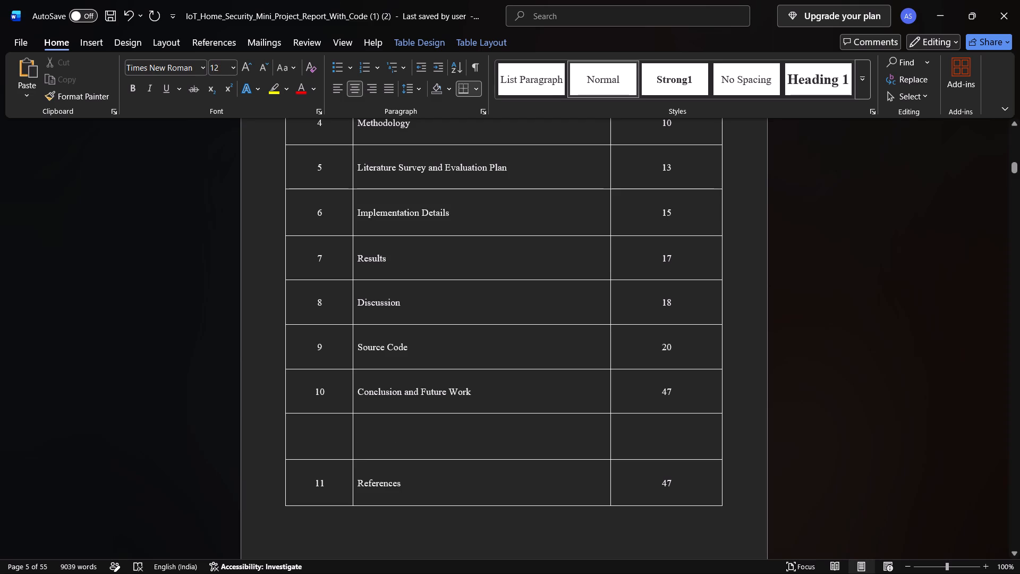
# Copy serial number 10 into the Sr. No. cell of the emptied row above References.
pyautogui.moveTo(327, 396); pyautogui.dragTo(325, 396)
pyautogui.moveTo(325, 396); pyautogui.dragTo(310, 394)
pyautogui.hotkey('ctrl', 'c')
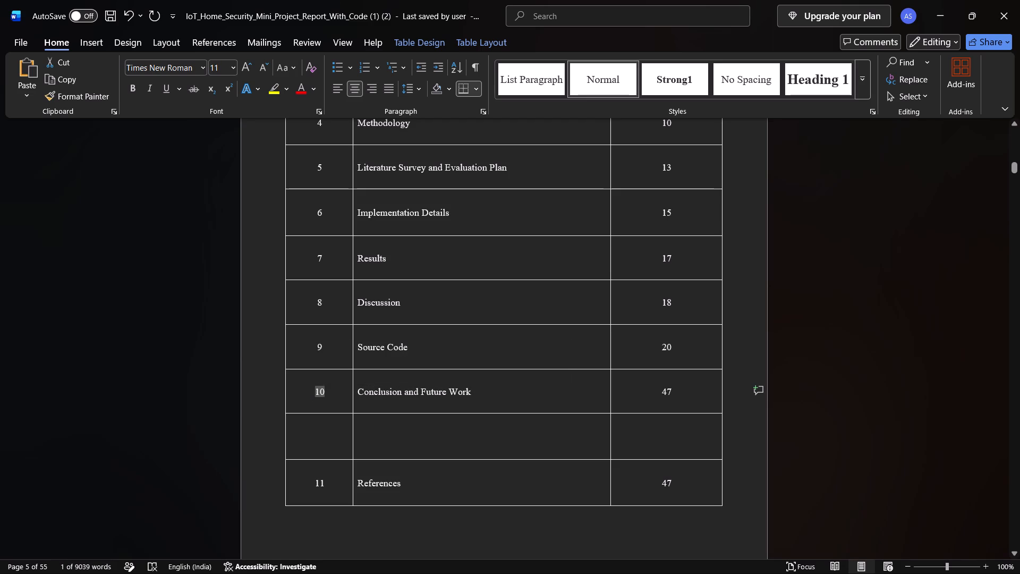
pyautogui.click(317, 435)
pyautogui.hotkey('ctrl', 'v')
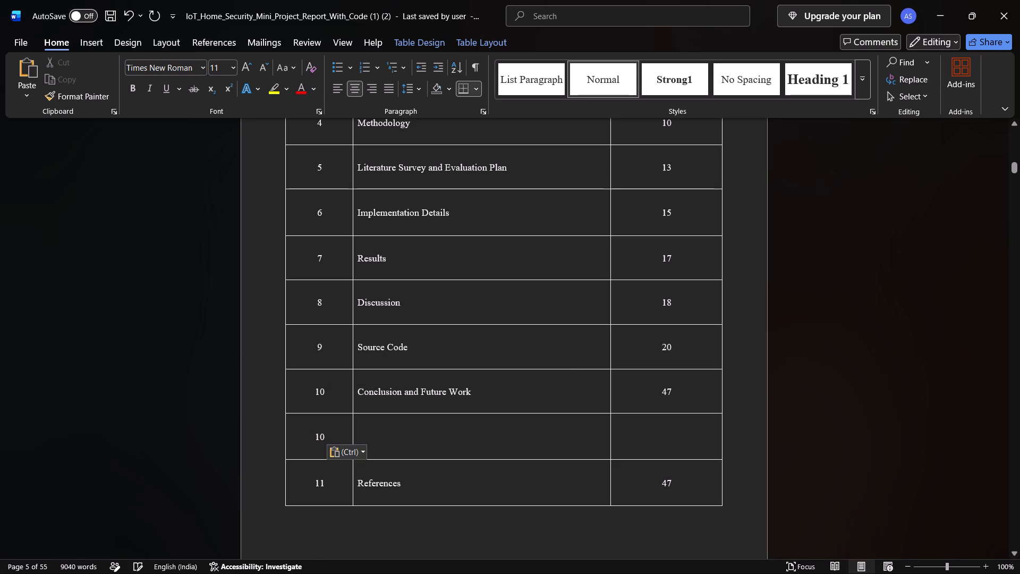
# Copy the title "Conclusion and Future Work" from row 10 into the empty Contents cell of the row below.
pyautogui.moveTo(477, 391); pyautogui.dragTo(461, 390)
pyautogui.moveTo(461, 390); pyautogui.dragTo(376, 382)
pyautogui.hotkey('ctrl', 'v')
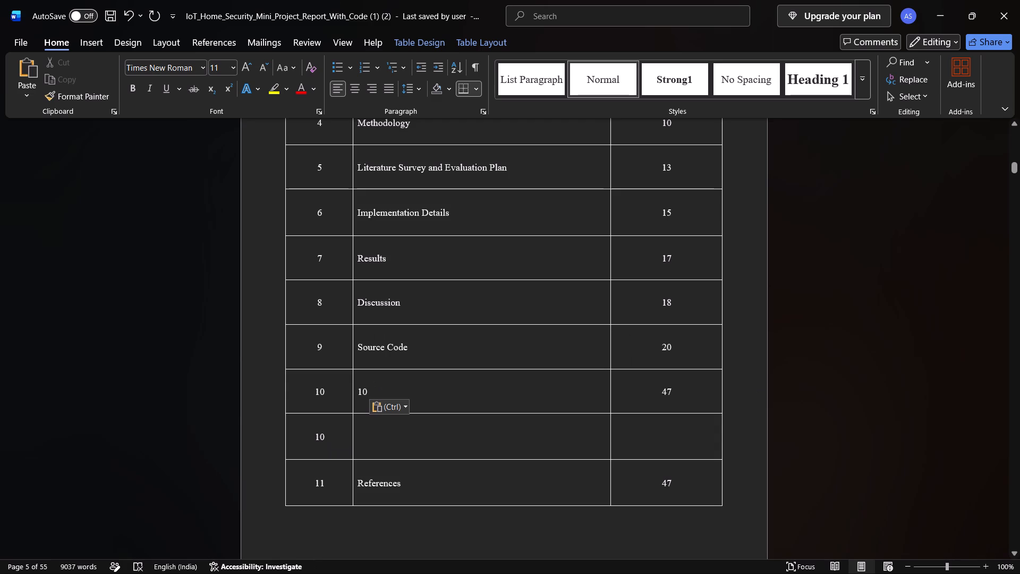
pyautogui.hotkey('ctrl', 'z')
pyautogui.hotkey('ctrl', 'c')
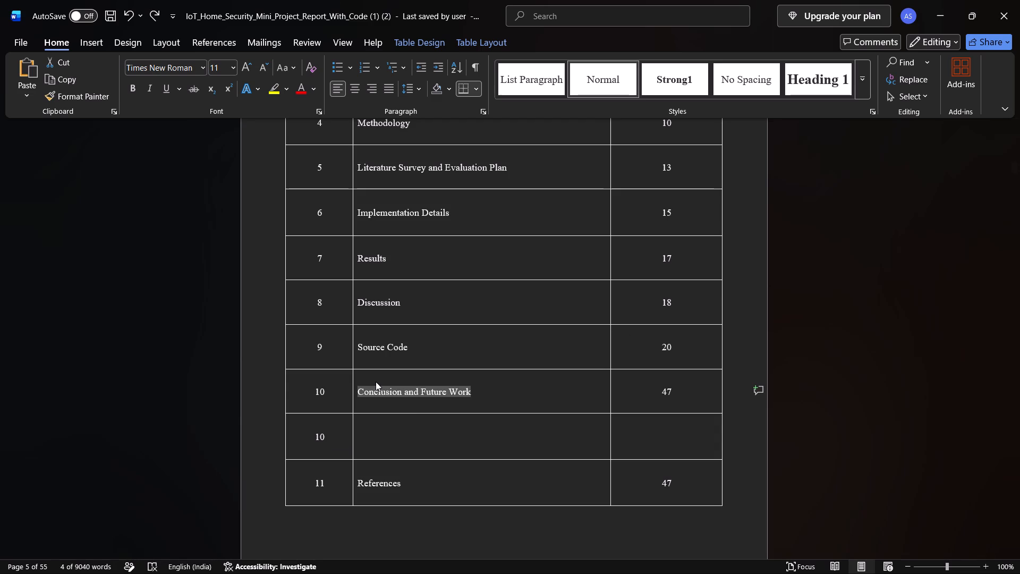
pyautogui.click(371, 442)
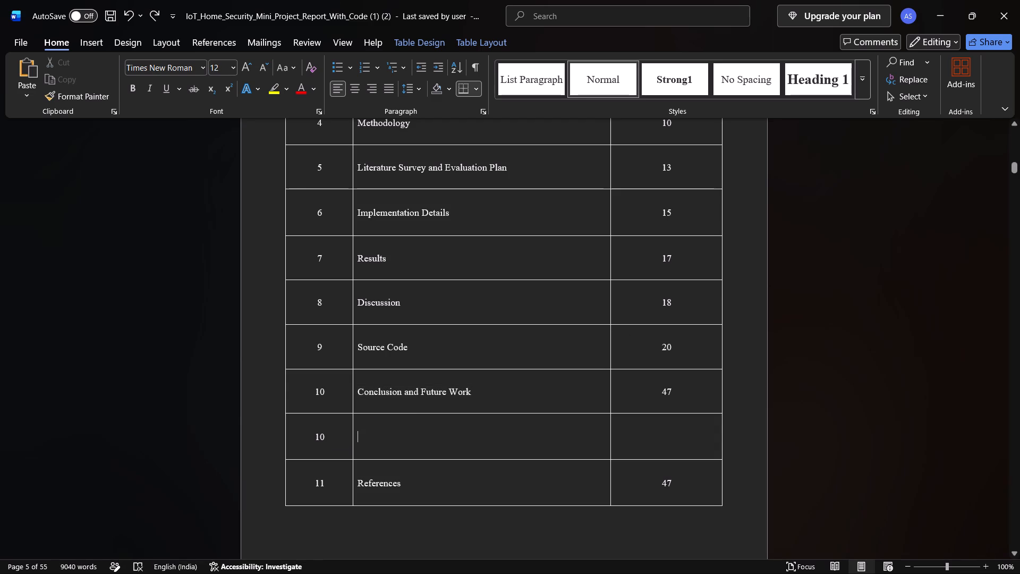
pyautogui.hotkey('ctrl', 'v')
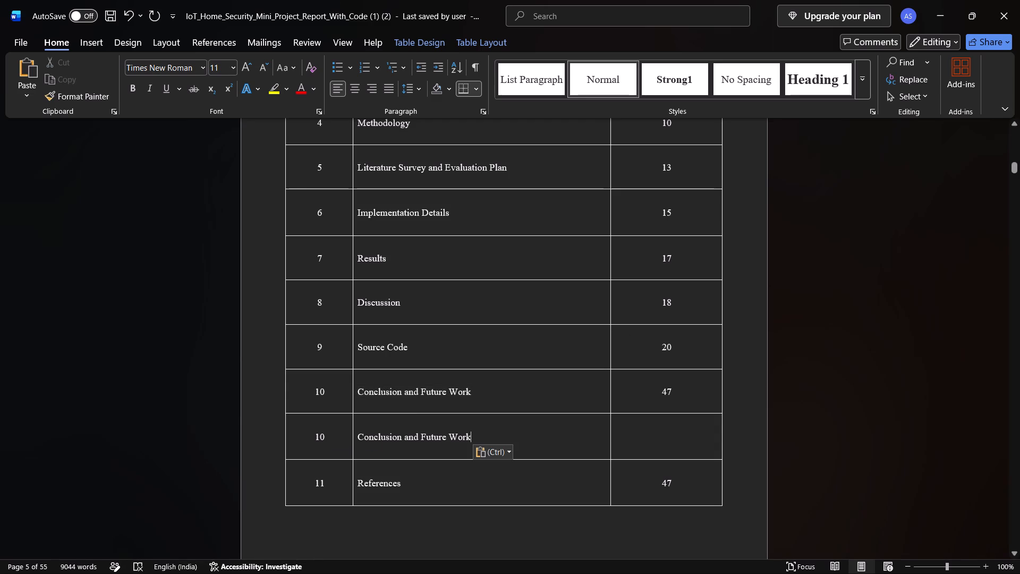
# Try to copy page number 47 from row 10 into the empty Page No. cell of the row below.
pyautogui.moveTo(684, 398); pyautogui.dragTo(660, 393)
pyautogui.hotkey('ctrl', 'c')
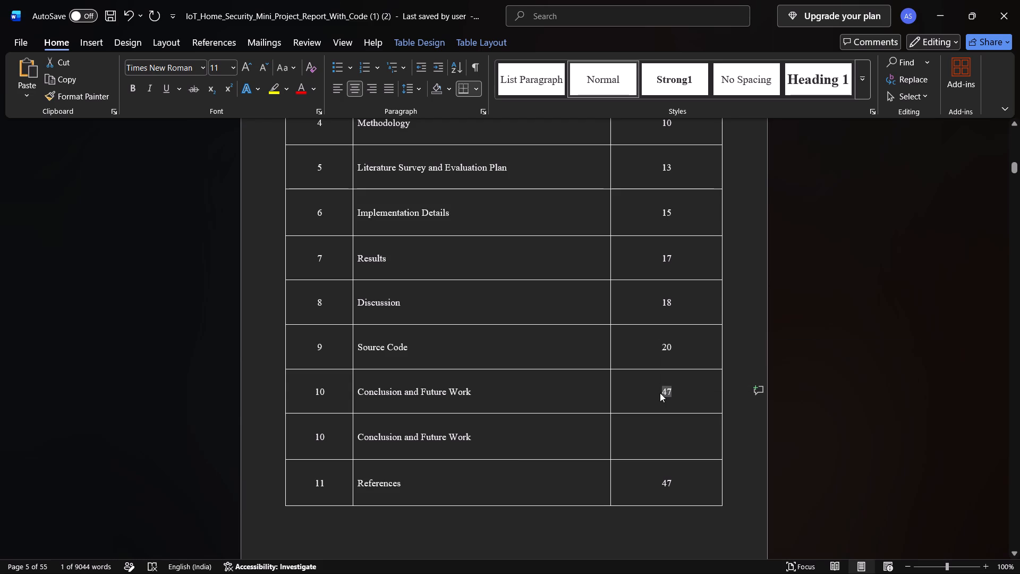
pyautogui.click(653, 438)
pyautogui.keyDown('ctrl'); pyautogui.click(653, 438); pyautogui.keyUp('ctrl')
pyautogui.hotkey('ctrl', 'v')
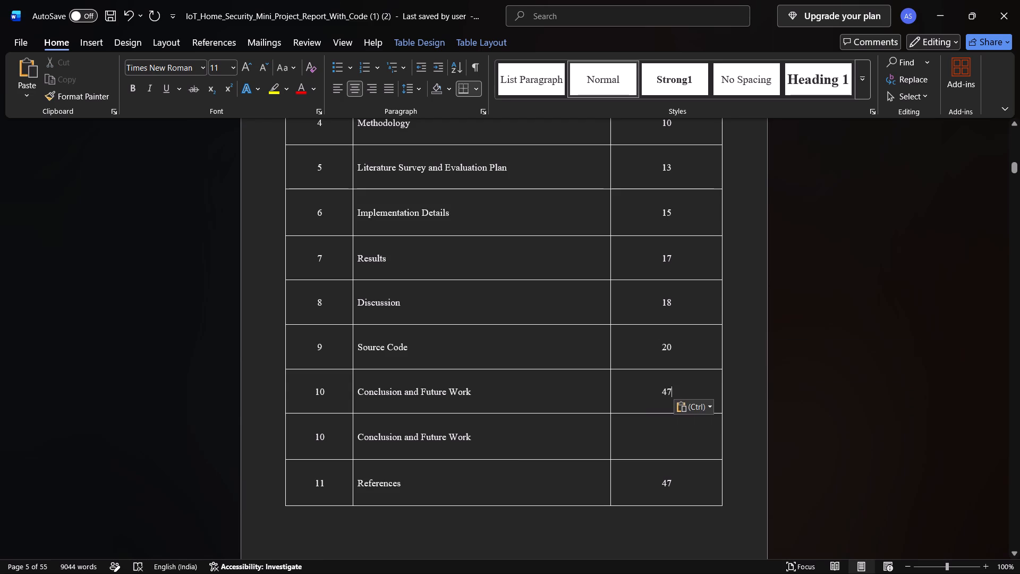
# Undo the recent edits until the extra Table of Contents row is gone and References follows "Conclusion and Future Work".
pyautogui.keyDown('ctrl'); pyautogui.click(665, 425); pyautogui.keyUp('ctrl')
pyautogui.hotkey('ctrl', 'z')
pyautogui.hotkey('ctrl', 'z')
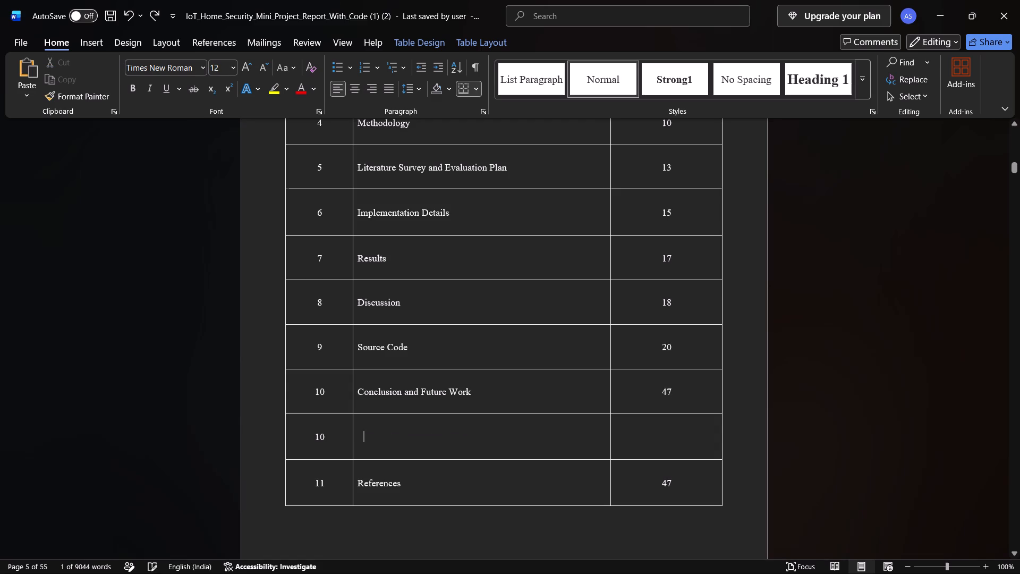
pyautogui.hotkey('ctrl', 'z')
pyautogui.hotkey('ctrl', 'z')
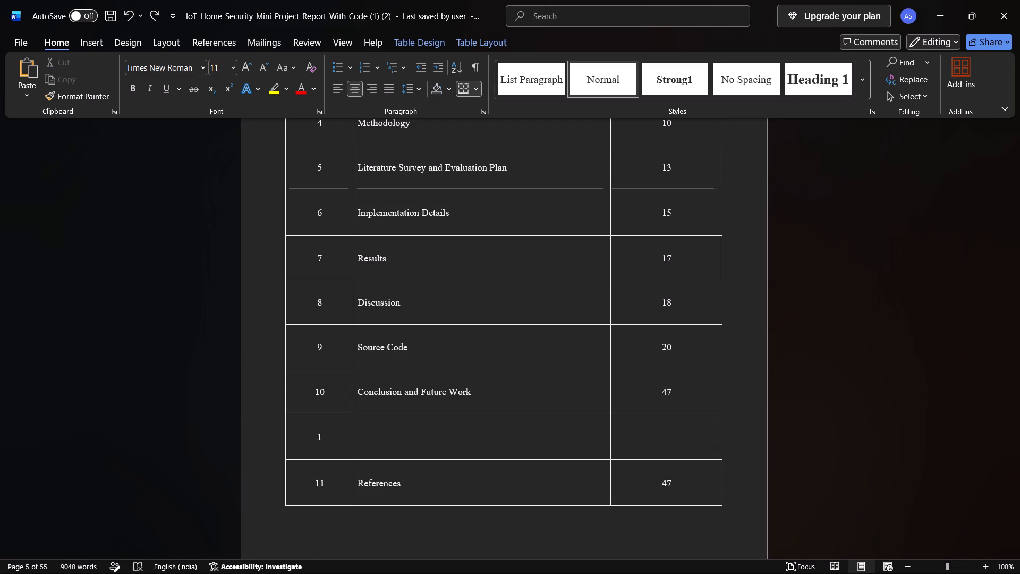
pyautogui.hotkey('ctrl', 'z')
pyautogui.hotkey('ctrl', 'z')
pyautogui.hotkey('ctrl', 'z')
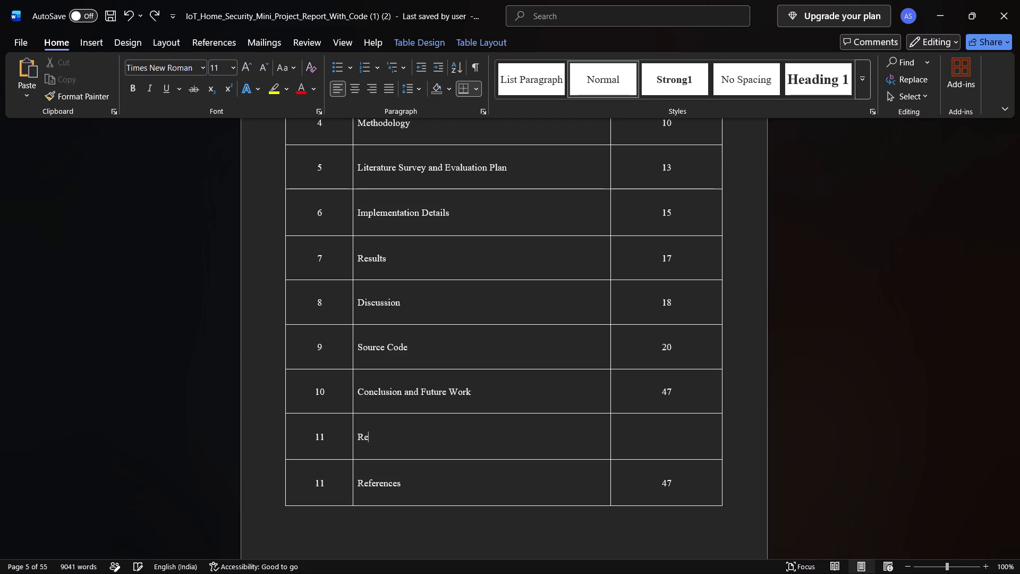
pyautogui.hotkey('ctrl', 'z')
pyautogui.hotkey('ctrl', 'z')
pyautogui.hotkey('ctrl', 'z')
pyautogui.hotkey('ctrl', 'z')
pyautogui.hotkey('ctrl', 'z')
pyautogui.hotkey('ctrl', 'z')
pyautogui.hotkey('ctrl', 'z')
pyautogui.hotkey('ctrl', 'z')
pyautogui.hotkey('ctrl', 'z')
pyautogui.hotkey('ctrl', 'z')
pyautogui.hotkey('ctrl', 'z')
pyautogui.hotkey('ctrl', 'z')
pyautogui.hotkey('ctrl', 'z')
pyautogui.hotkey('ctrl', 'z')
pyautogui.hotkey('ctrl', 'z')
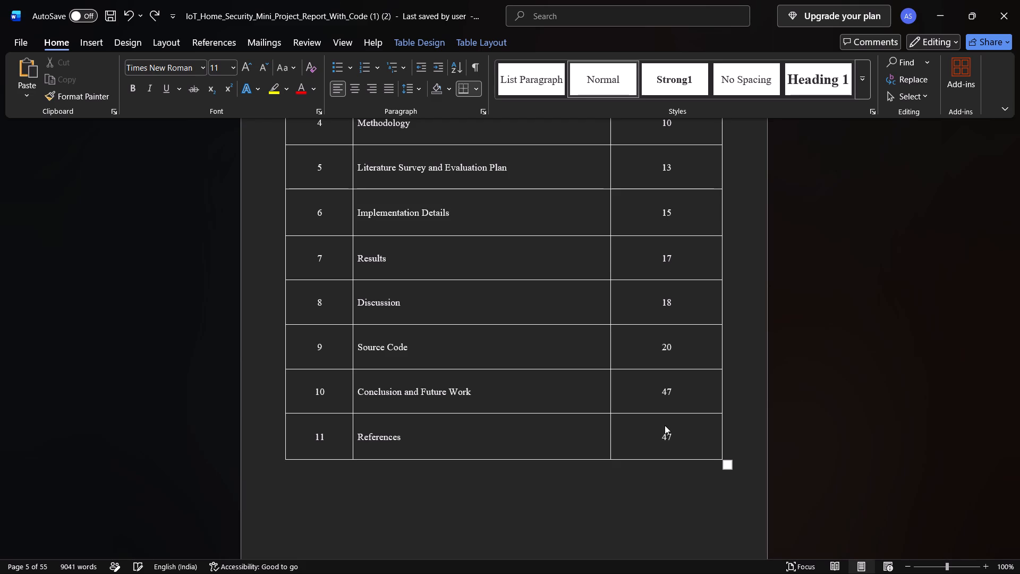
# Change the page number of the References row in the Table of Contents to 48.
pyautogui.scroll(-6, 665, 425)
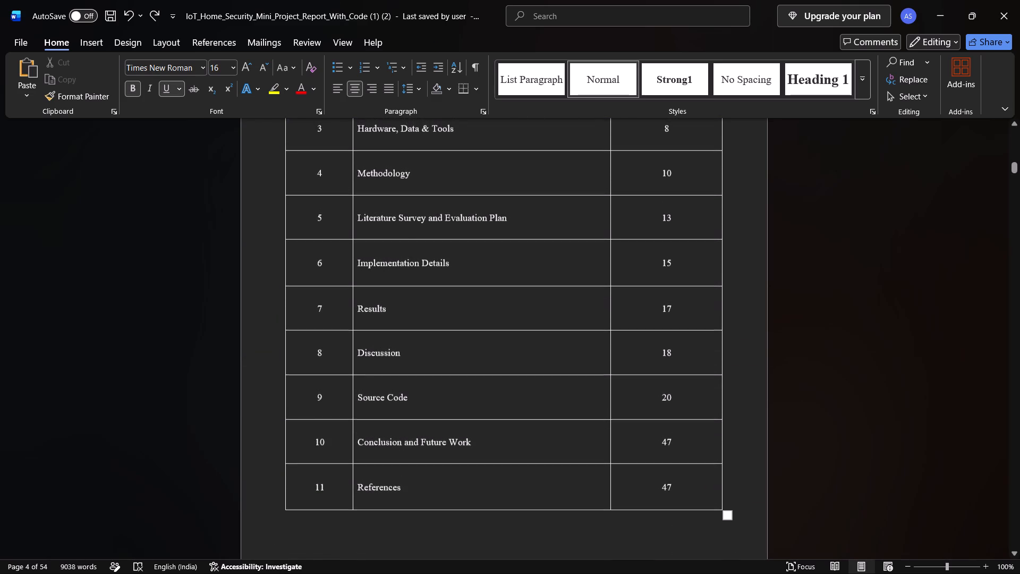
pyautogui.click(678, 503)
pyautogui.press('BackSpace')
pyautogui.press('8')
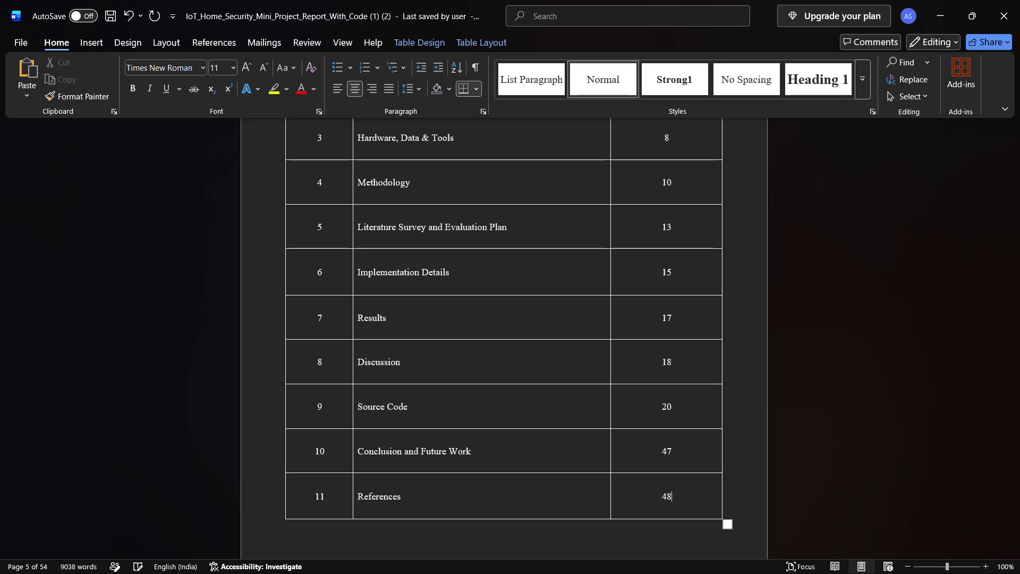
# Review the declaration and acknowledgement pages before the Table of Contents.
pyautogui.scroll(2, 529, 483)
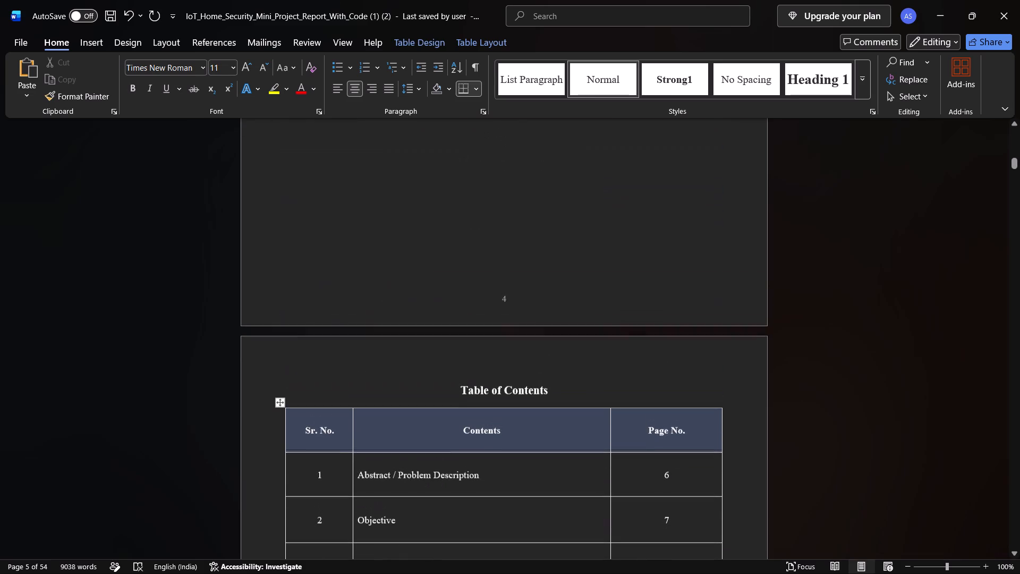
pyautogui.scroll(4, 529, 483)
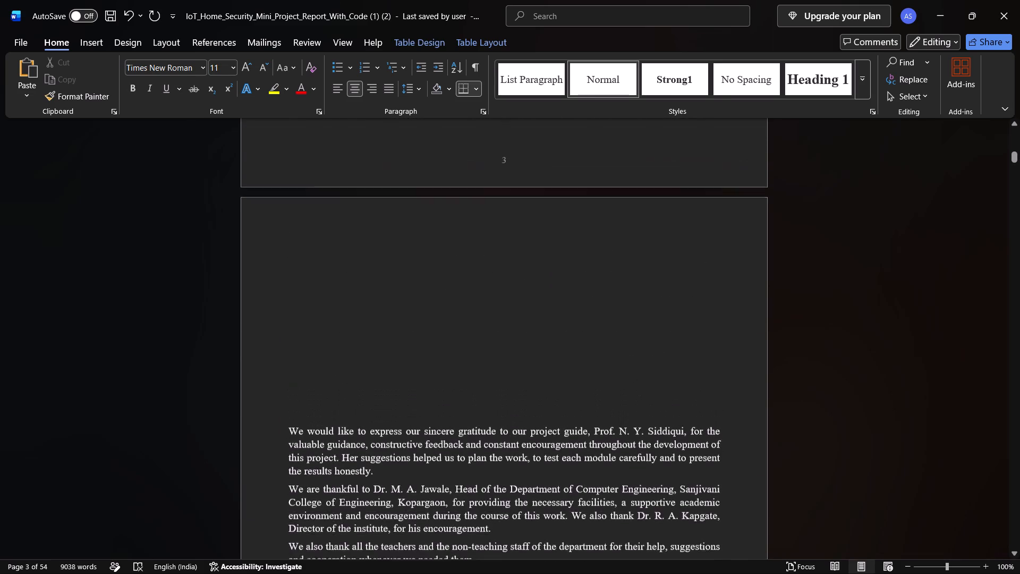
pyautogui.scroll(2, 529, 483)
pyautogui.scroll(-1, 529, 483)
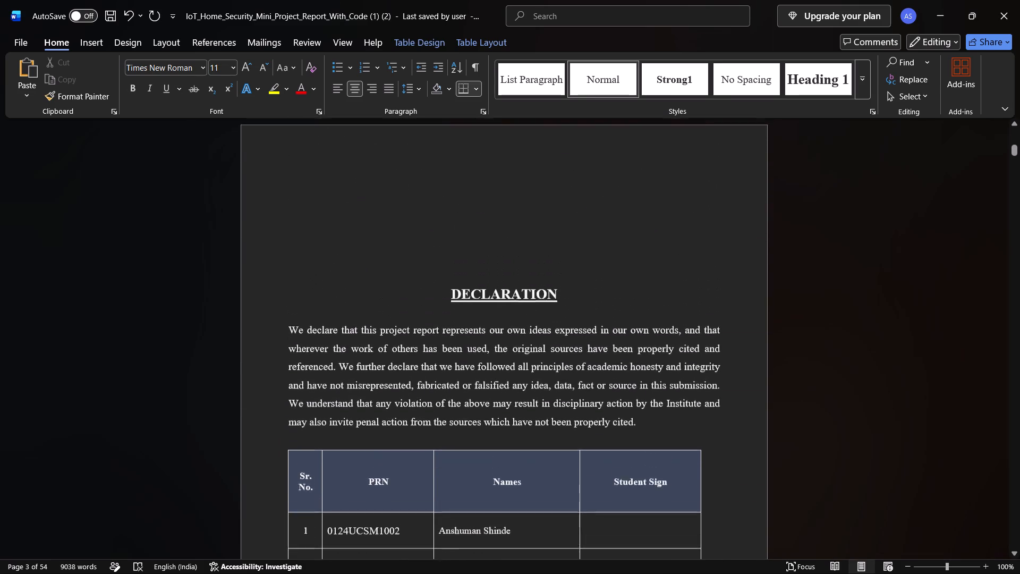
pyautogui.scroll(-1, 529, 483)
pyautogui.scroll(1, 529, 483)
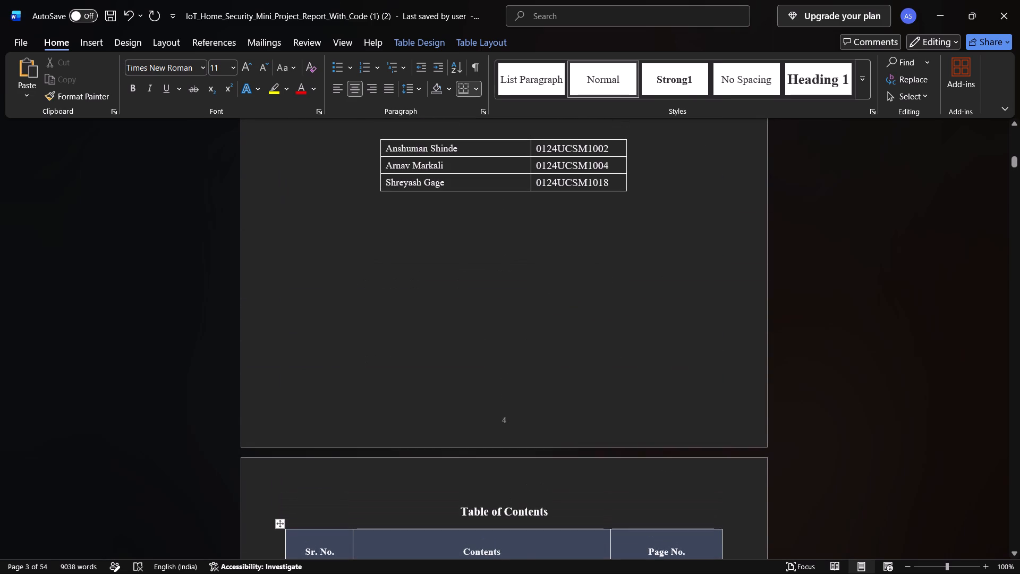
pyautogui.scroll(1, 267, 301)
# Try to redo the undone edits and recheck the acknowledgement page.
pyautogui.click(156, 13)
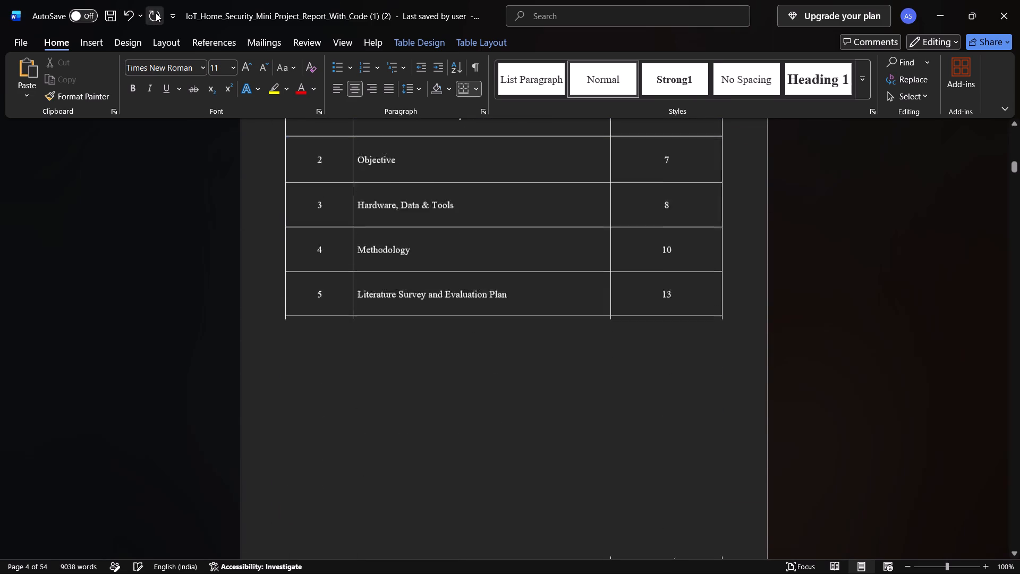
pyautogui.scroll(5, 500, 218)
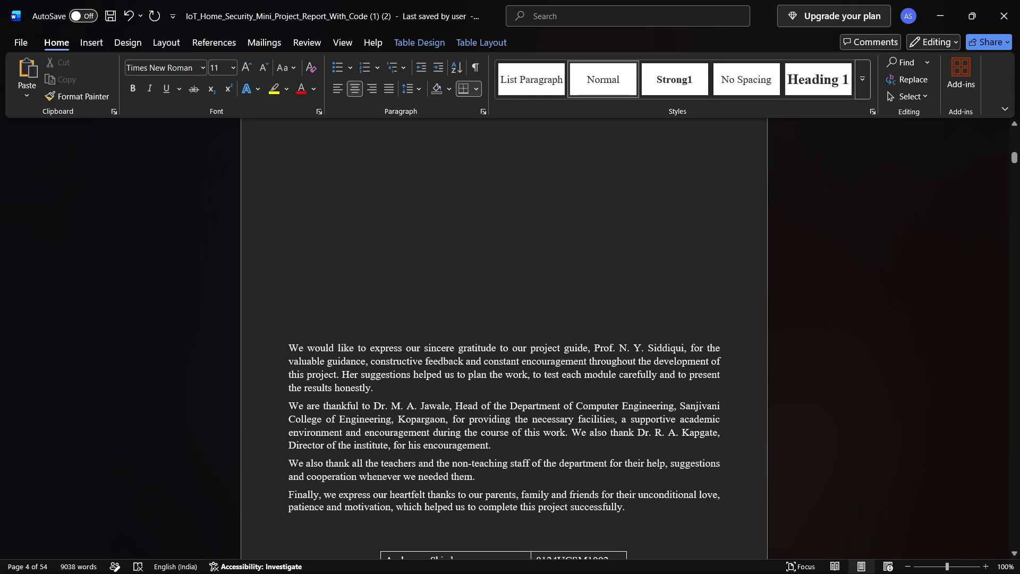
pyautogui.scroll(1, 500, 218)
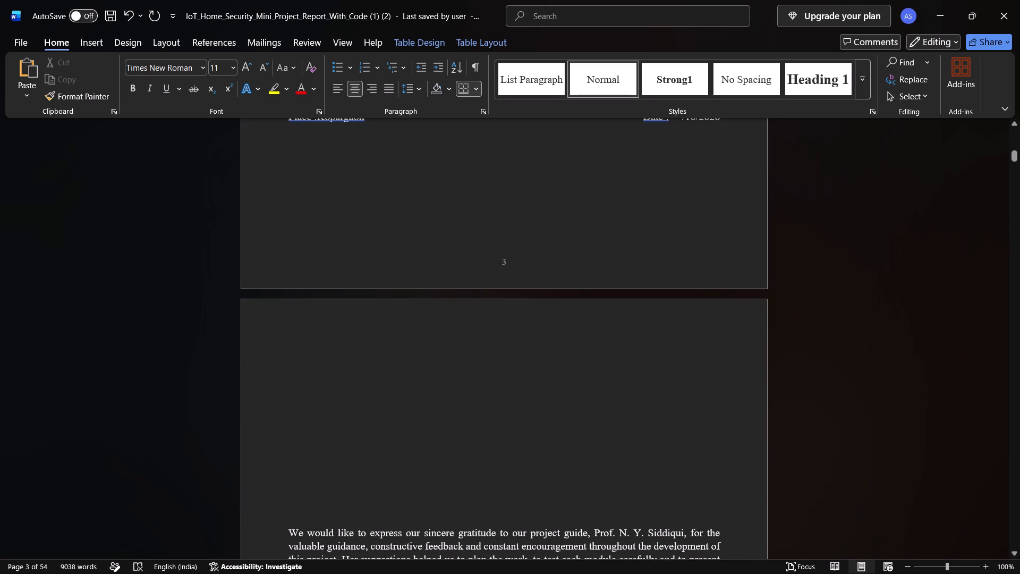
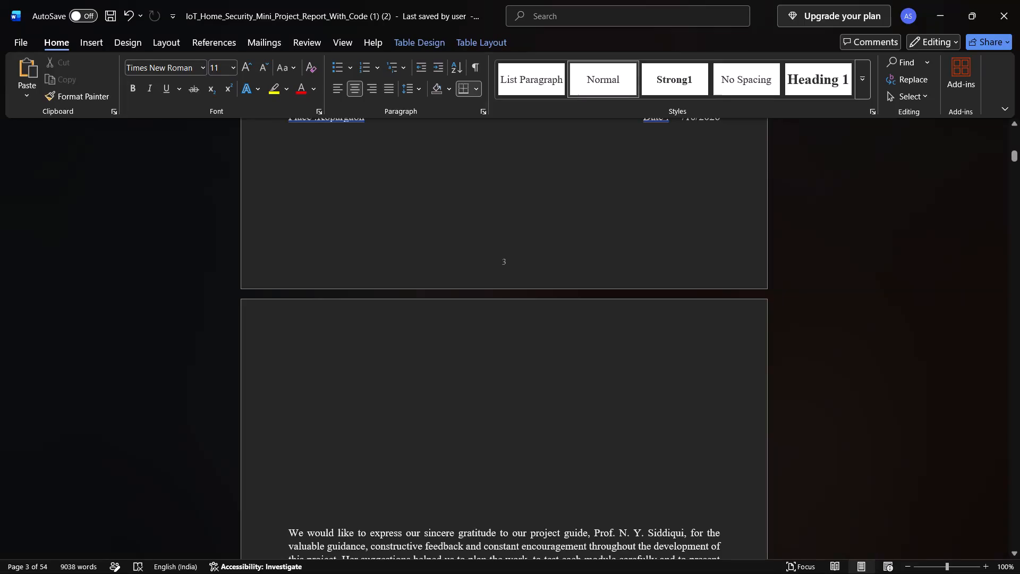
# Add the heading ACKNOWLEDGEMENT above the opening gratitude paragraph on page 4.
pyautogui.click(369, 503)
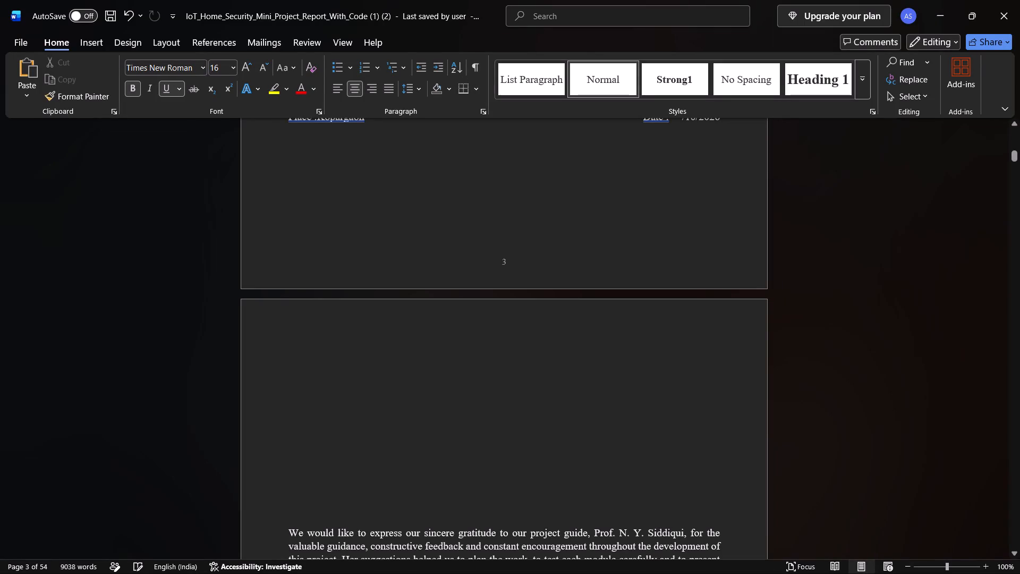
pyautogui.hotkey('shift', 'a')
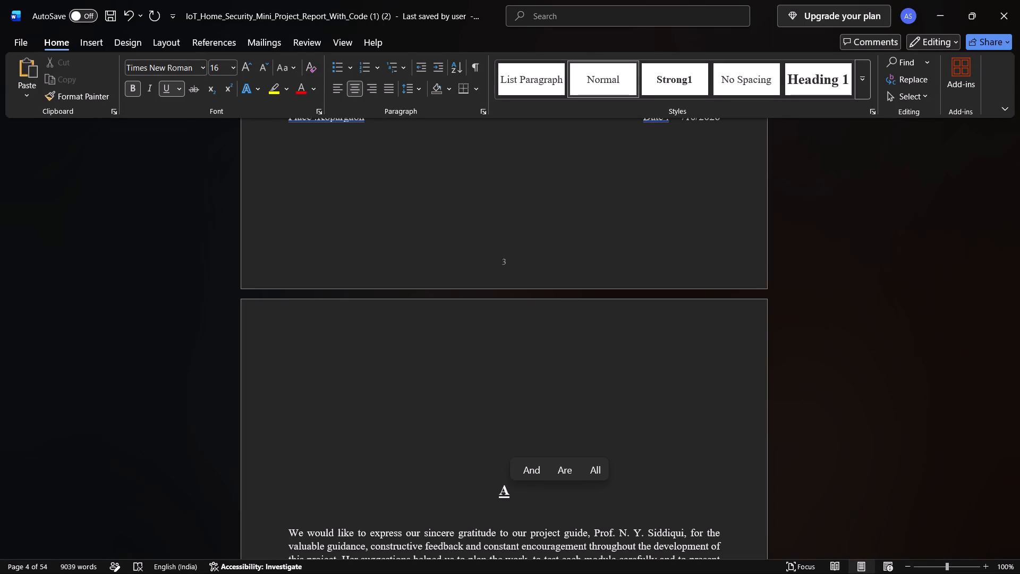
pyautogui.write('CK')
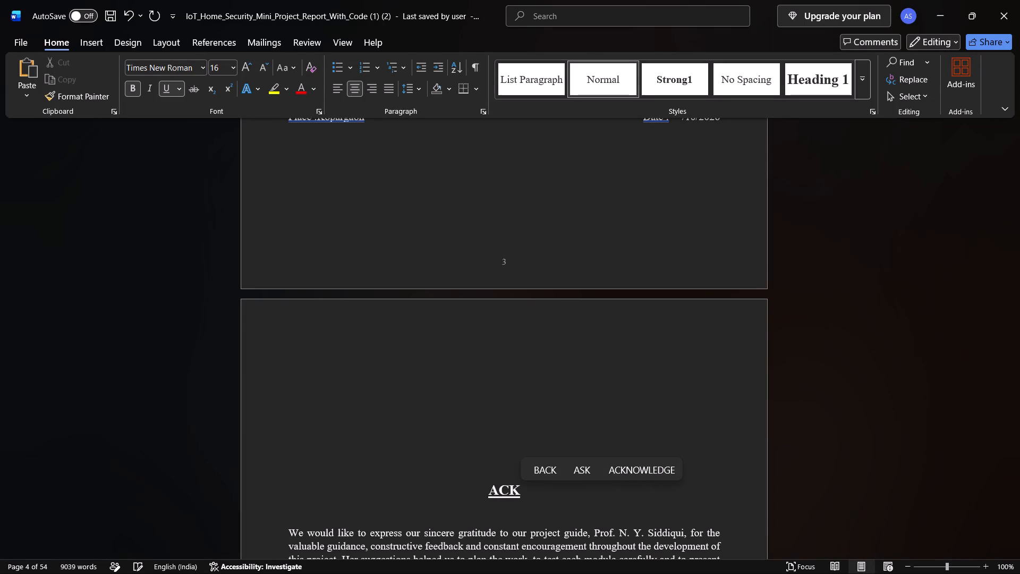
pyautogui.write('NOW')
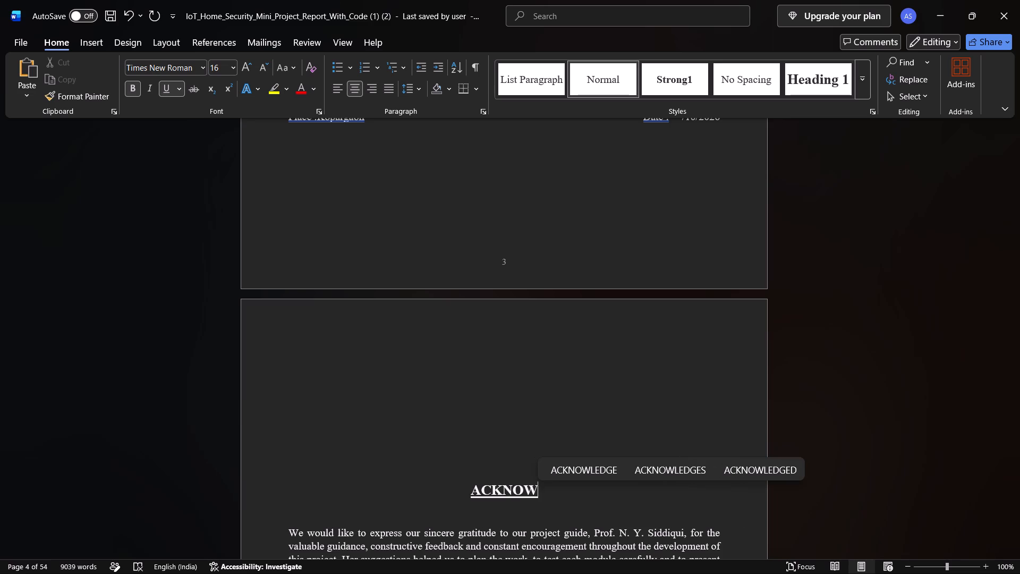
pyautogui.write('LED')
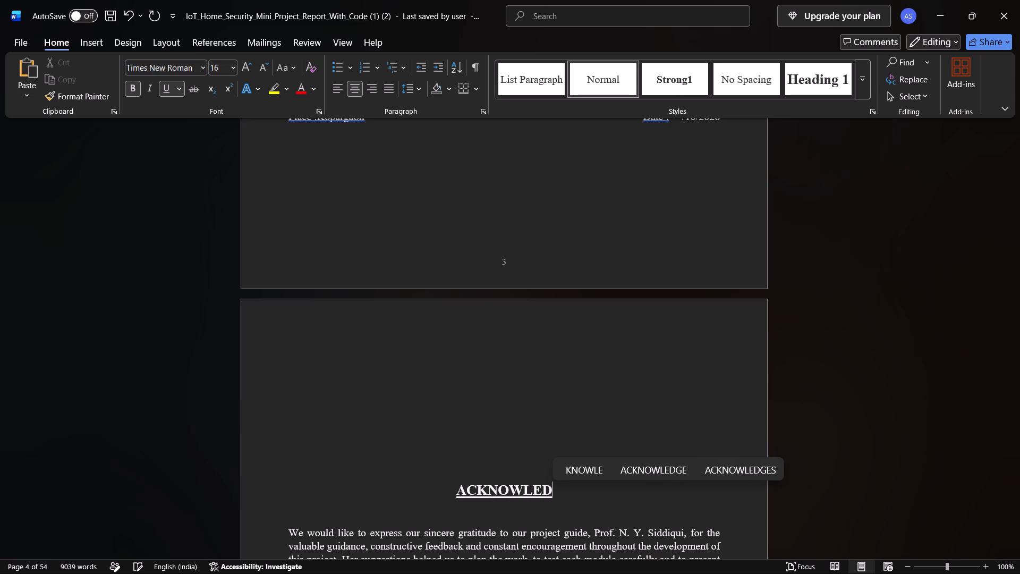
pyautogui.write('GE')
pyautogui.write('ME')
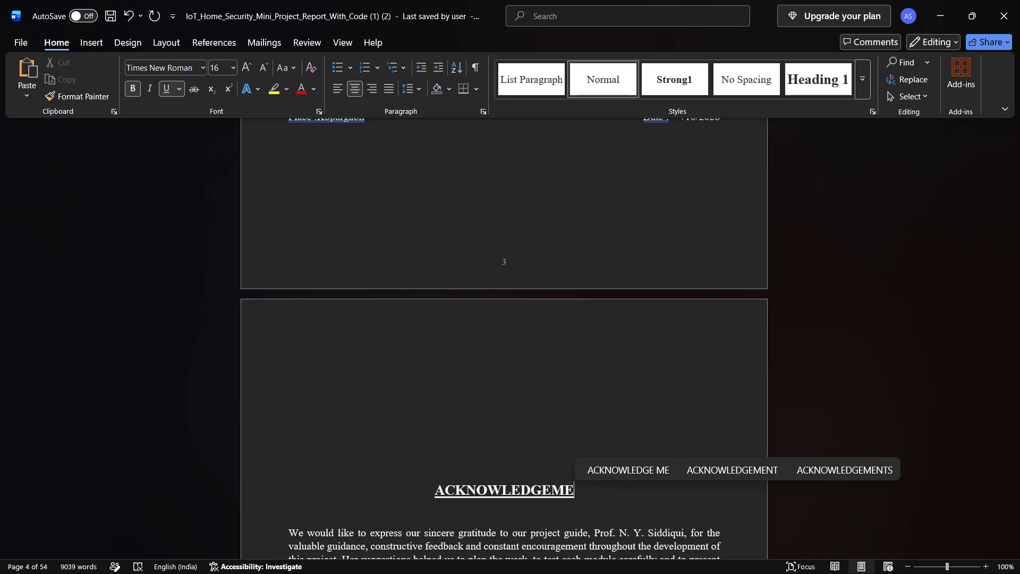
pyautogui.write('NT')
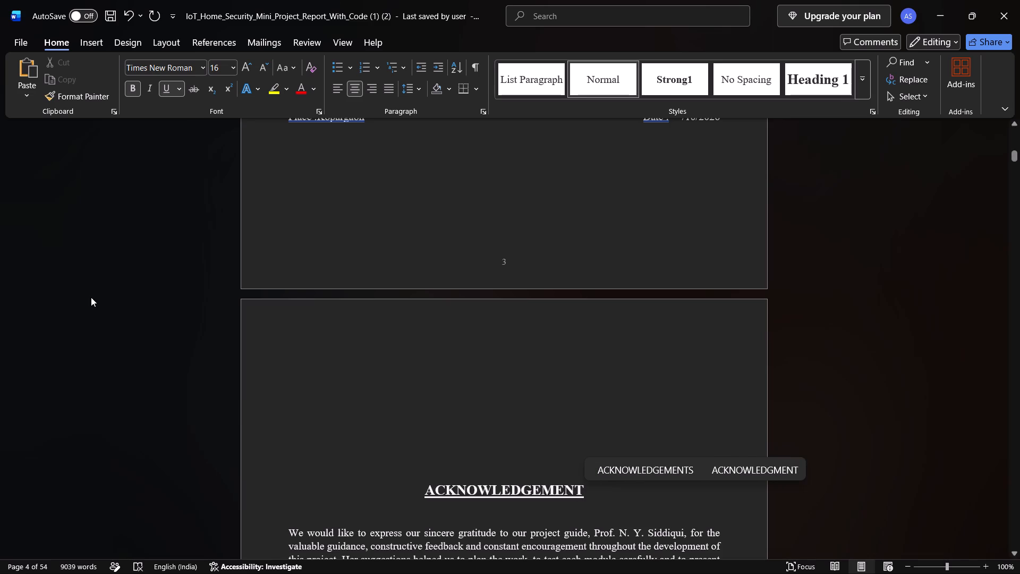
# Remove the underline from the ACKNOWLEDGEMENT heading.
pyautogui.click(594, 492)
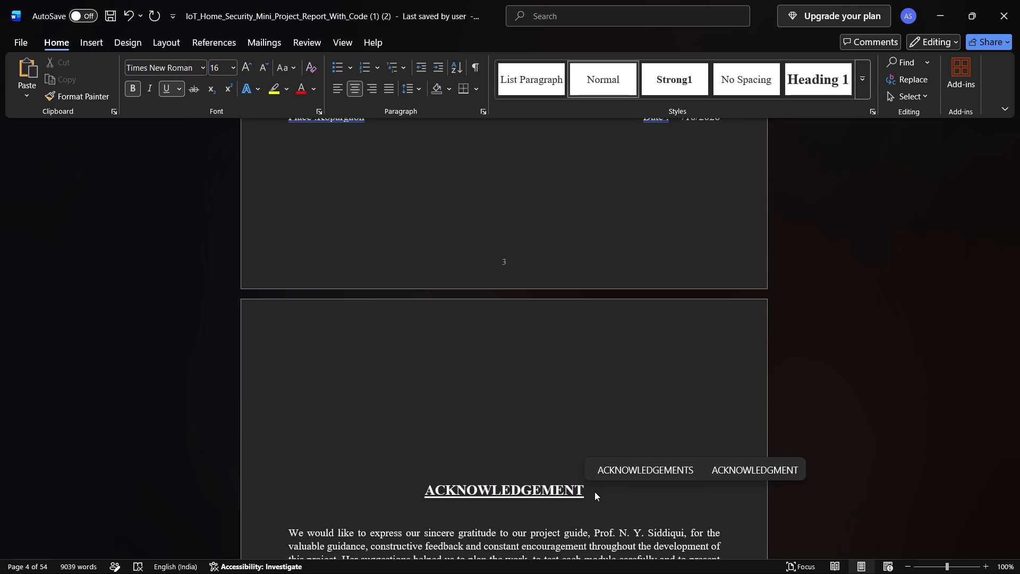
pyautogui.moveTo(596, 488); pyautogui.dragTo(584, 488)
pyautogui.click(584, 488)
pyautogui.moveTo(584, 488); pyautogui.dragTo(552, 489)
pyautogui.moveTo(552, 489); pyautogui.dragTo(502, 483)
pyautogui.moveTo(420, 494); pyautogui.dragTo(583, 510)
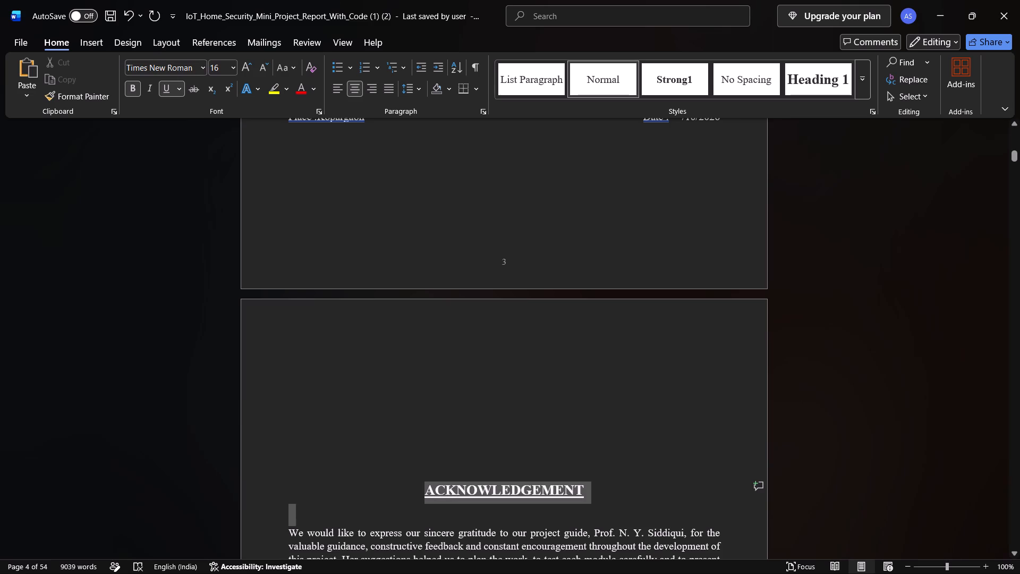
pyautogui.moveTo(583, 510); pyautogui.dragTo(620, 502)
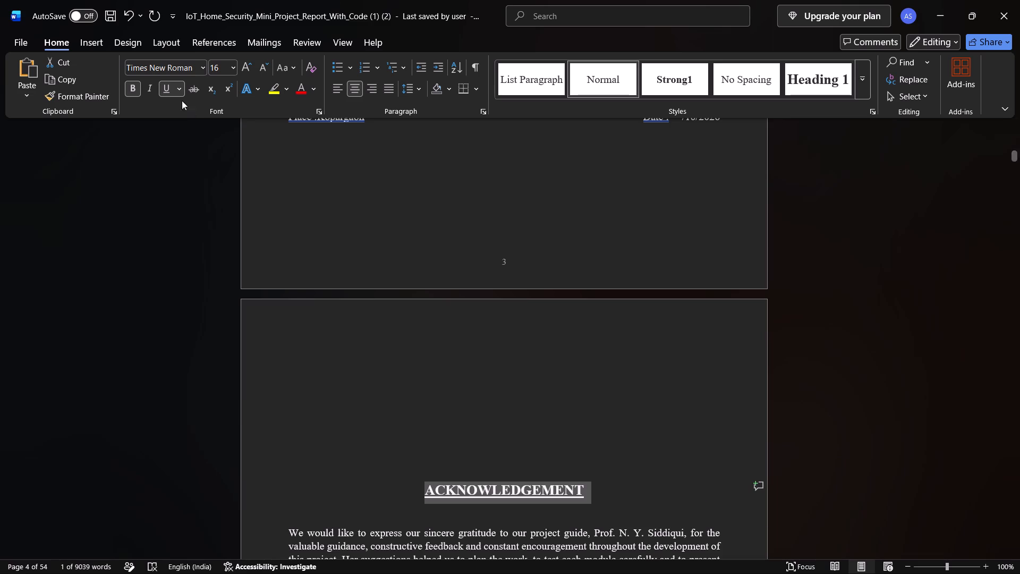
pyautogui.click(167, 88)
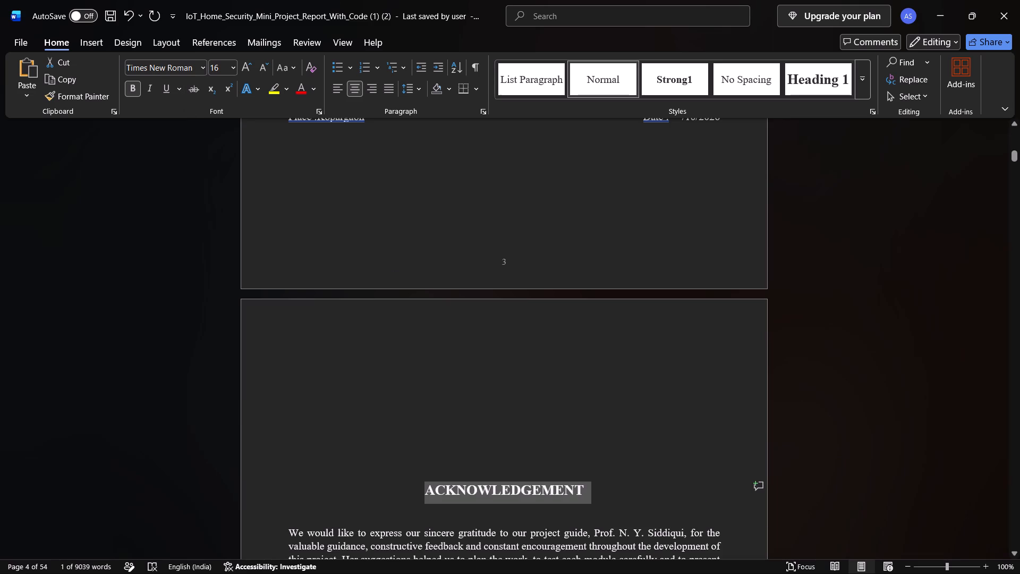
pyautogui.click(508, 360)
# Review the acknowledgement page layout and the Table of Contents entries with their page numbers.
pyautogui.scroll(-5, 368, 460)
pyautogui.scroll(1, 368, 460)
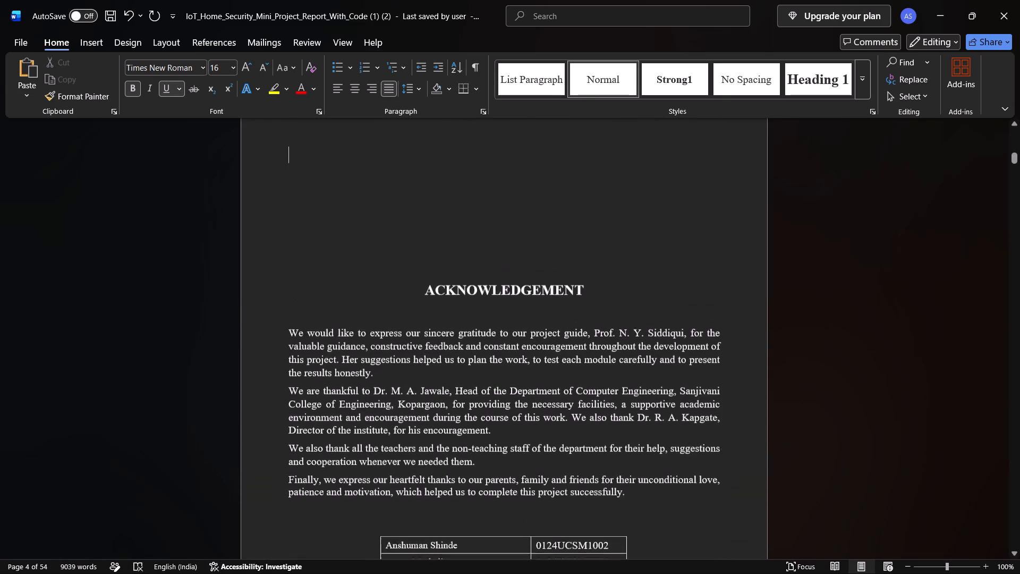
pyautogui.scroll(1, 368, 460)
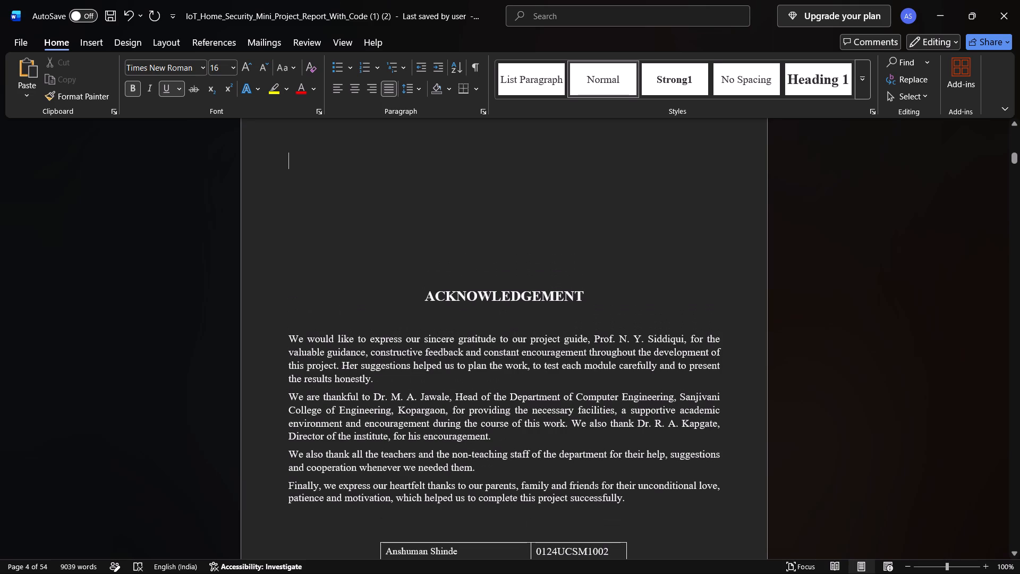
pyautogui.scroll(-3, 368, 460)
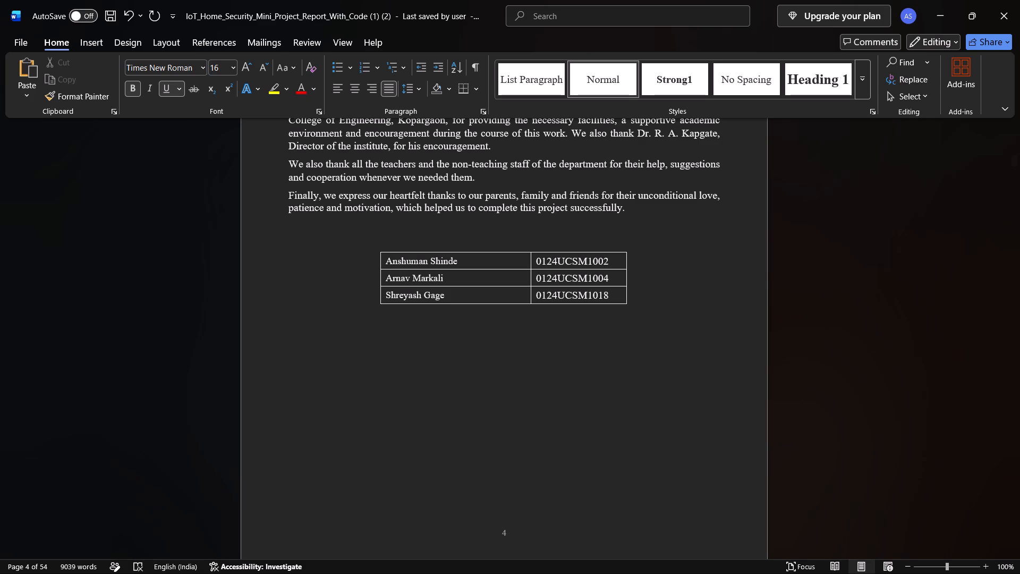
pyautogui.scroll(-1, 497, 406)
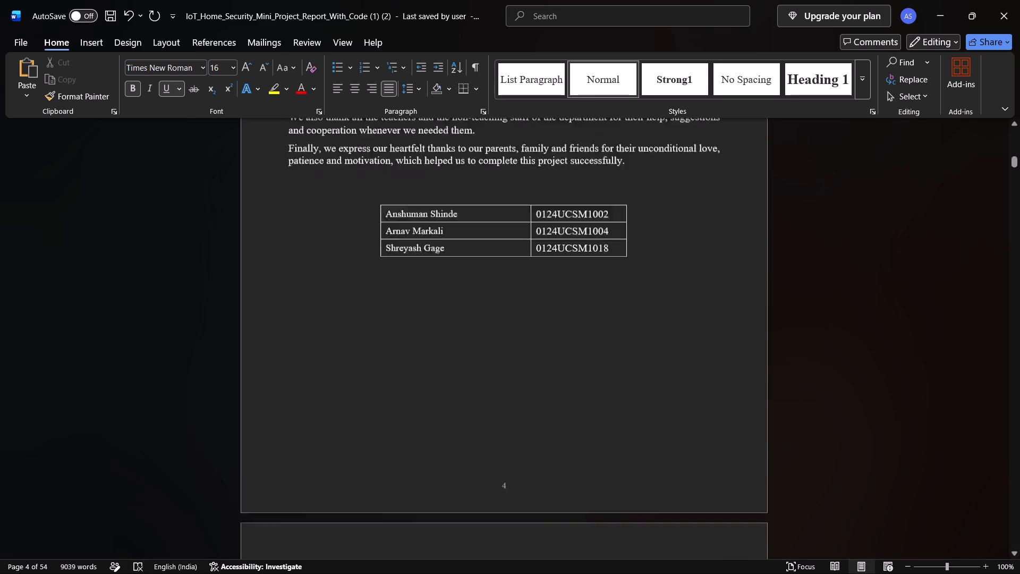
pyautogui.scroll(-4, 497, 406)
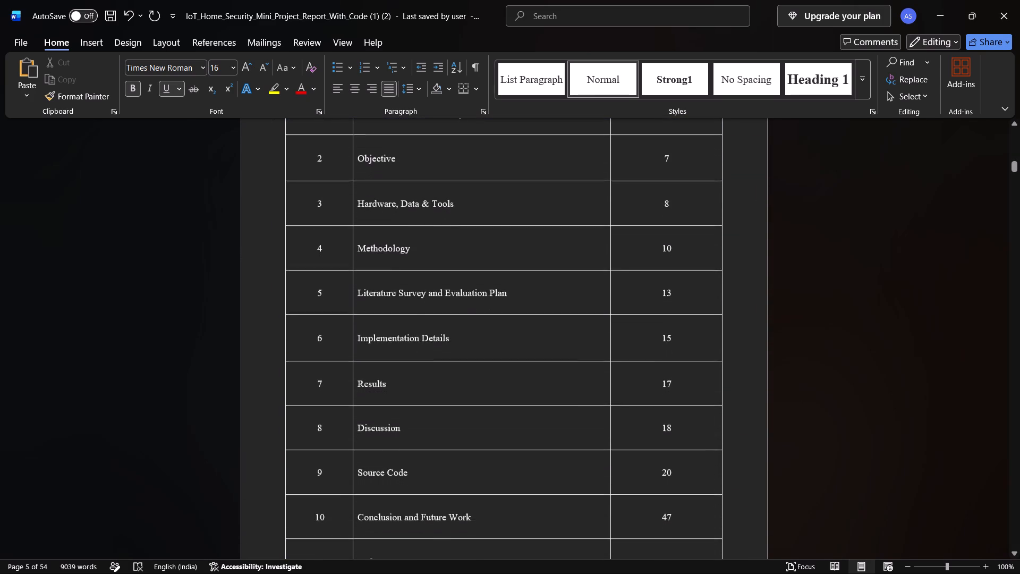
pyautogui.scroll(-1, 497, 406)
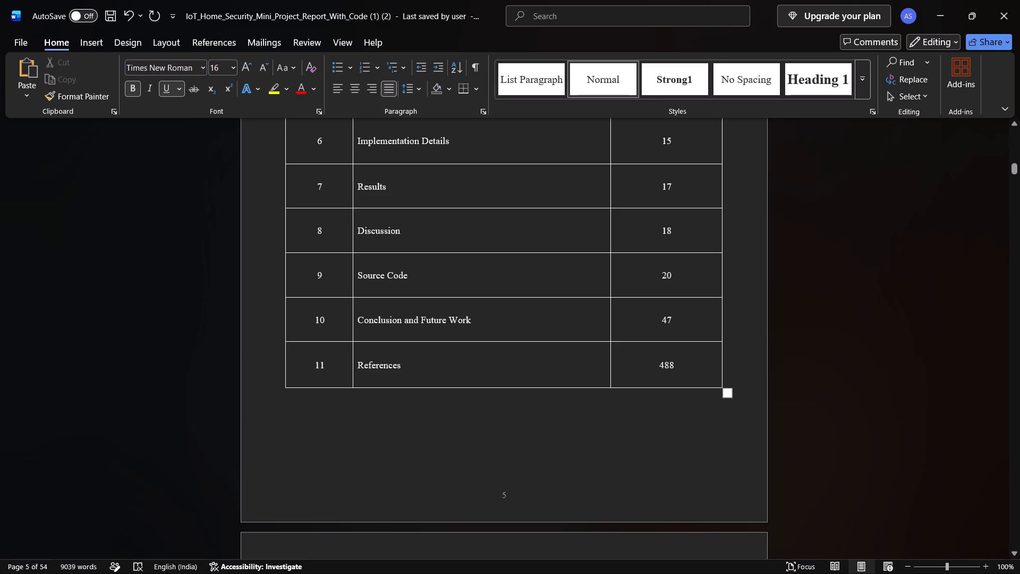
pyautogui.scroll(1, 442, 365)
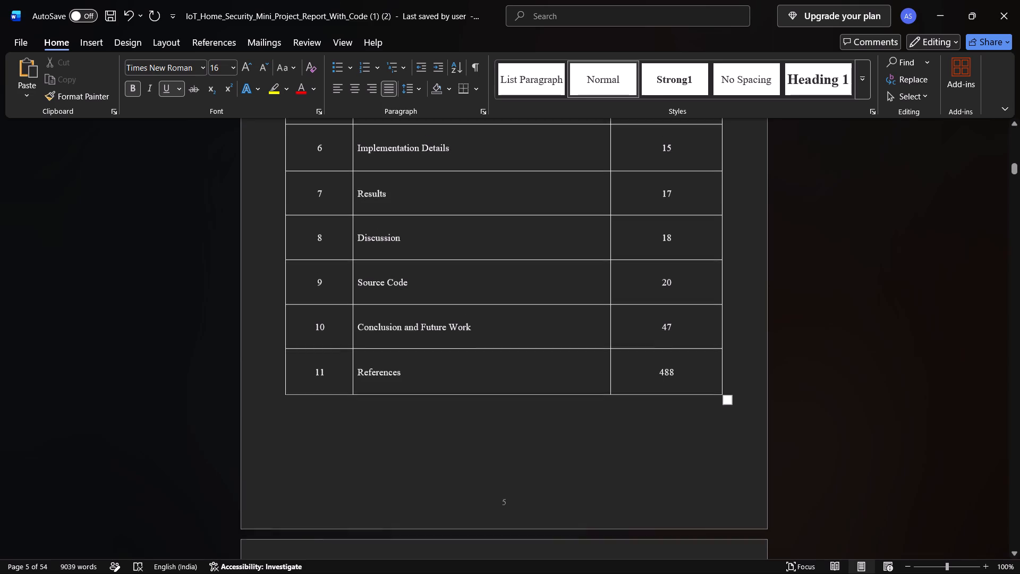
pyautogui.scroll(1, 442, 365)
pyautogui.scroll(1, 440, 450)
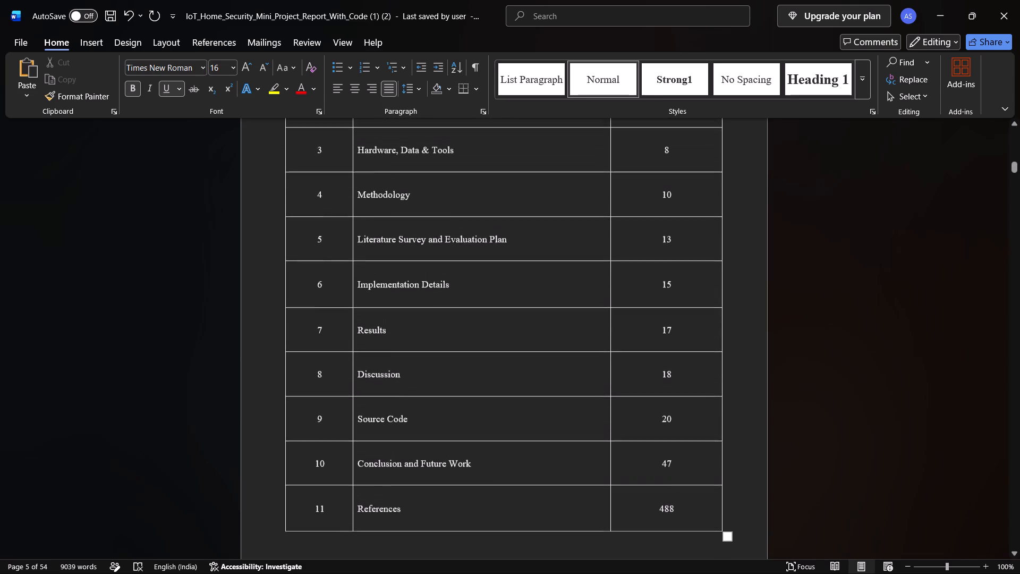
pyautogui.scroll(2, 440, 450)
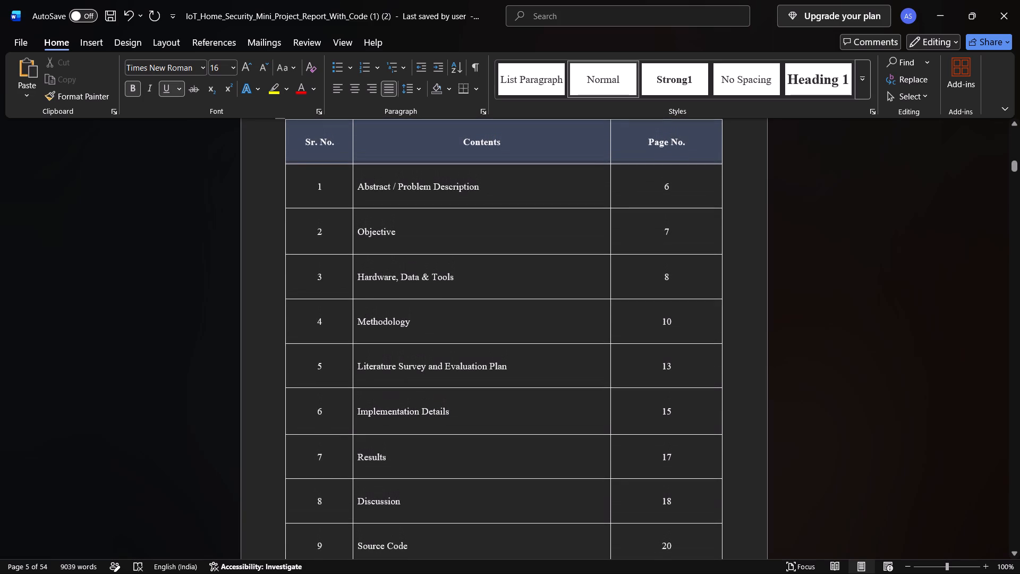
pyautogui.scroll(1, 440, 450)
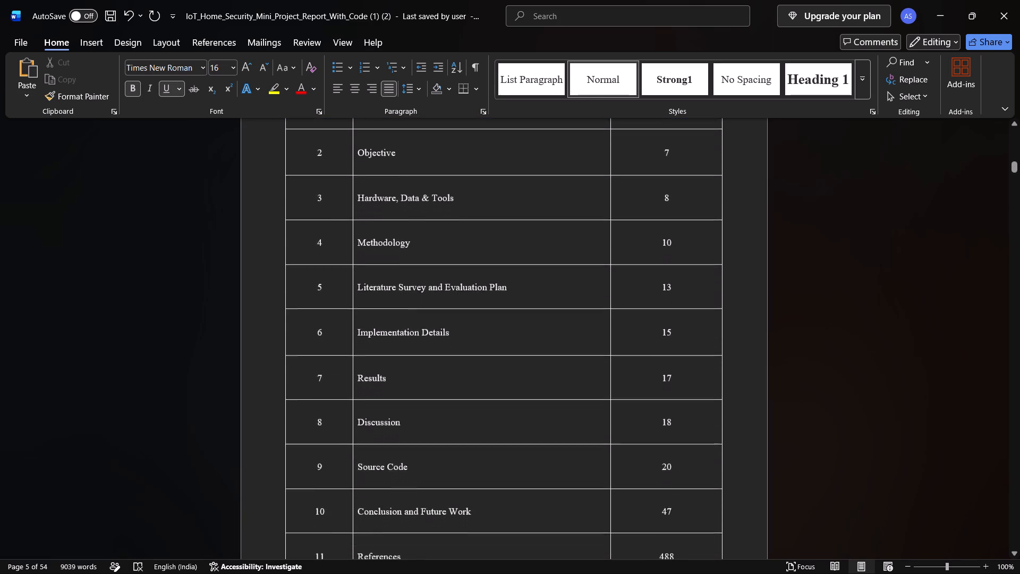
pyautogui.scroll(2, 440, 450)
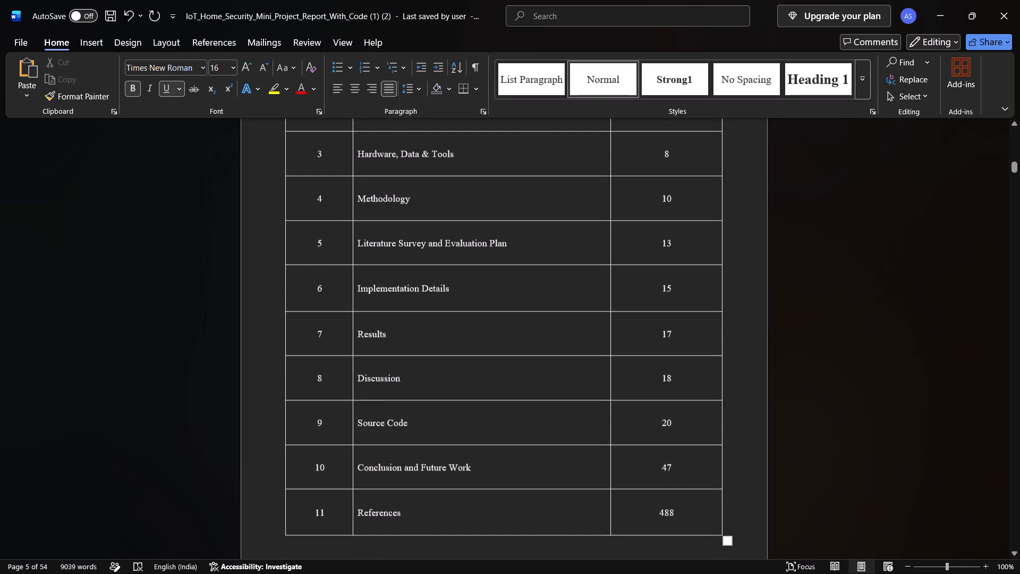
pyautogui.scroll(1, 440, 450)
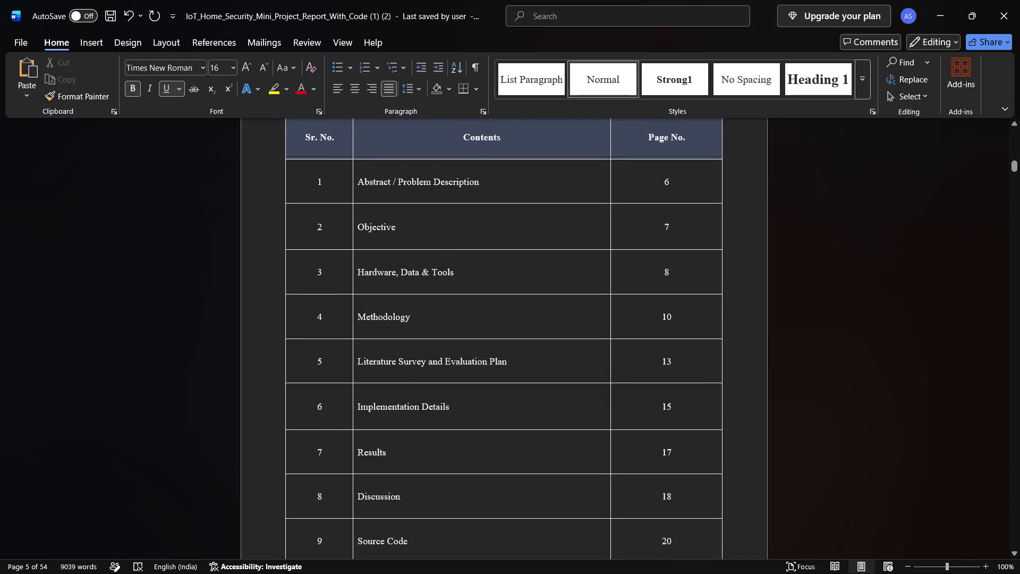
# Correct the page number of the References row in the Table of Contents to 48.
pyautogui.scroll(-1, 440, 450)
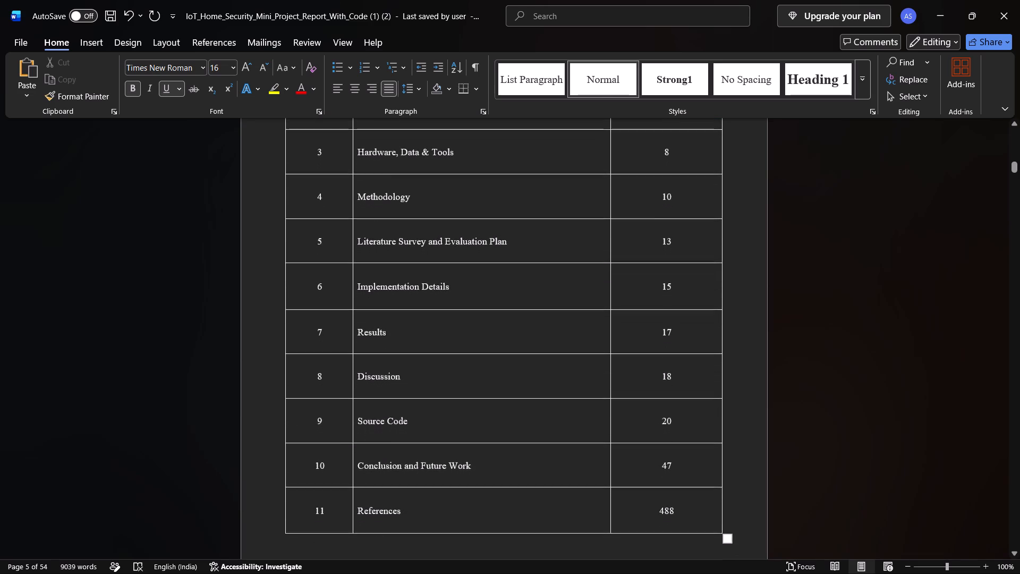
pyautogui.scroll(-1, 440, 450)
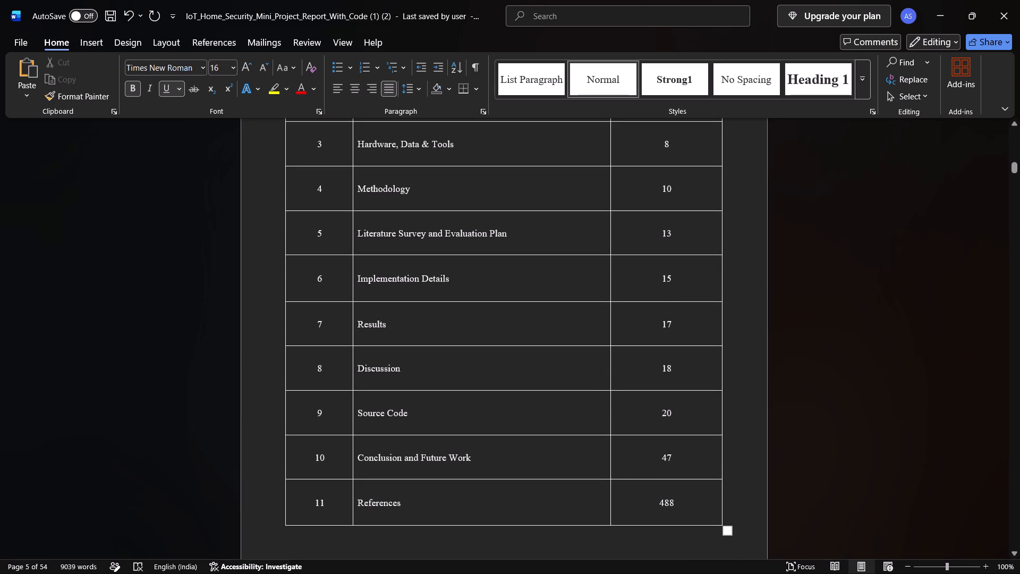
pyautogui.click(682, 499)
pyautogui.press('BackSpace')
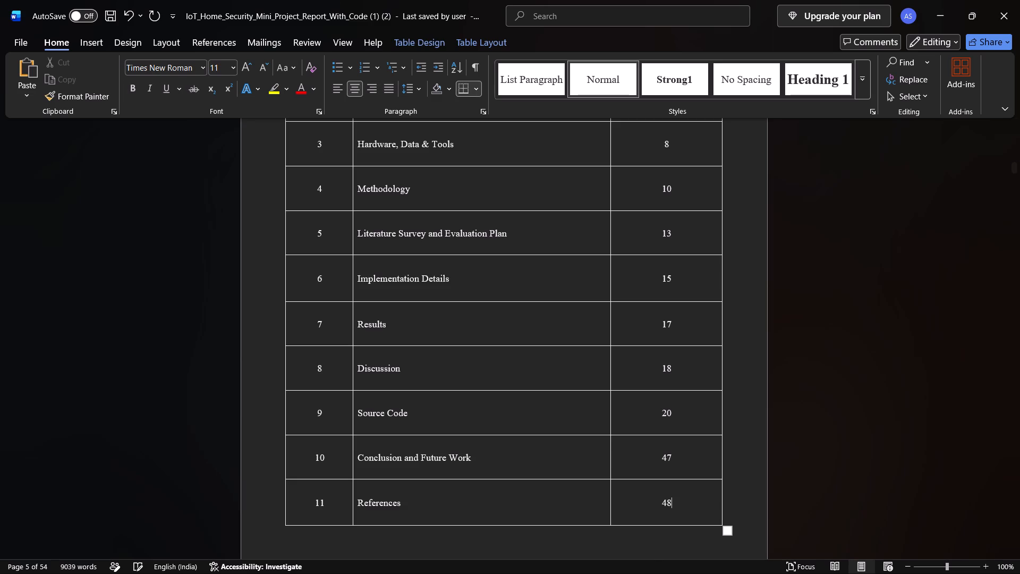
# Recheck the Table of Contents rows and page numbers from References up to the table's heading.
pyautogui.scroll(1, 506, 427)
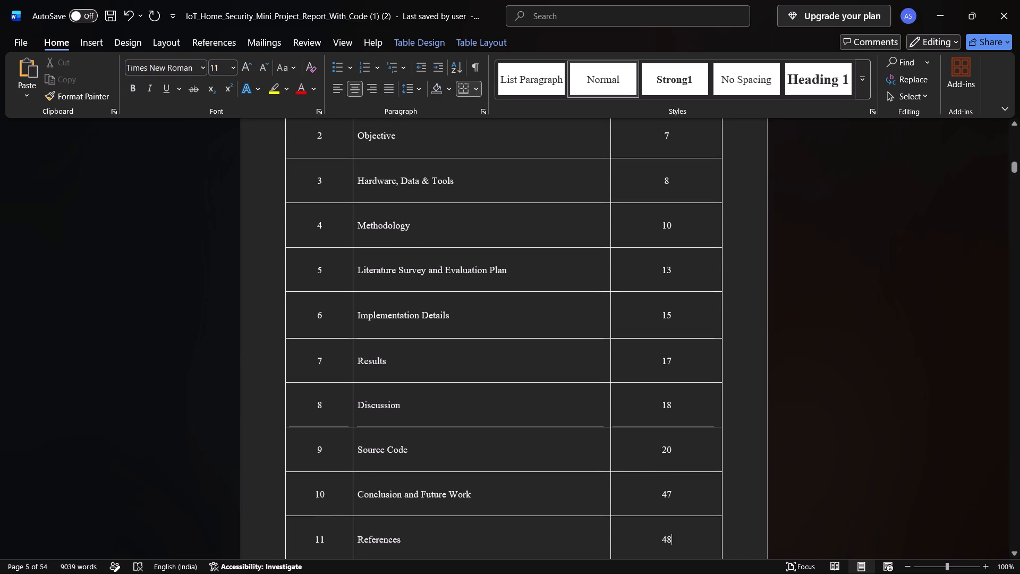
pyautogui.scroll(2, 506, 427)
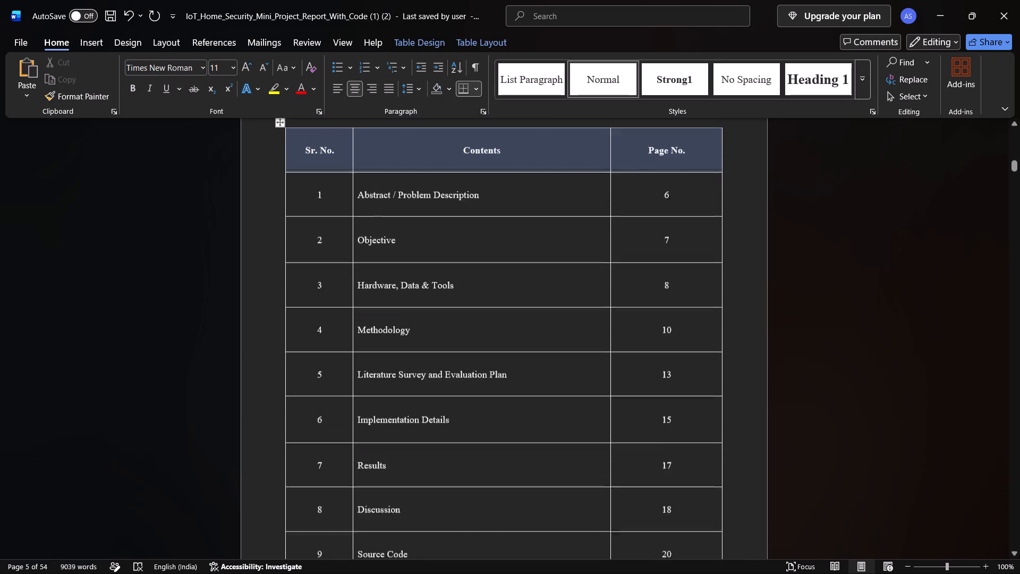
pyautogui.scroll(1, 506, 427)
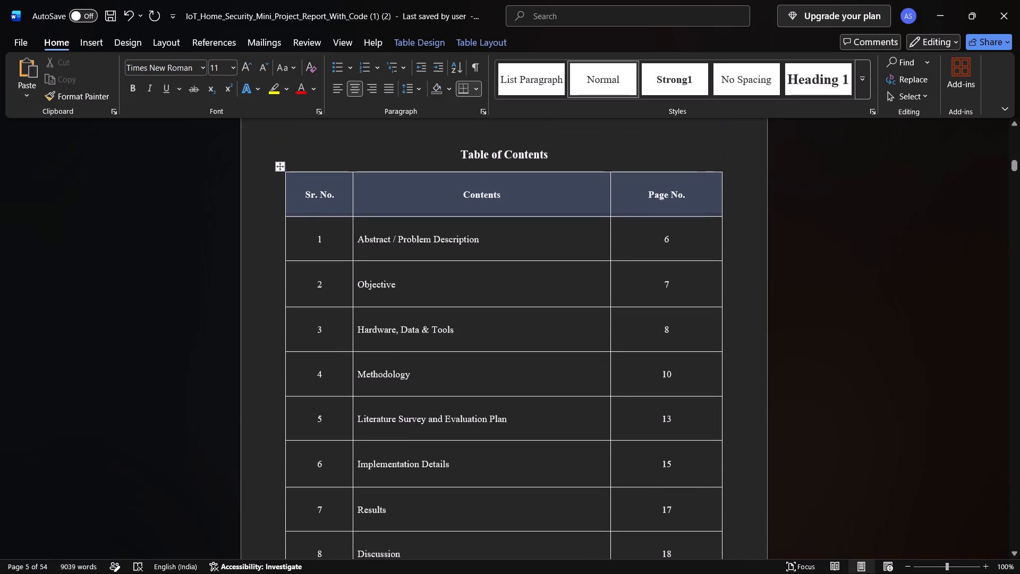
pyautogui.scroll(2, 506, 427)
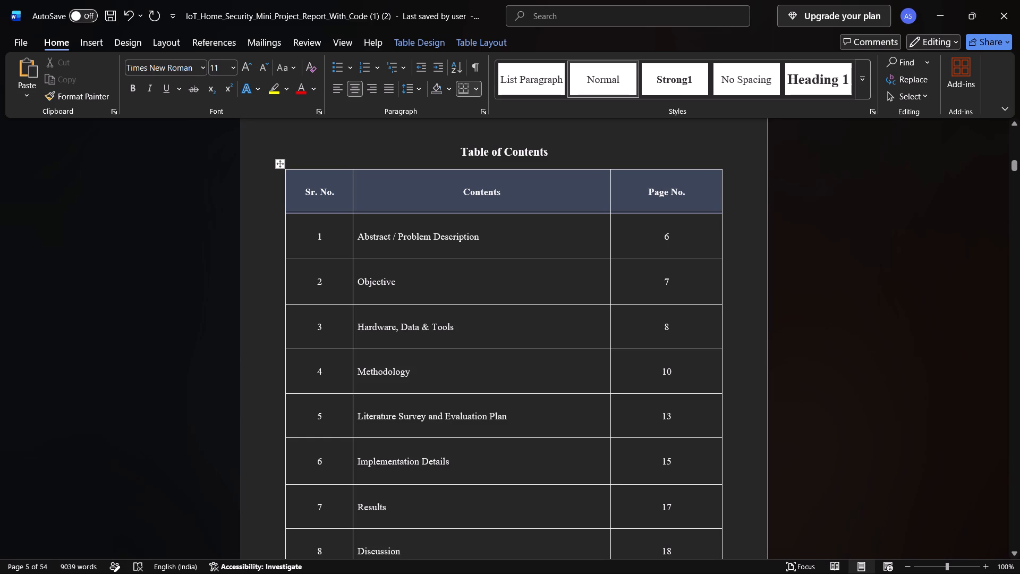
pyautogui.scroll(6, 506, 427)
# Examine the report pages from the Problem Statement through the methodology steps to the dashboard and camera monitoring sections for layout and page numbers.
pyautogui.scroll(-9, 506, 427)
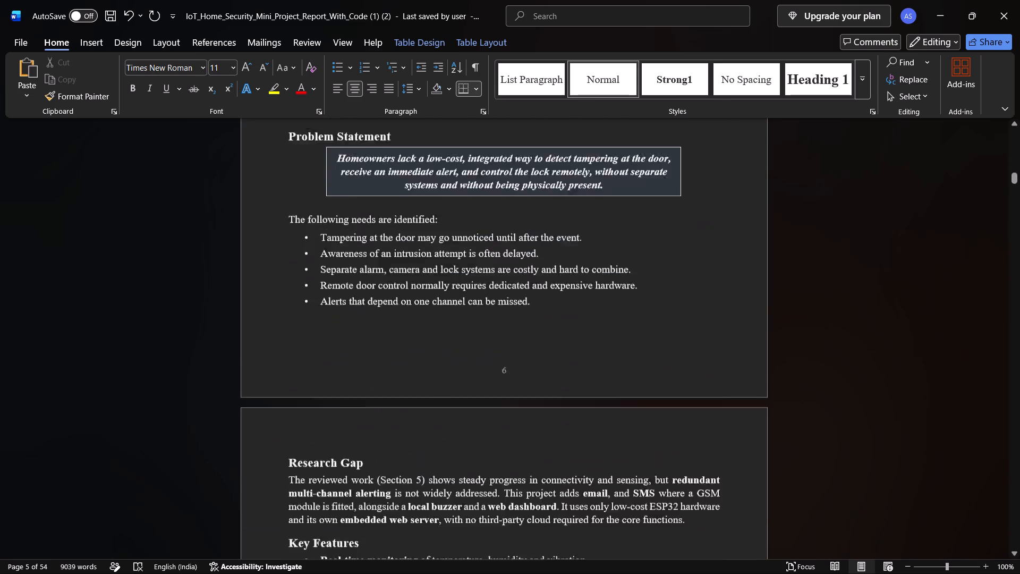
pyautogui.scroll(-9, 506, 427)
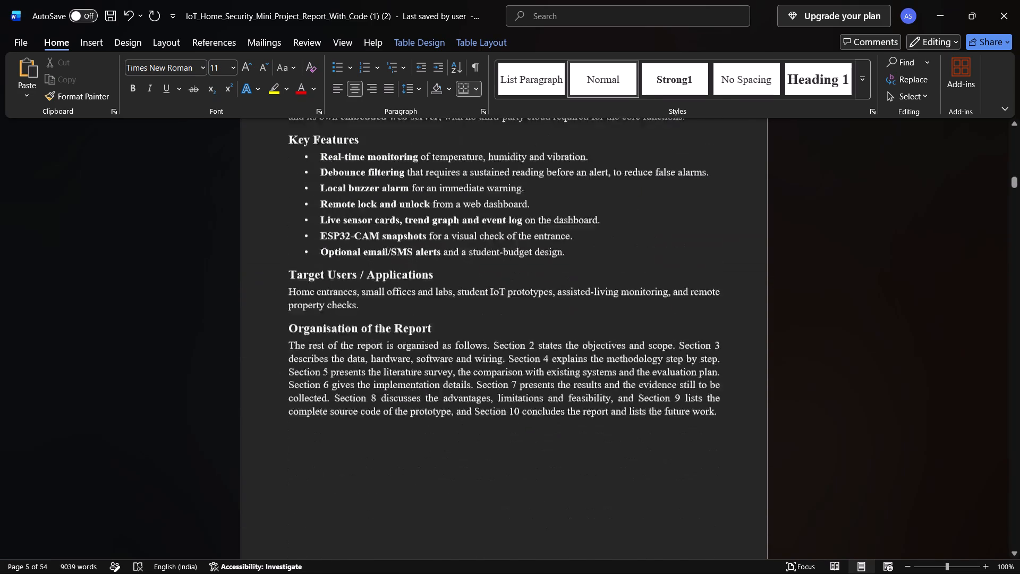
pyautogui.scroll(-7, 506, 427)
pyautogui.scroll(1, 506, 427)
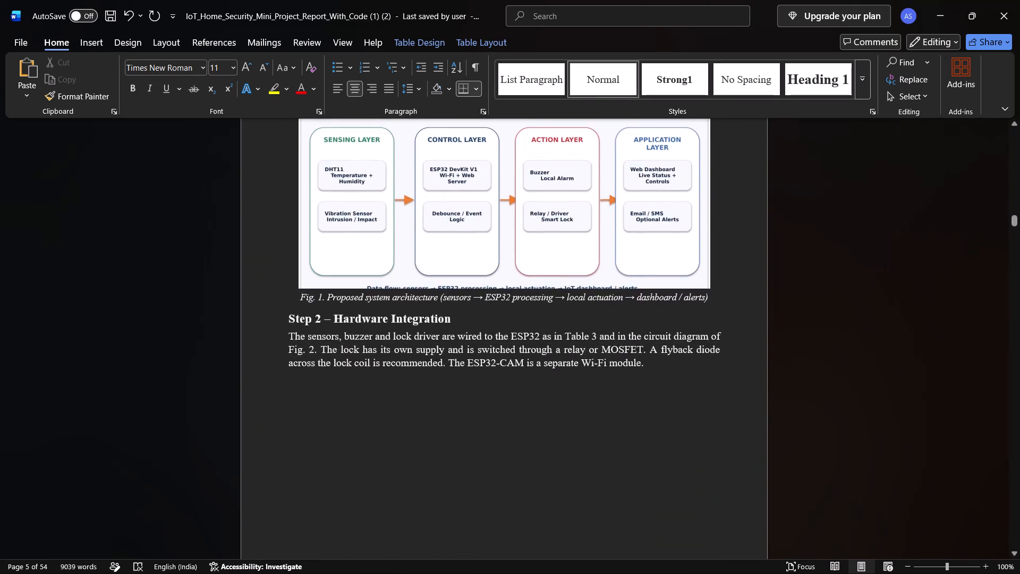
pyautogui.scroll(1, 506, 427)
pyautogui.scroll(-2, 506, 427)
pyautogui.scroll(1, 506, 427)
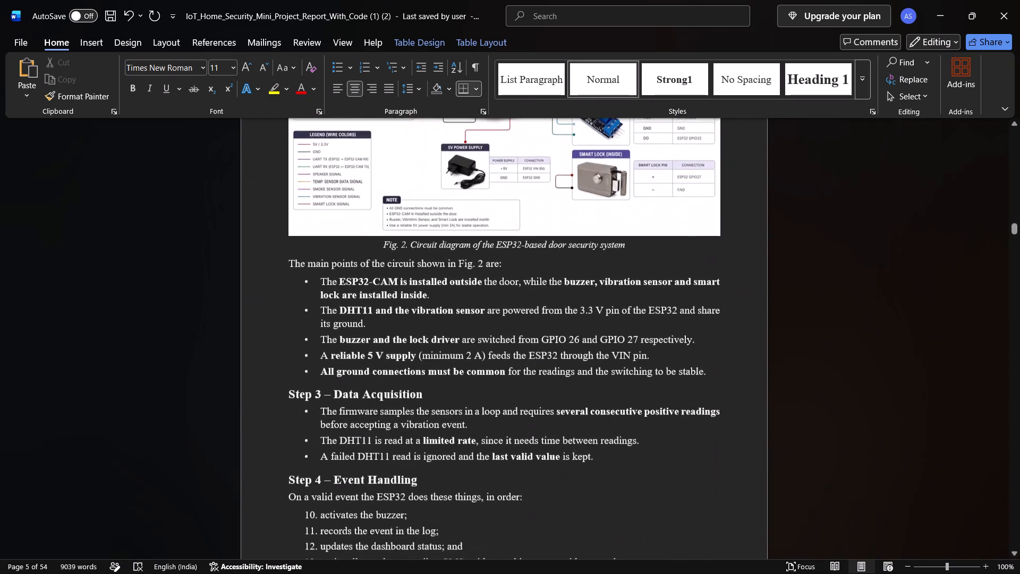
pyautogui.scroll(1, 506, 427)
pyautogui.scroll(-4, 506, 427)
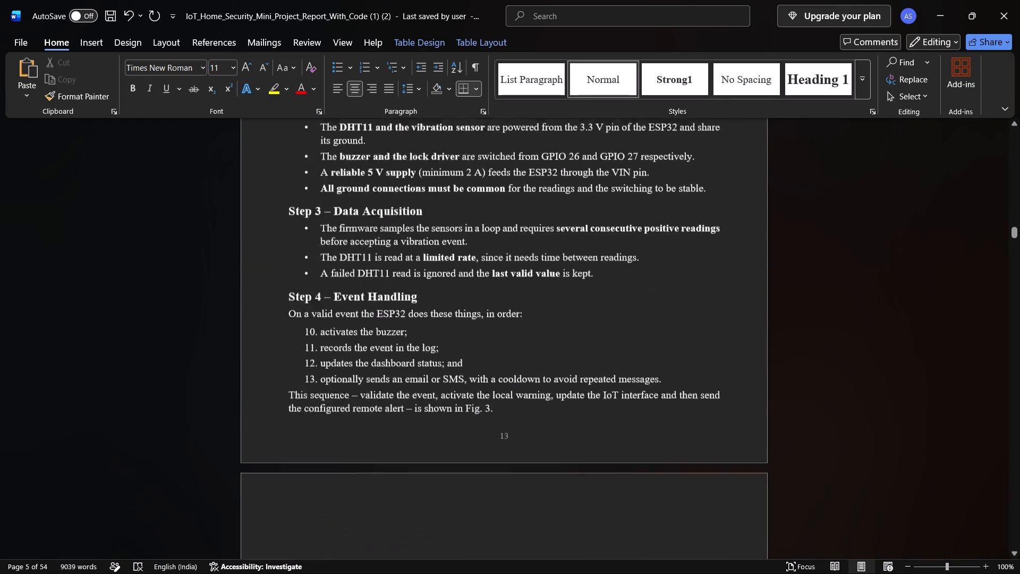
pyautogui.scroll(-9, 506, 427)
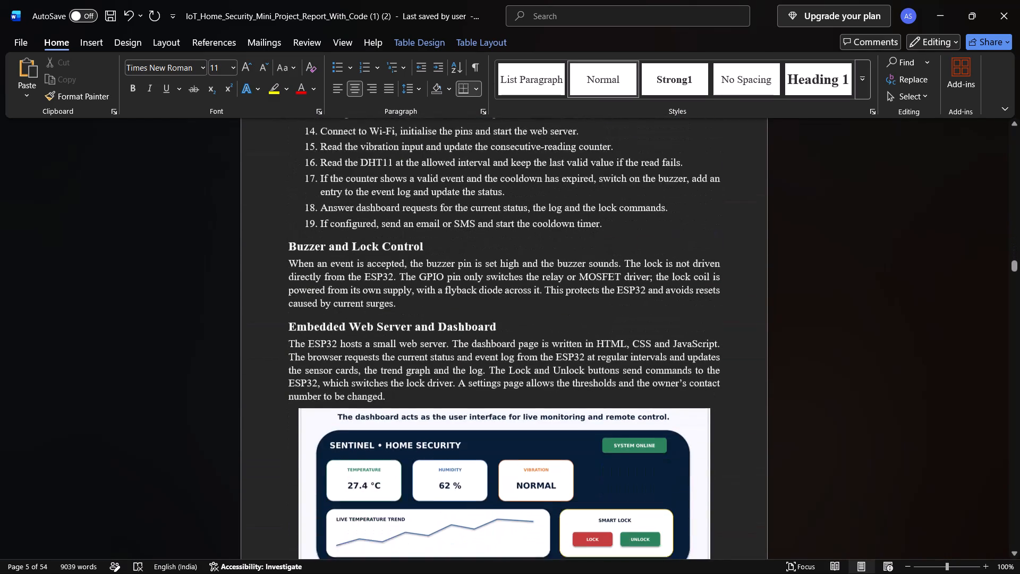
pyautogui.scroll(-5, 506, 427)
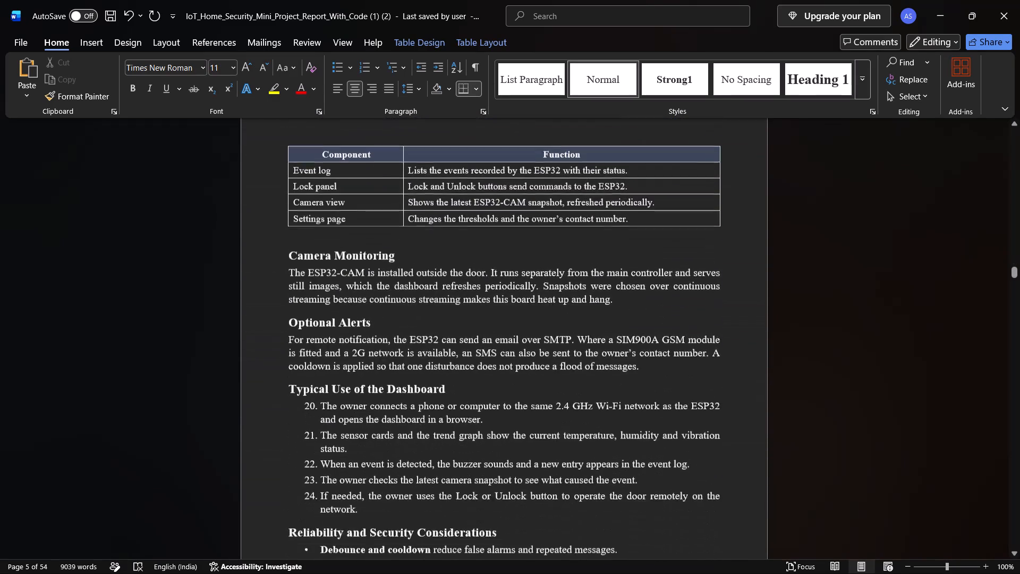
# Look back over the pages from the implementation details to the Table of Contents and recheck its listed page numbers.
pyautogui.scroll(13, 506, 427)
pyautogui.scroll(13, 506, 427)
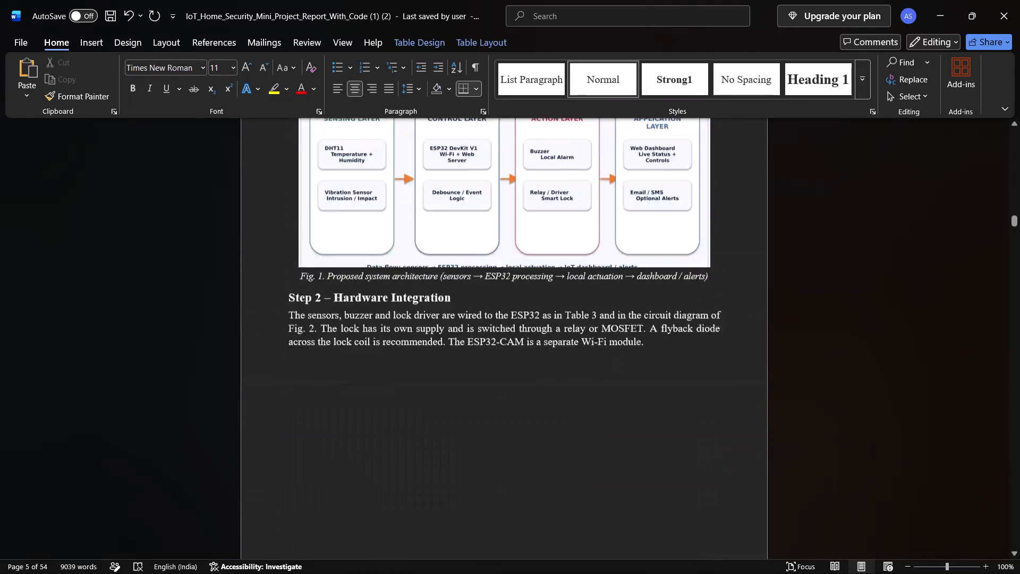
pyautogui.scroll(6, 506, 427)
pyautogui.scroll(-2, 506, 427)
pyautogui.scroll(1, 506, 427)
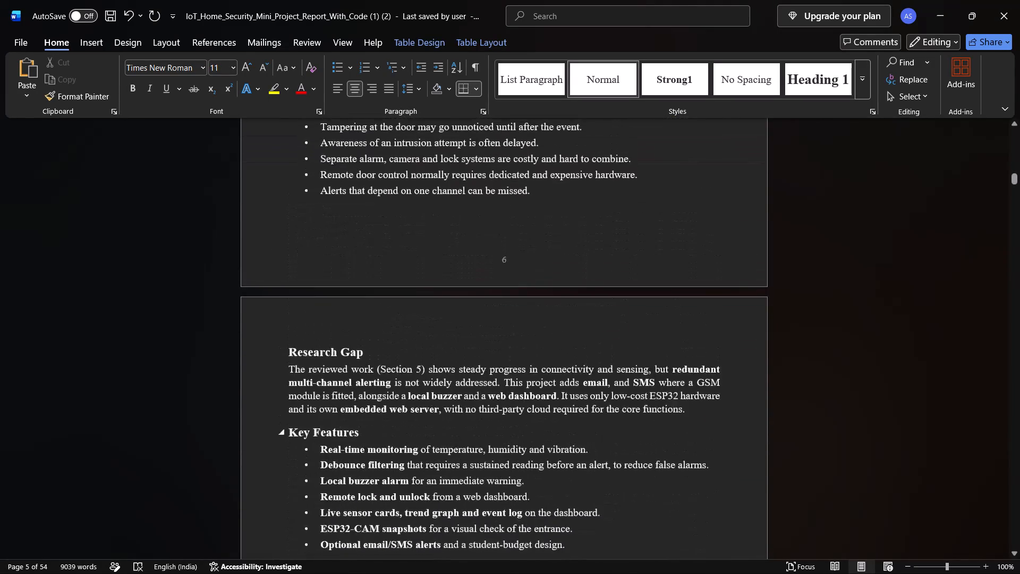
pyautogui.scroll(4, 506, 427)
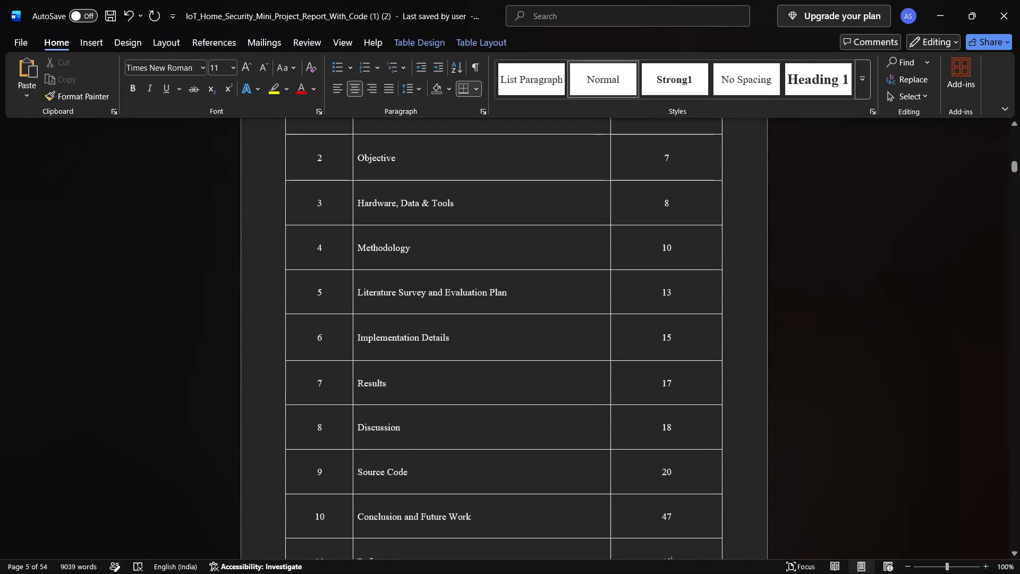
pyautogui.scroll(1, 506, 427)
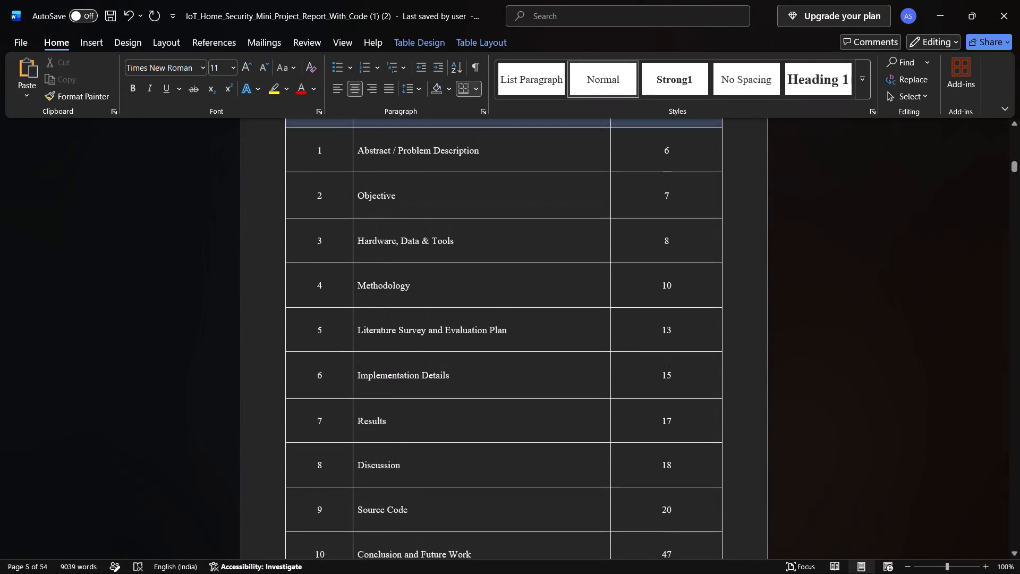
pyautogui.scroll(1, 506, 427)
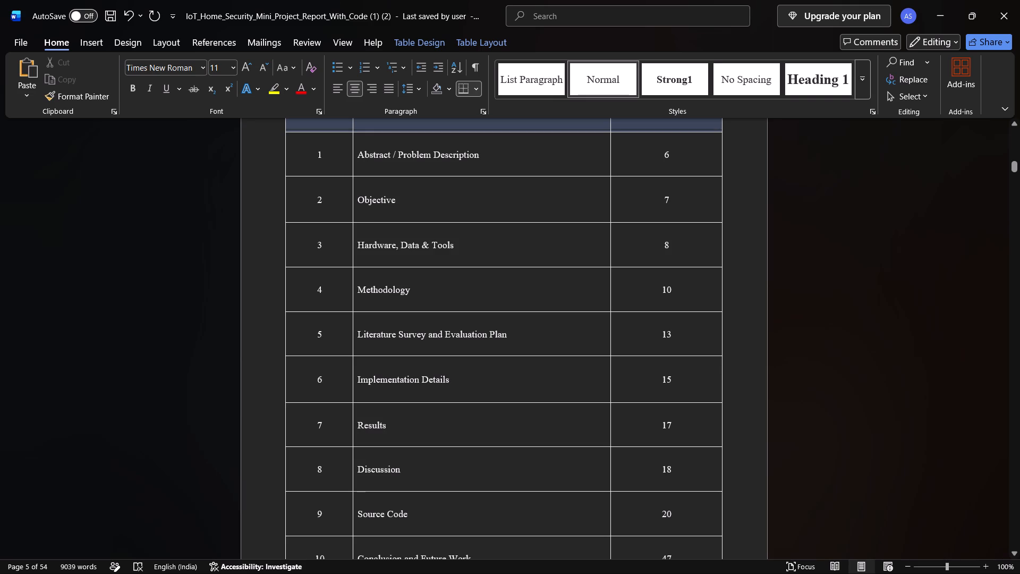
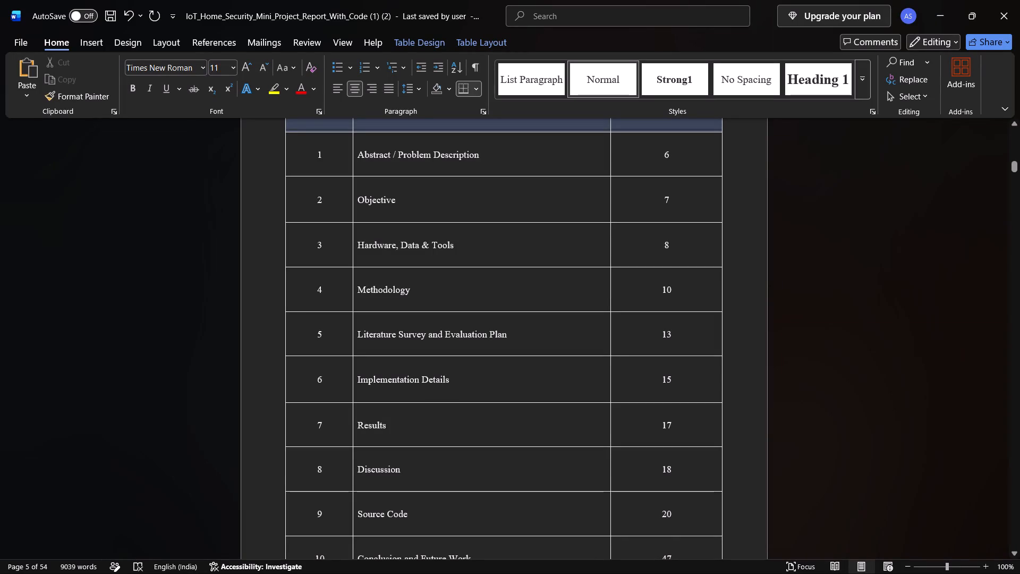
# Select the whole Table of Contents table and insert rows below it.
pyautogui.scroll(1, 352, 218)
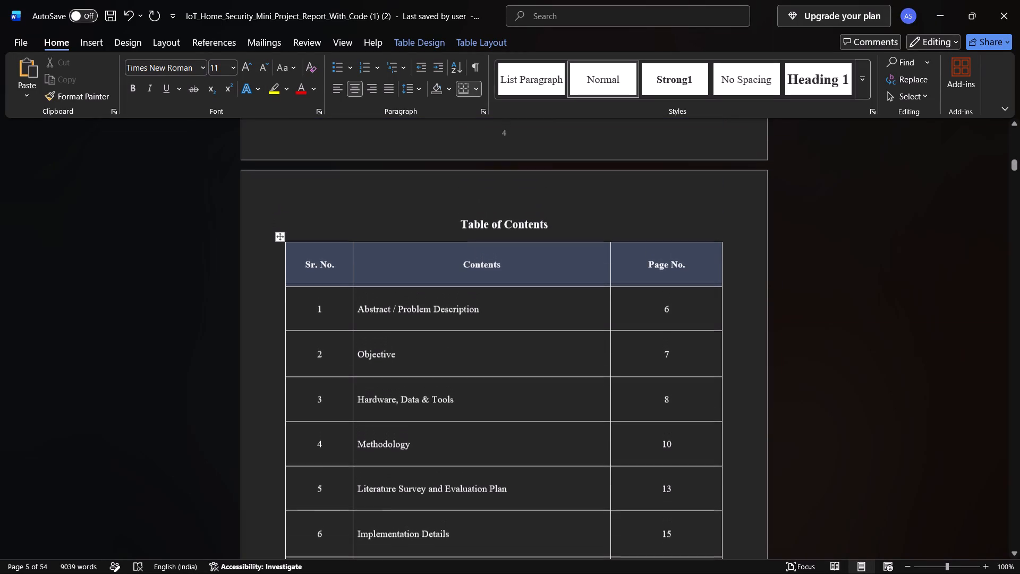
pyautogui.click(276, 236)
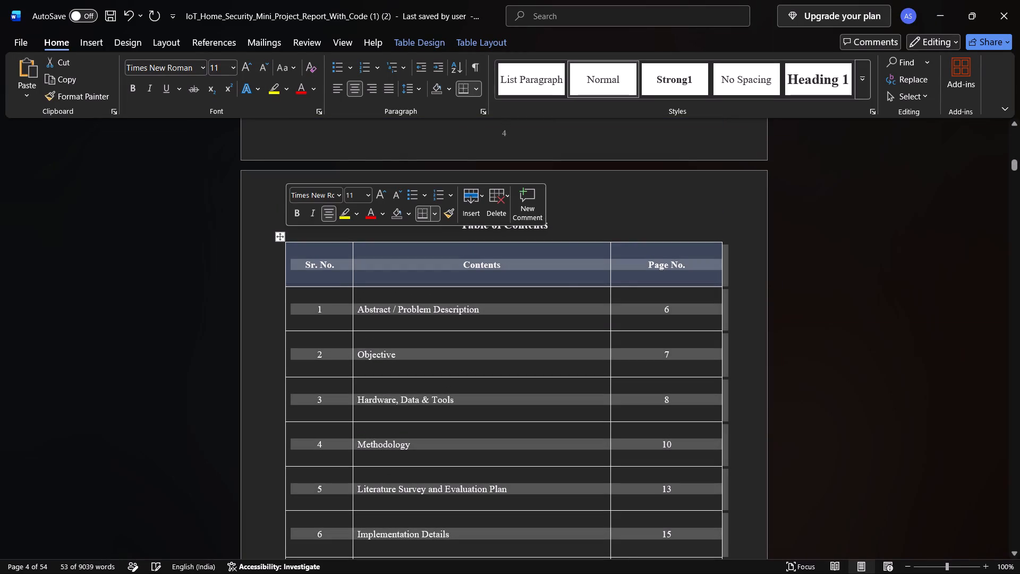
pyautogui.click(472, 209)
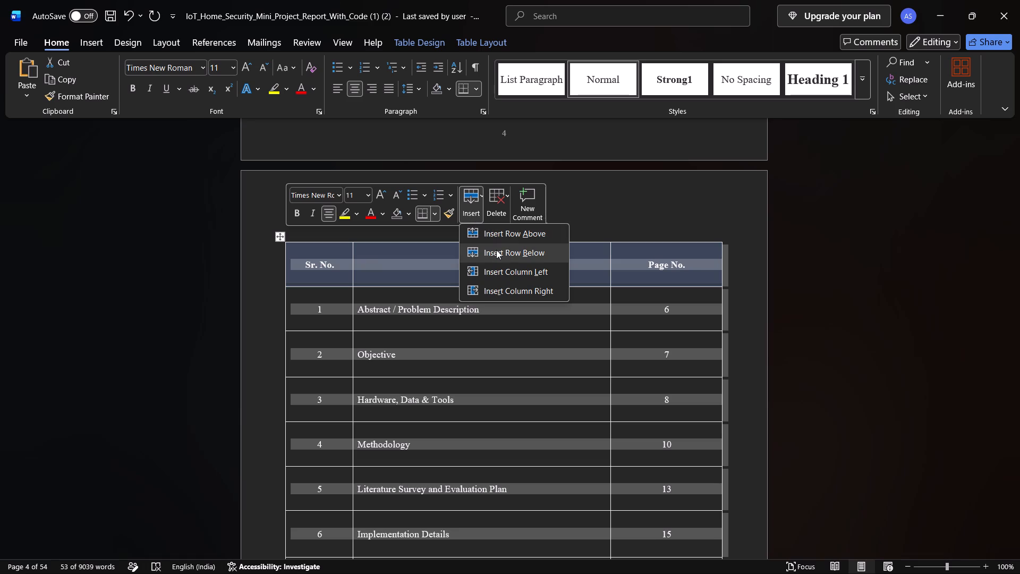
pyautogui.click(496, 250)
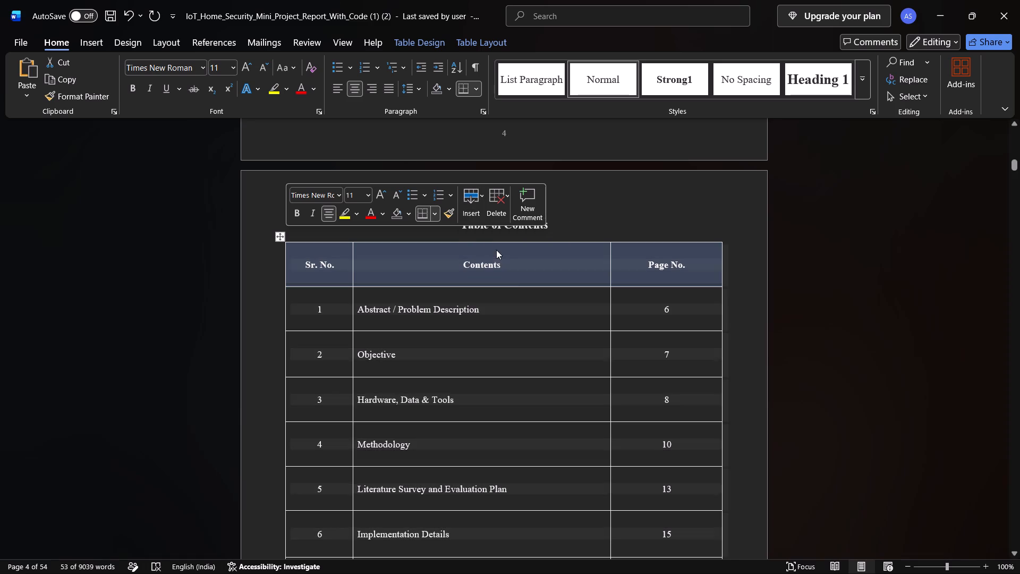
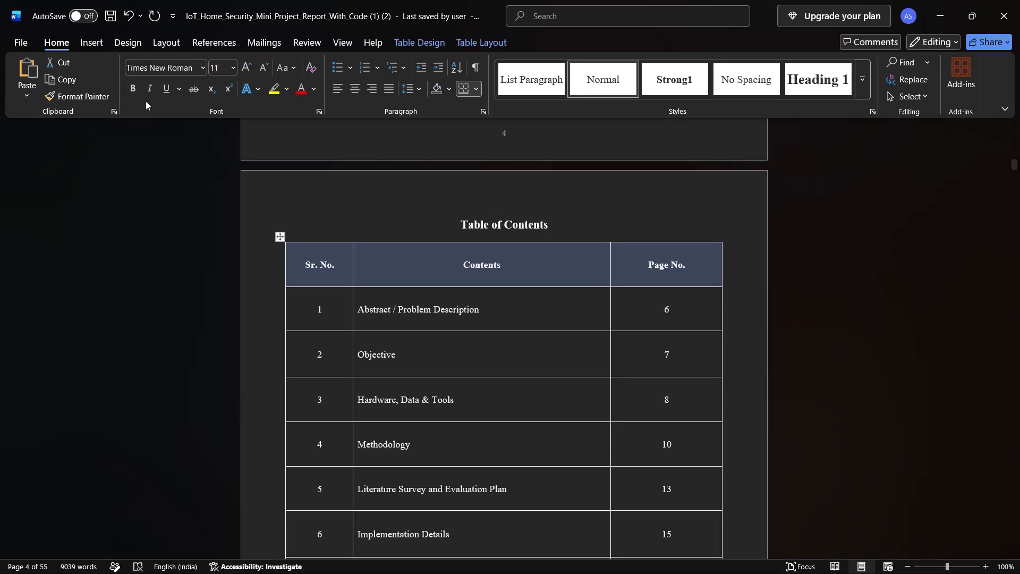
# Save the report under its existing file name.
pyautogui.click(13, 39)
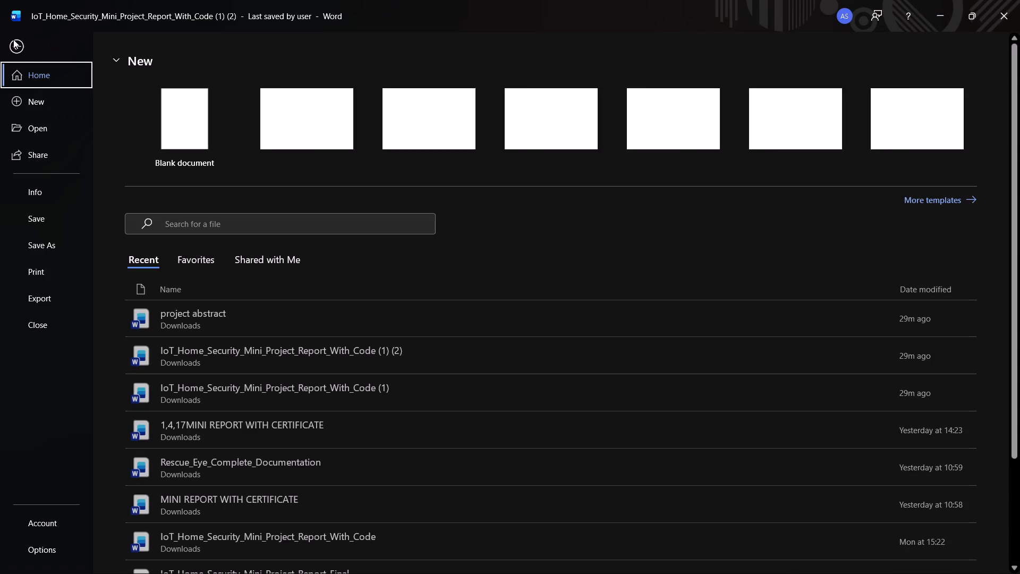
pyautogui.click(37, 226)
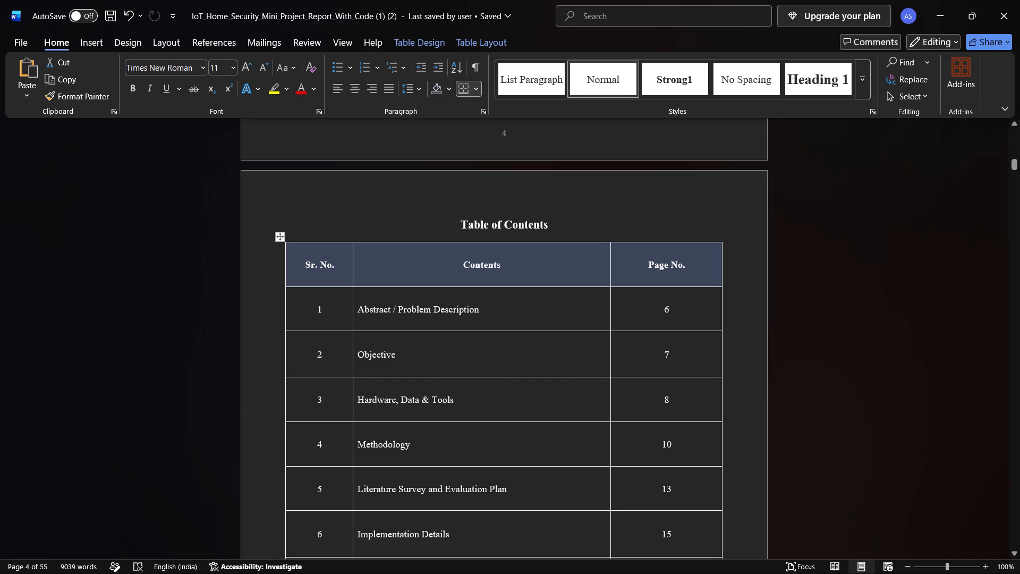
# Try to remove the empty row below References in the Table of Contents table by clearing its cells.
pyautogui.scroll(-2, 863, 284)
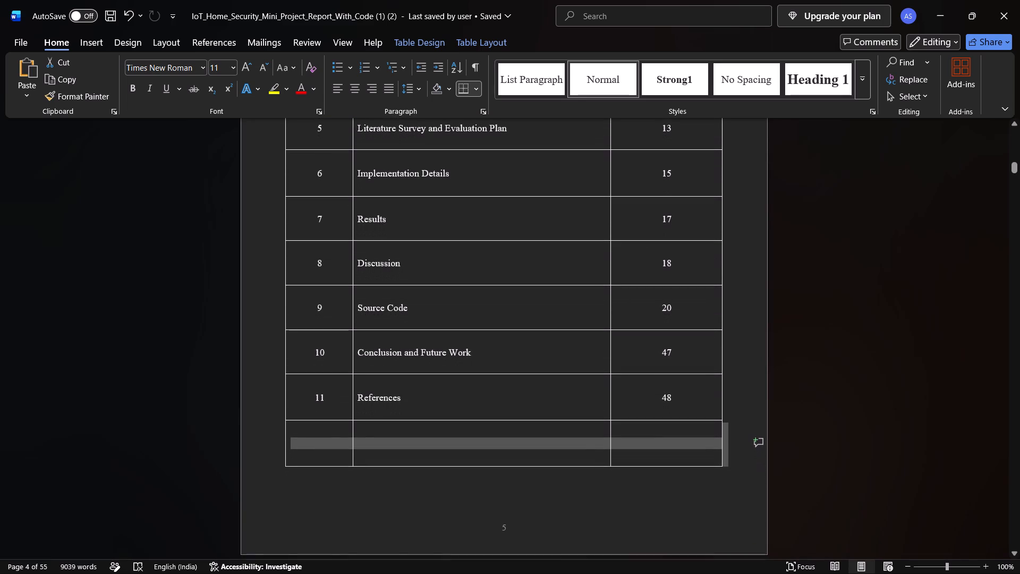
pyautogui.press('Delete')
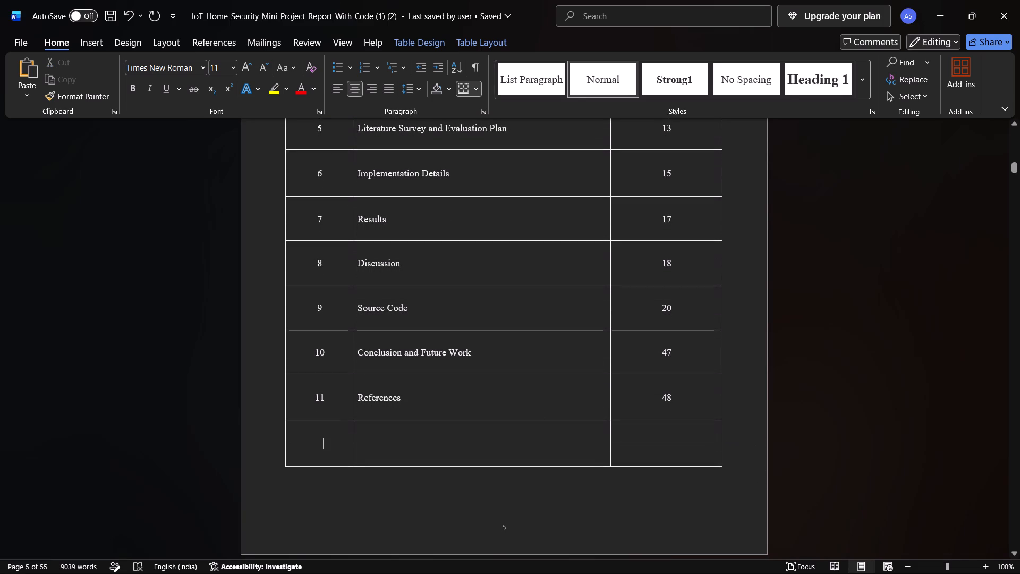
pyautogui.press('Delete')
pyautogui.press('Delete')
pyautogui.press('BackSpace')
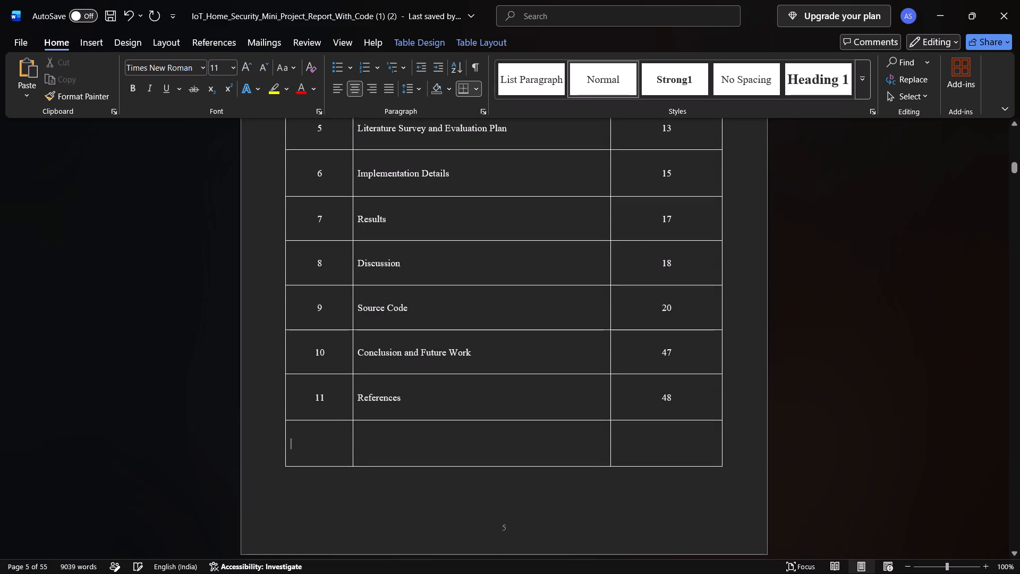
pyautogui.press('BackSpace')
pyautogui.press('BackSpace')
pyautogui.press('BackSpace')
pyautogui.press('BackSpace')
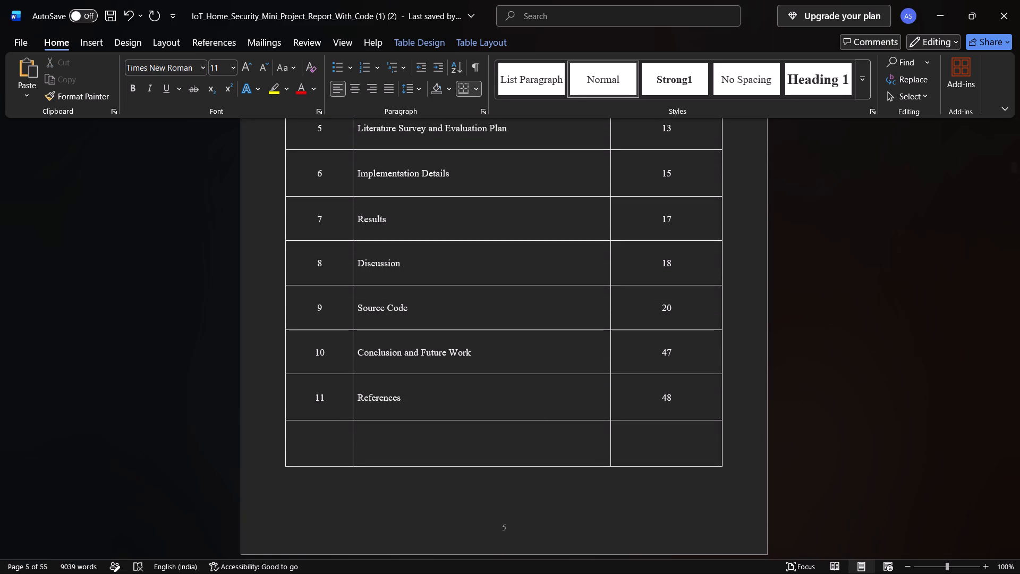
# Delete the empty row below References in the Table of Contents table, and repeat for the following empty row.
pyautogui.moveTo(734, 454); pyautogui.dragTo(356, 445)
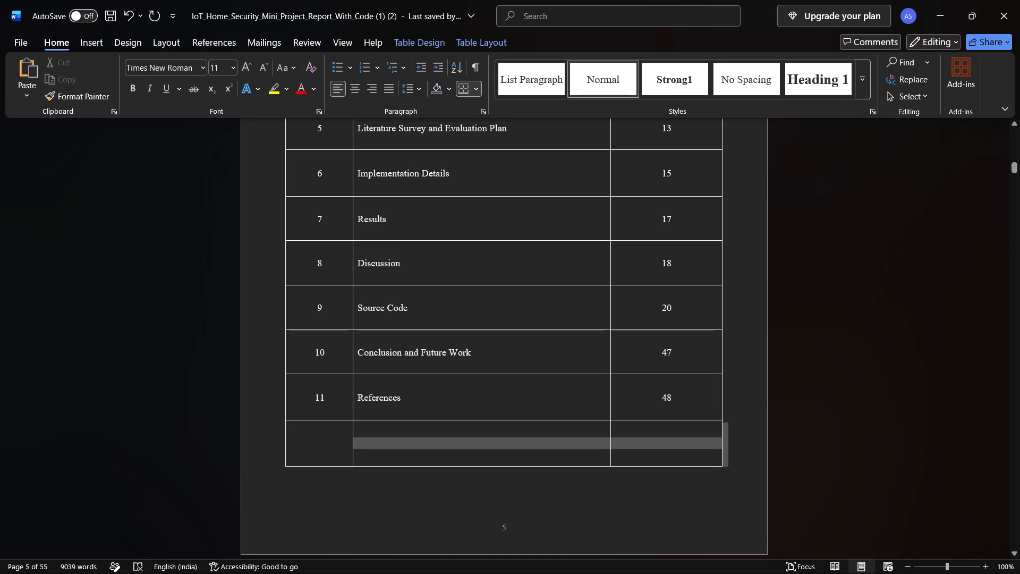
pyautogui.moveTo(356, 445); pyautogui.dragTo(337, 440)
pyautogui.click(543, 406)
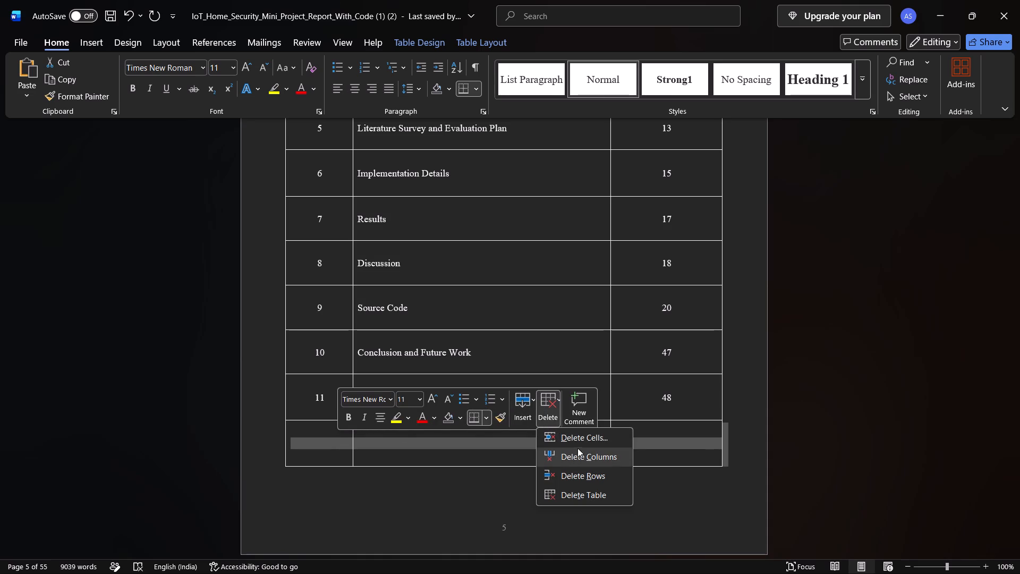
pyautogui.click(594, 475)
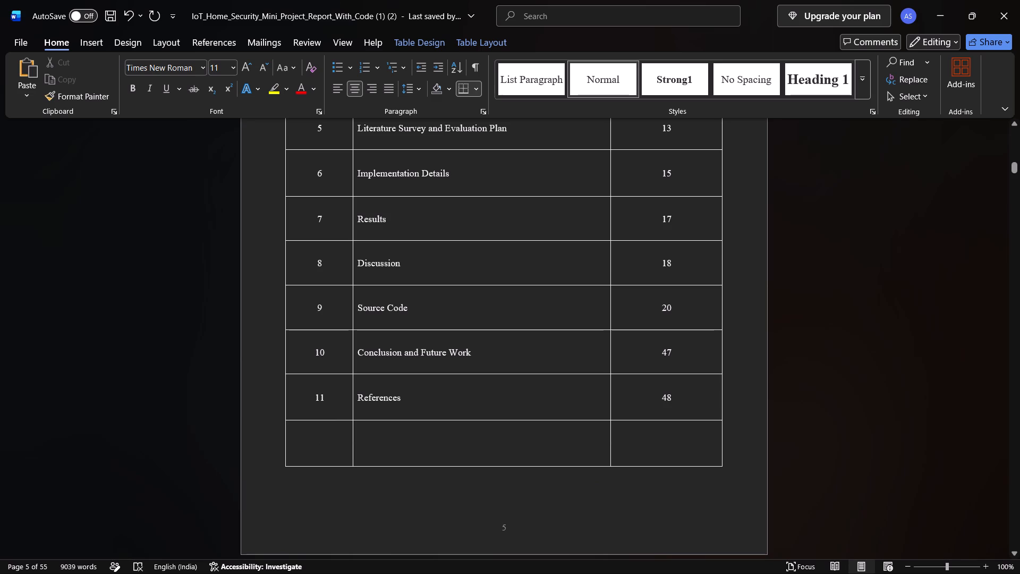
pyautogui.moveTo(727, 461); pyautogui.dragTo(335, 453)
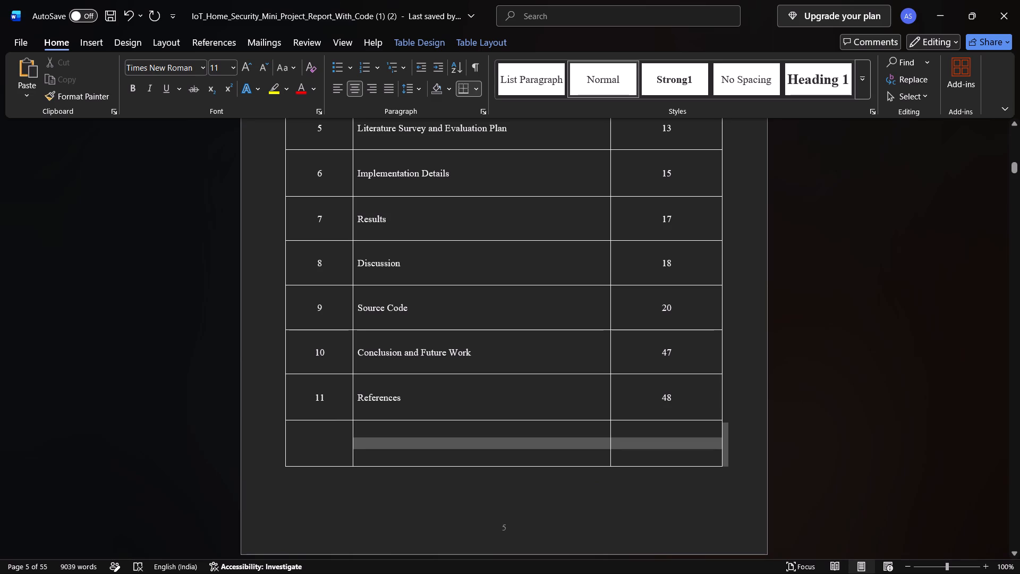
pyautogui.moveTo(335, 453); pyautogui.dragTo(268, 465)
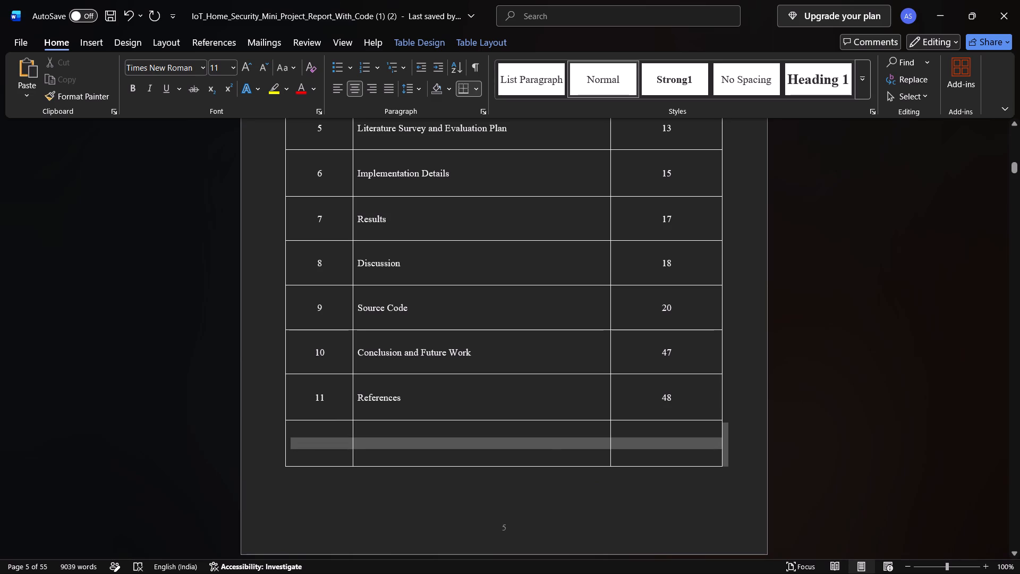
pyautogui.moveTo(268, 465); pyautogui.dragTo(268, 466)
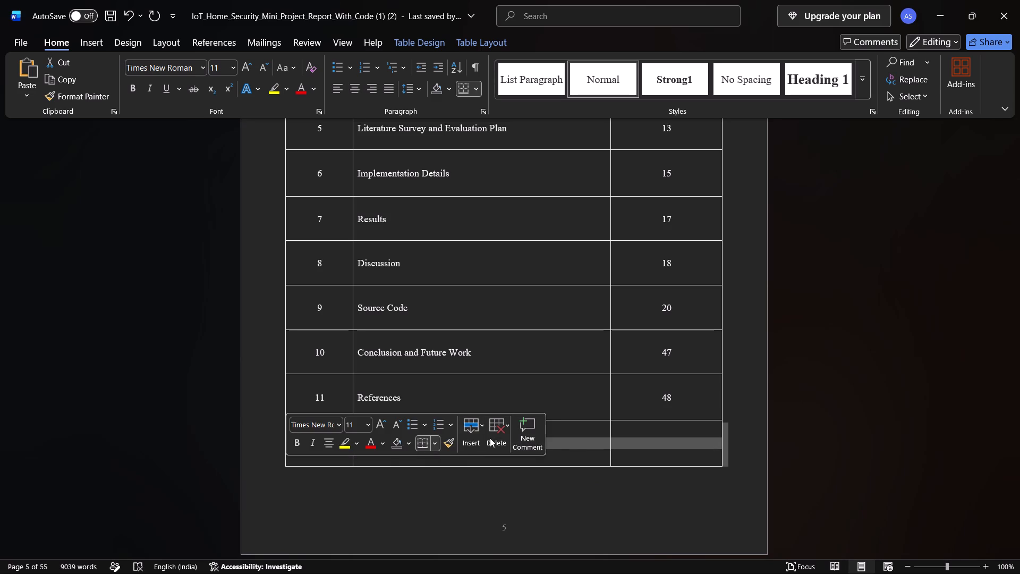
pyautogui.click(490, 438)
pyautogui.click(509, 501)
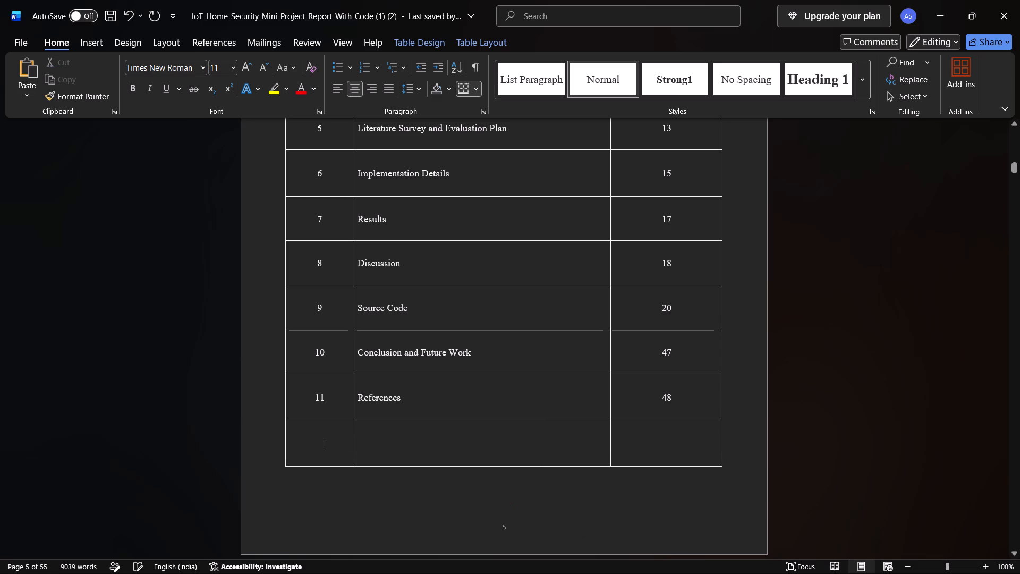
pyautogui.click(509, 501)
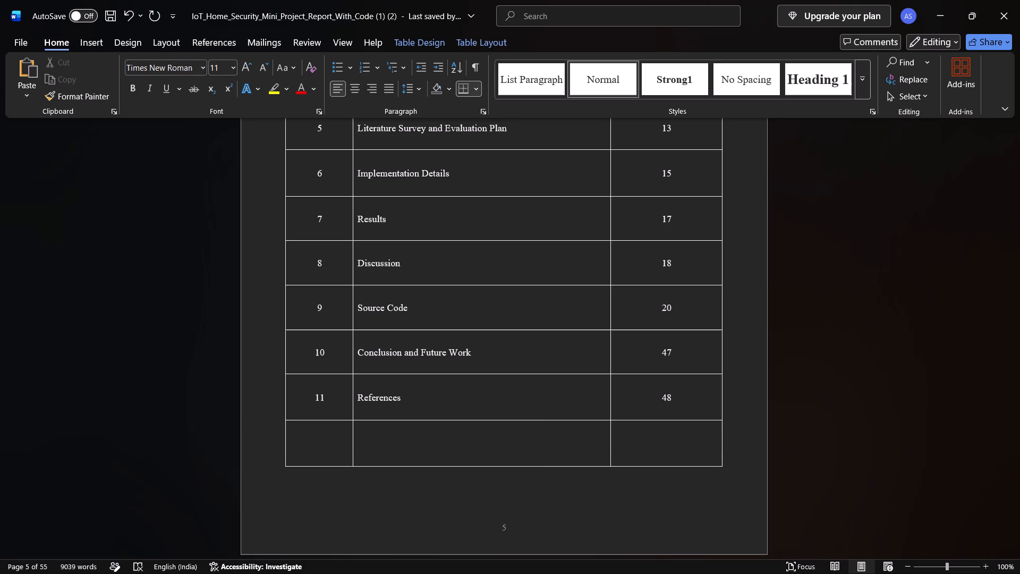
# Undo the row deletions and the earlier row insertion so the Table of Contents table ends at References.
pyautogui.hotkey('ctrl', 'z')
pyautogui.hotkey('ctrl', 'z')
pyautogui.hotkey('ctrl', 'z')
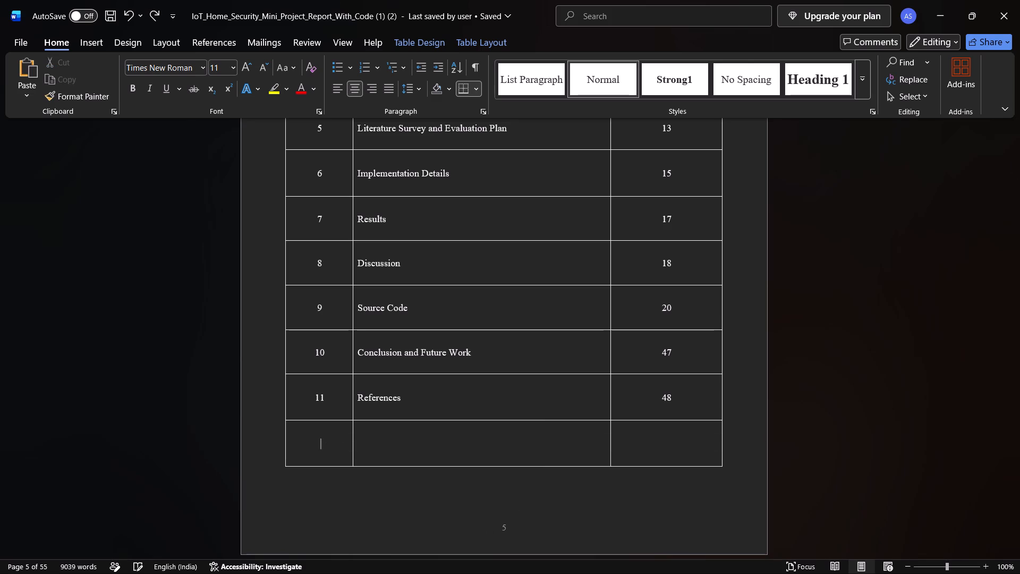
pyautogui.hotkey('ctrl', 'z')
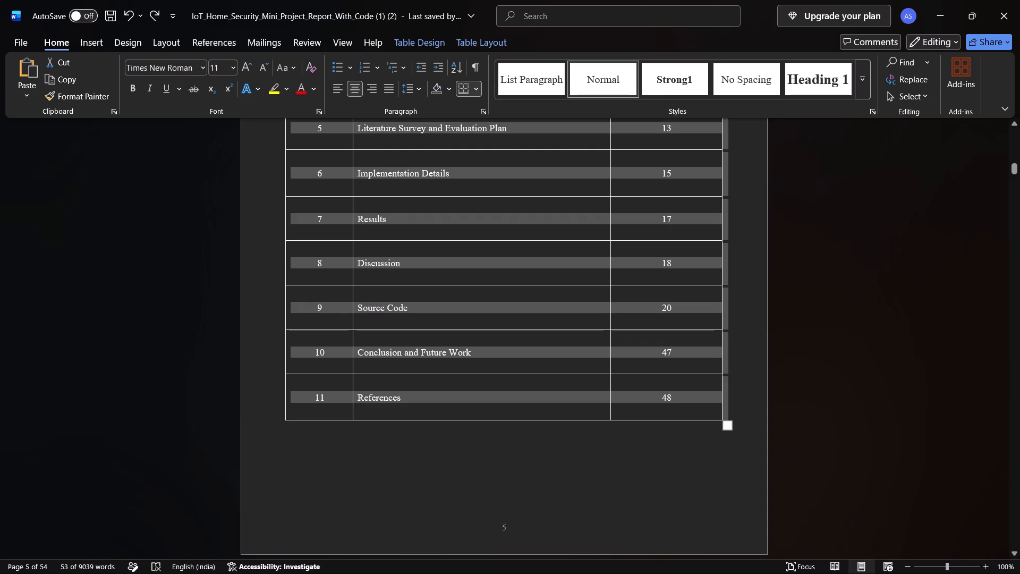
pyautogui.click(545, 471)
# Examine the Table of Contents table from its heading down to the References row.
pyautogui.scroll(2, 545, 471)
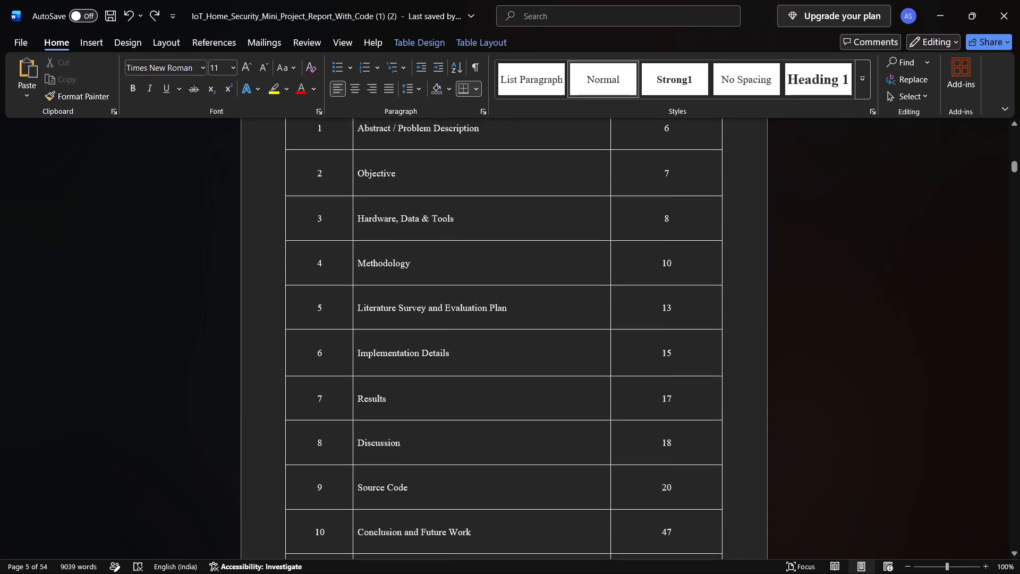
pyautogui.scroll(1, 545, 471)
pyautogui.scroll(-1, 545, 471)
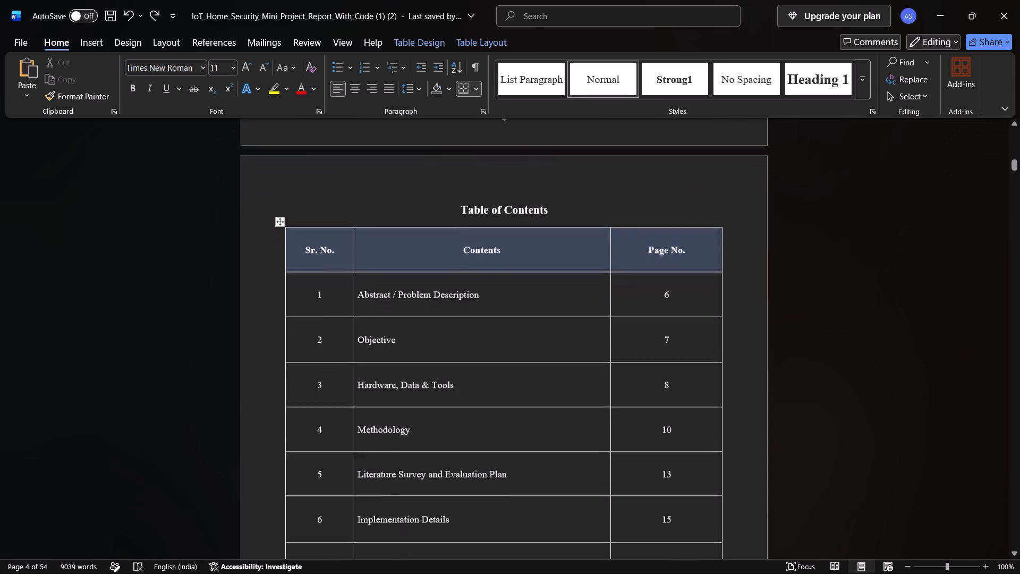
pyautogui.scroll(-2, 545, 471)
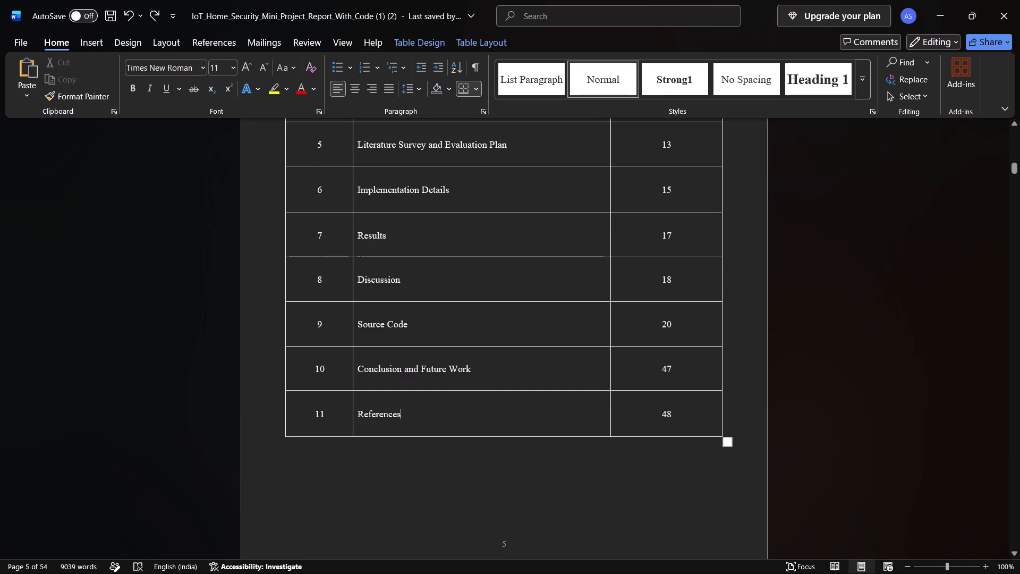
pyautogui.scroll(3, 545, 471)
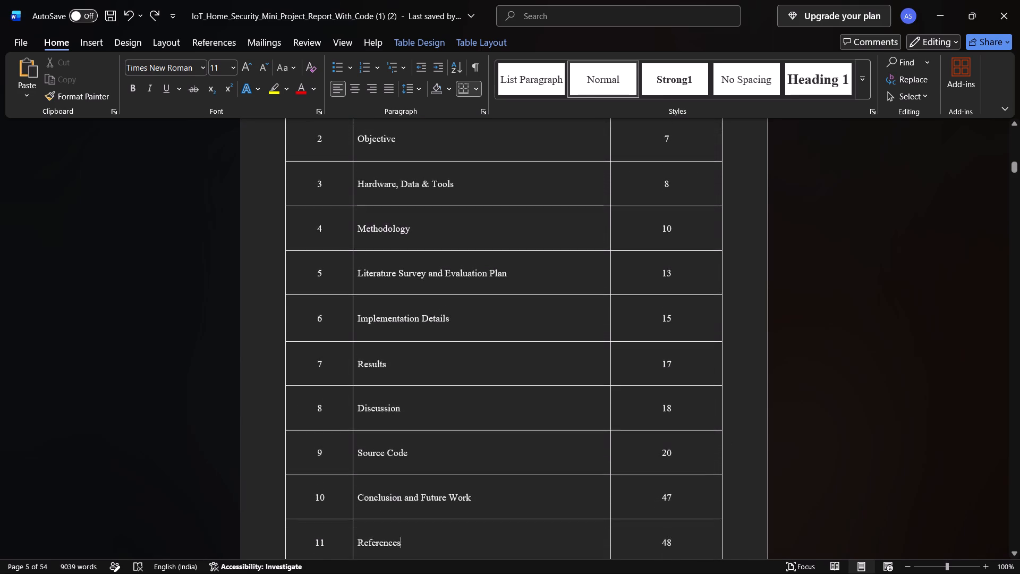
pyautogui.scroll(1, 545, 471)
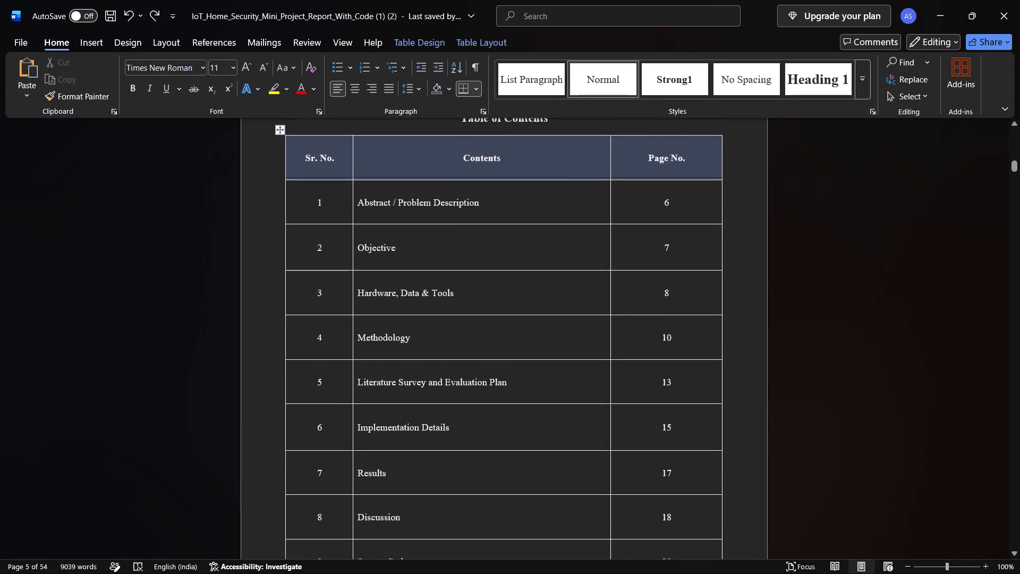
pyautogui.scroll(-2, 545, 471)
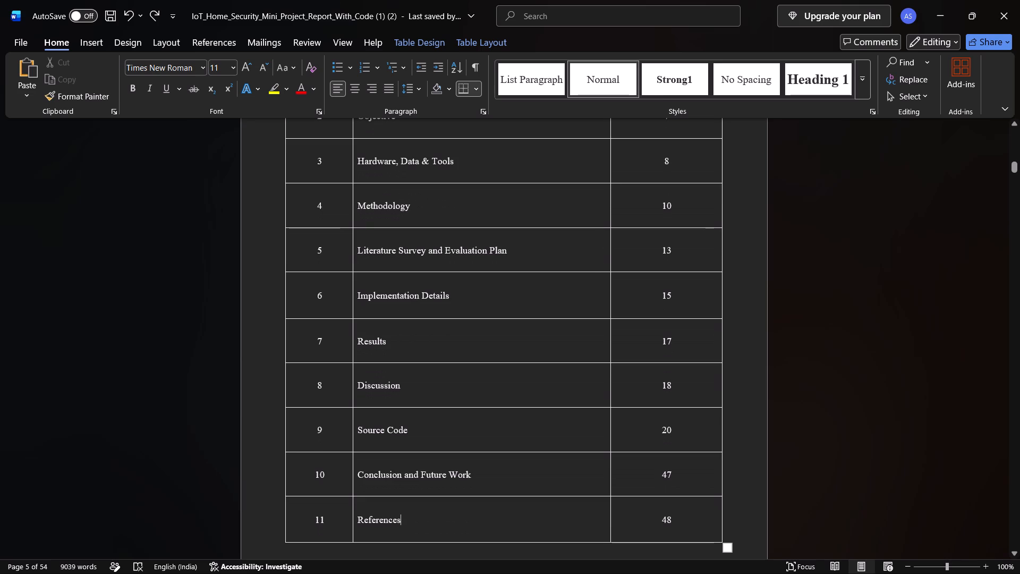
pyautogui.scroll(-2, 545, 471)
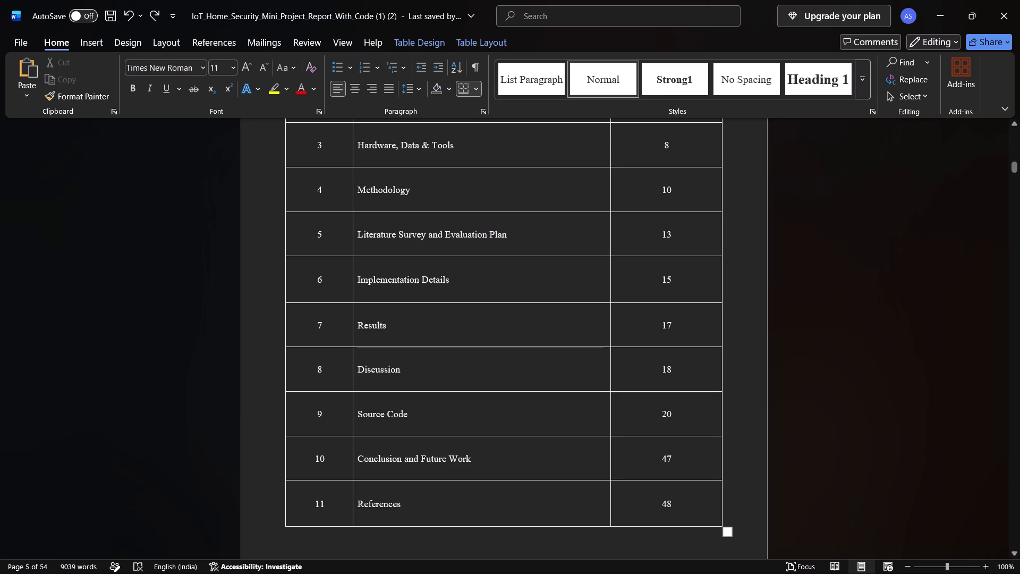
# Review the report's pages side by side at 70% zoom, from the cover page through the Literature Survey and Evaluation Plan section.
pyautogui.scroll(12, 857, 322)
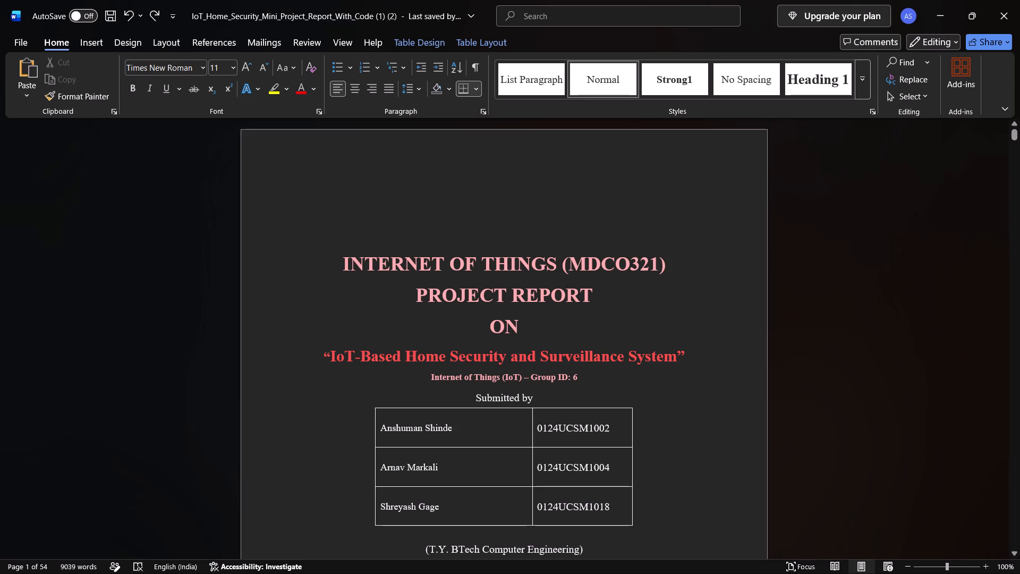
pyautogui.keyDown('ctrl'); pyautogui.scroll(-3, 679, 397); pyautogui.keyUp('ctrl')
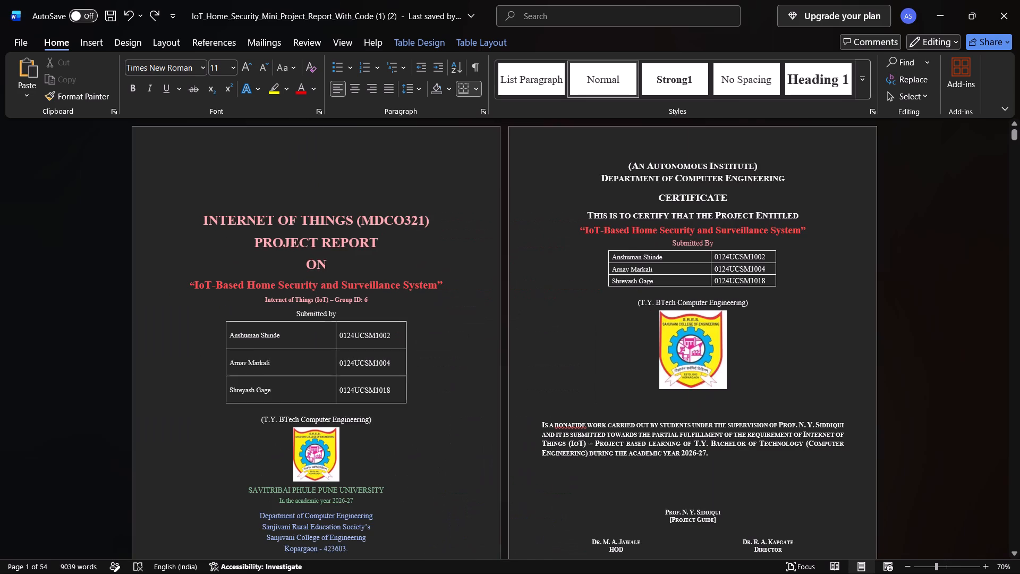
pyautogui.scroll(-2, 511, 435)
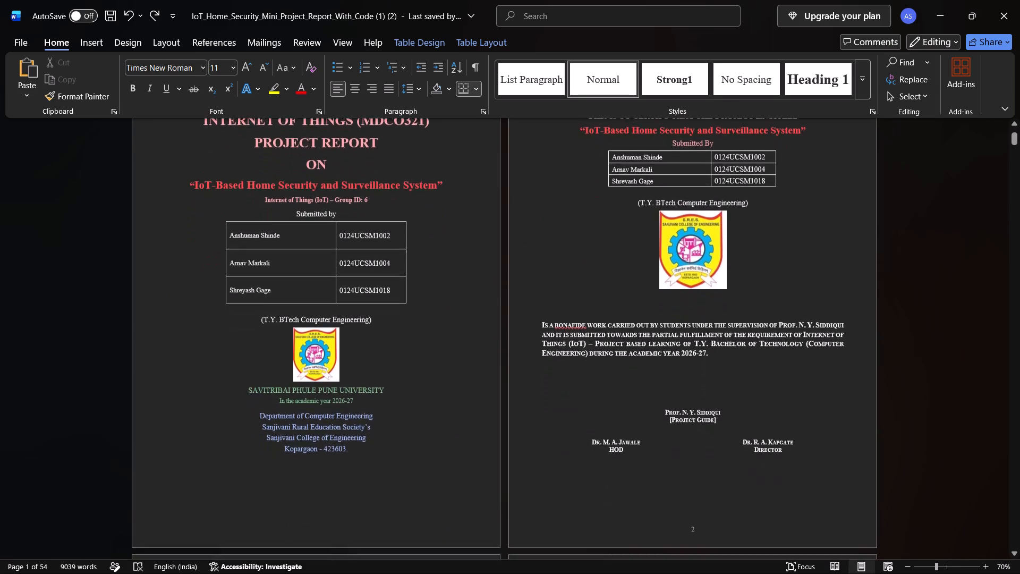
pyautogui.scroll(-4, 511, 435)
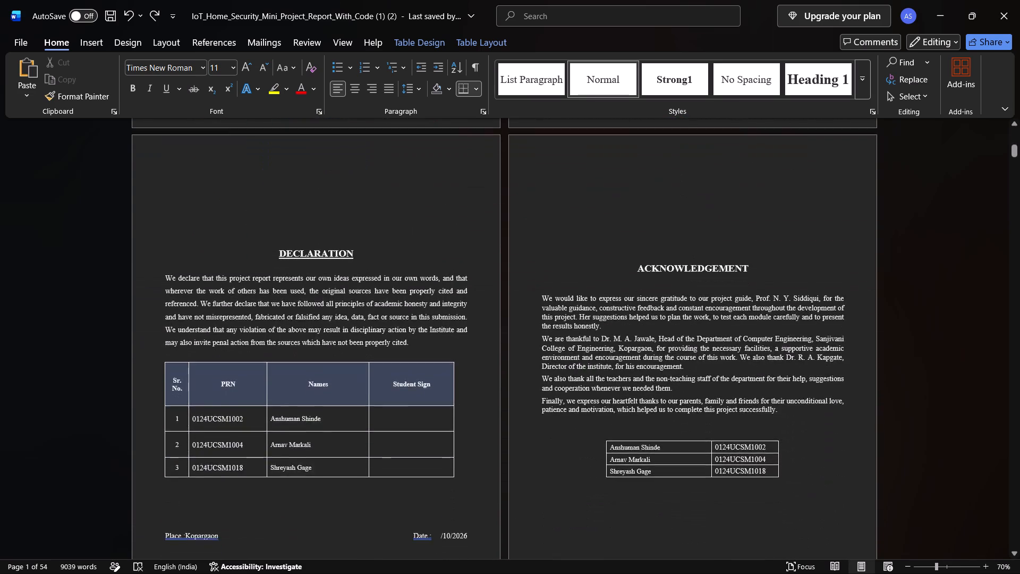
pyautogui.scroll(-2, 511, 435)
pyautogui.scroll(1, 511, 435)
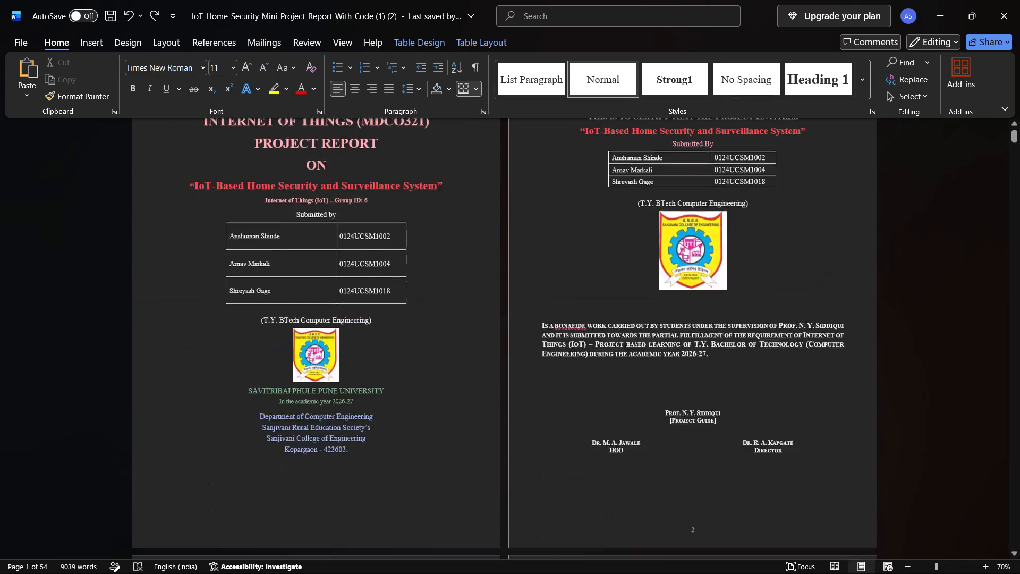
pyautogui.scroll(-5, 511, 435)
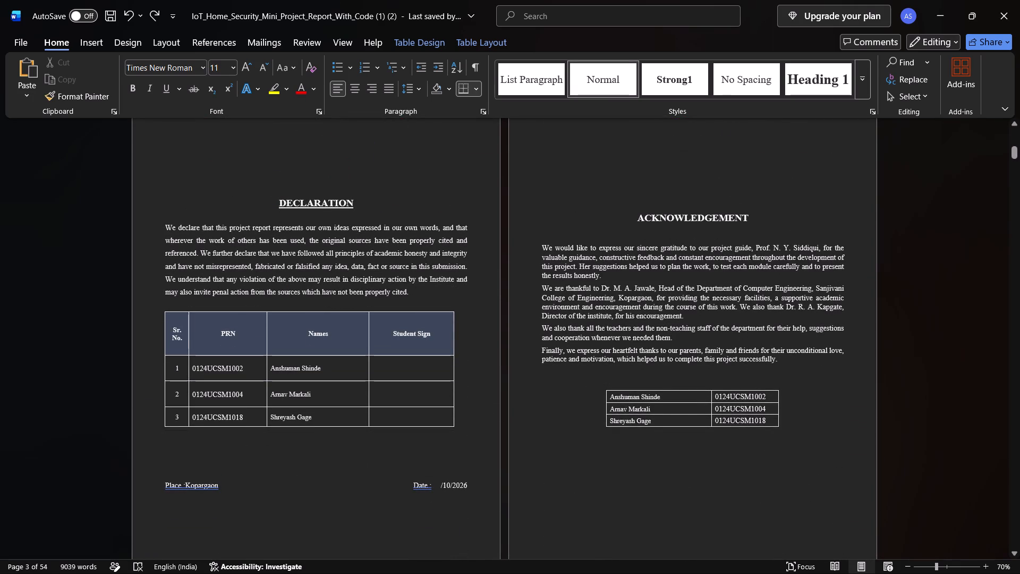
pyautogui.scroll(-6, 574, 206)
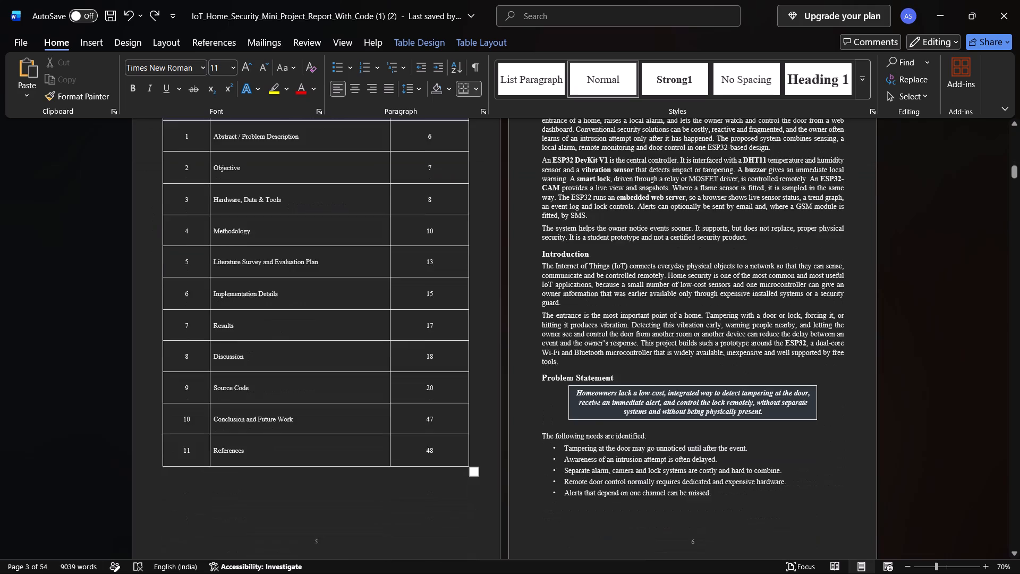
pyautogui.scroll(-1, 574, 206)
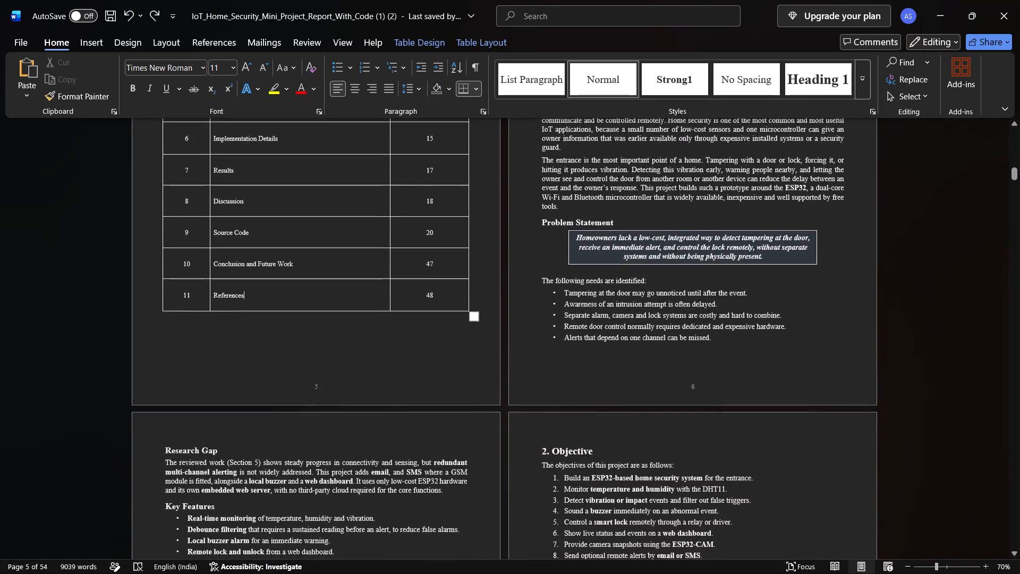
pyautogui.scroll(-3, 574, 206)
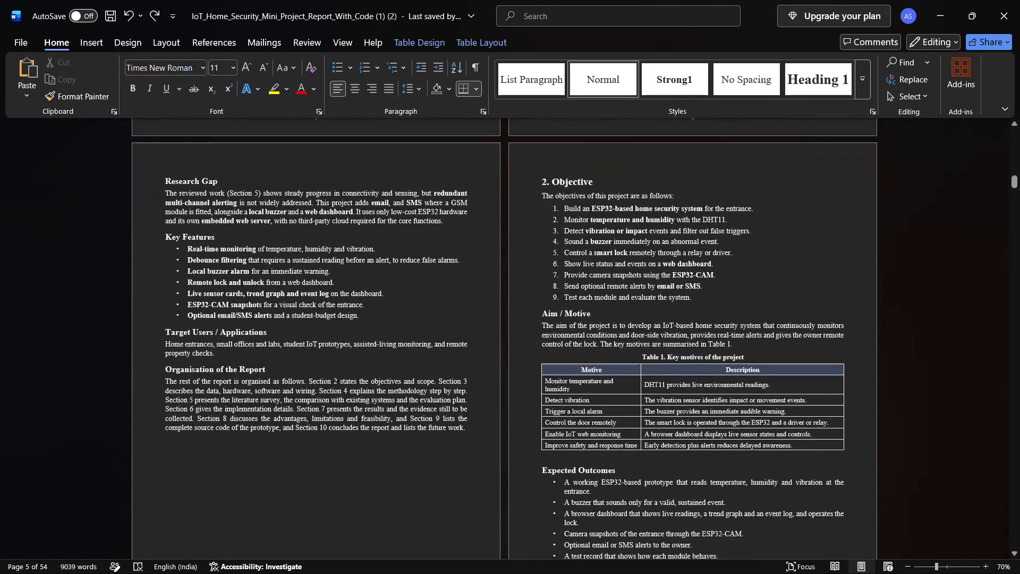
pyautogui.scroll(-5, 574, 206)
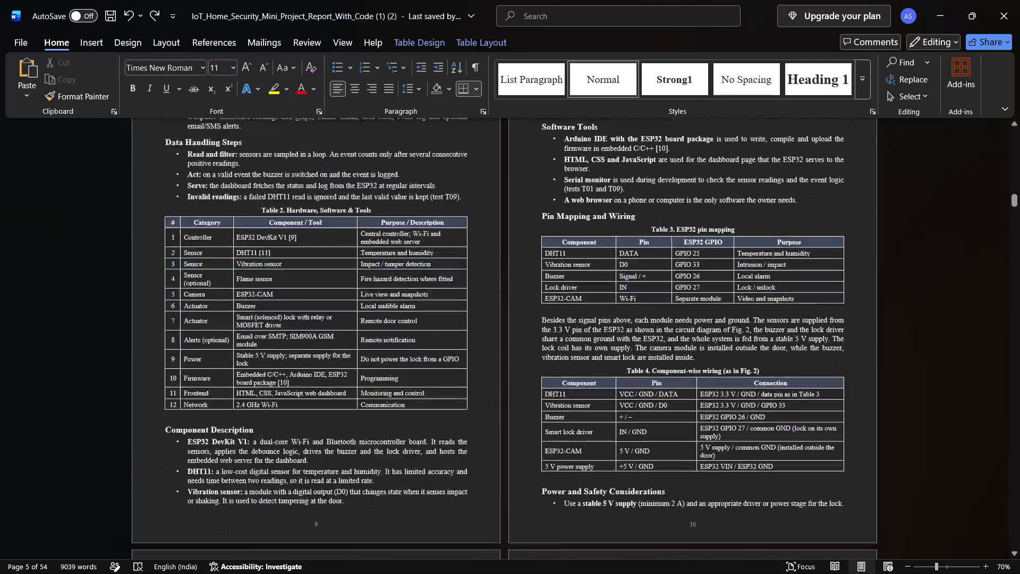
pyautogui.scroll(-3, 574, 206)
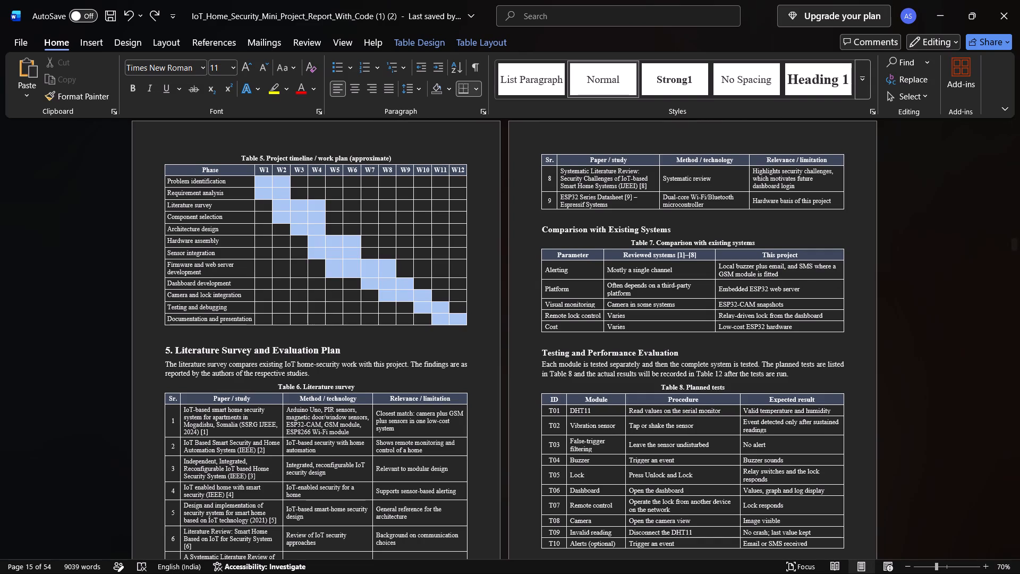
# Save the revised report under its existing file name.
pyautogui.click(30, 46)
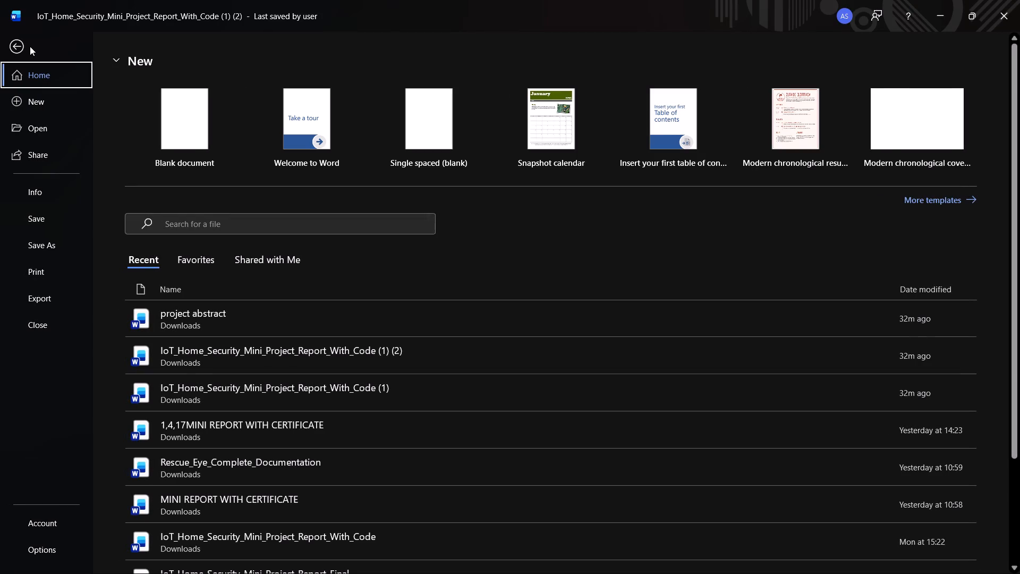
pyautogui.click(40, 223)
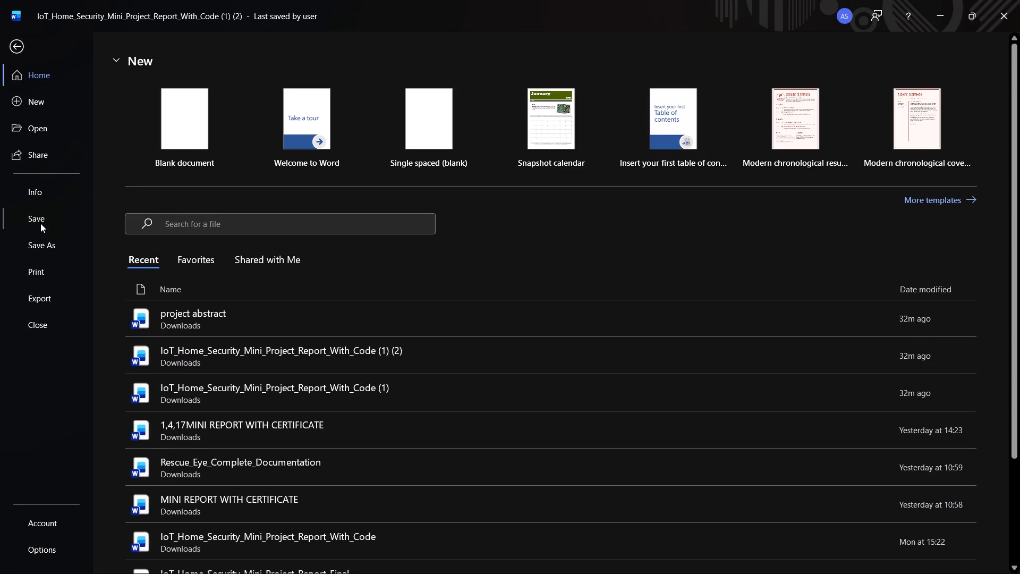
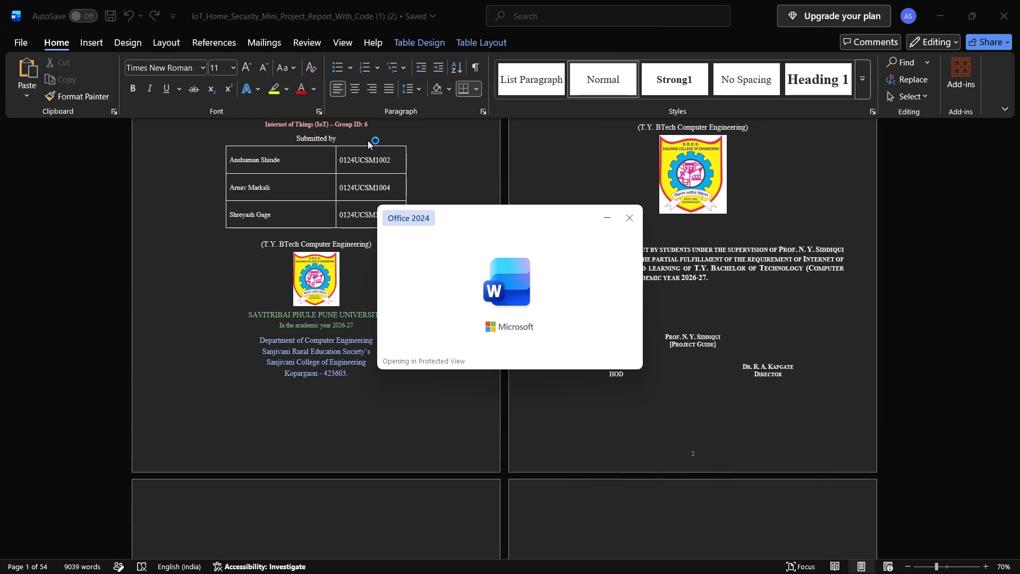
# Look over the cover and certificate pages of the Protected View report copy ending in "(1) (2) (2)" and close that copy.
pyautogui.scroll(-2, 625, 395)
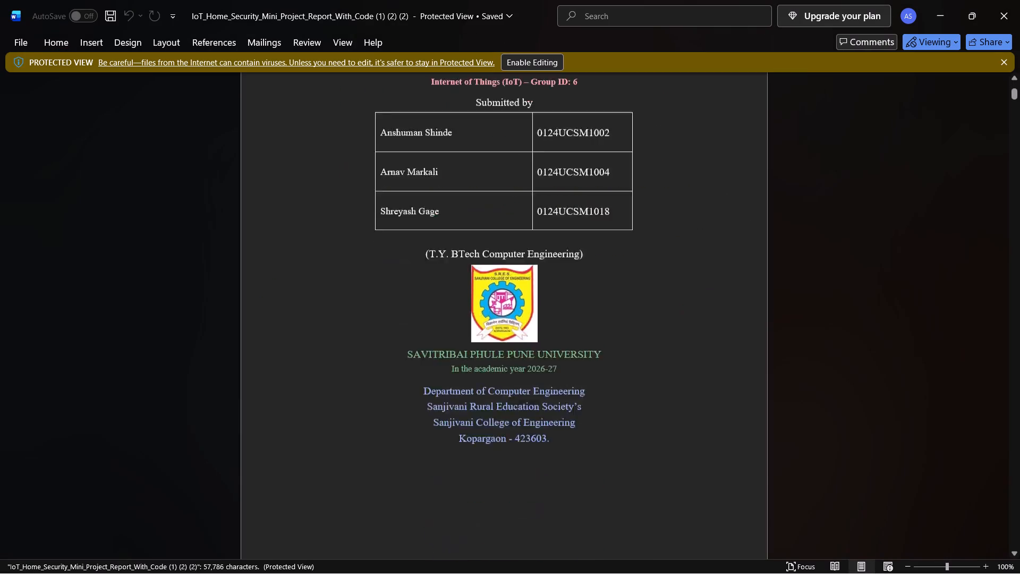
pyautogui.scroll(-3, 625, 395)
pyautogui.click(996, 0)
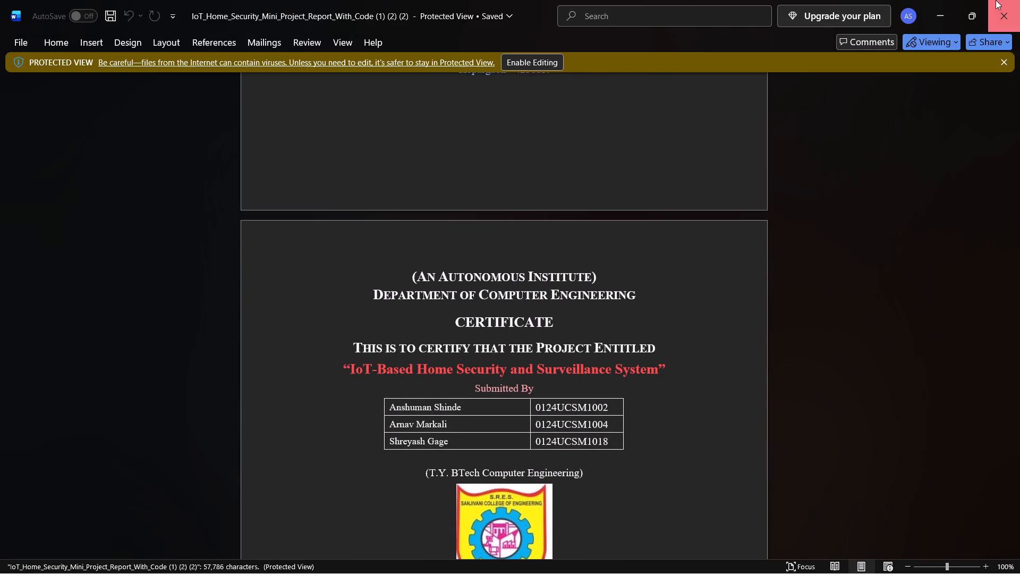
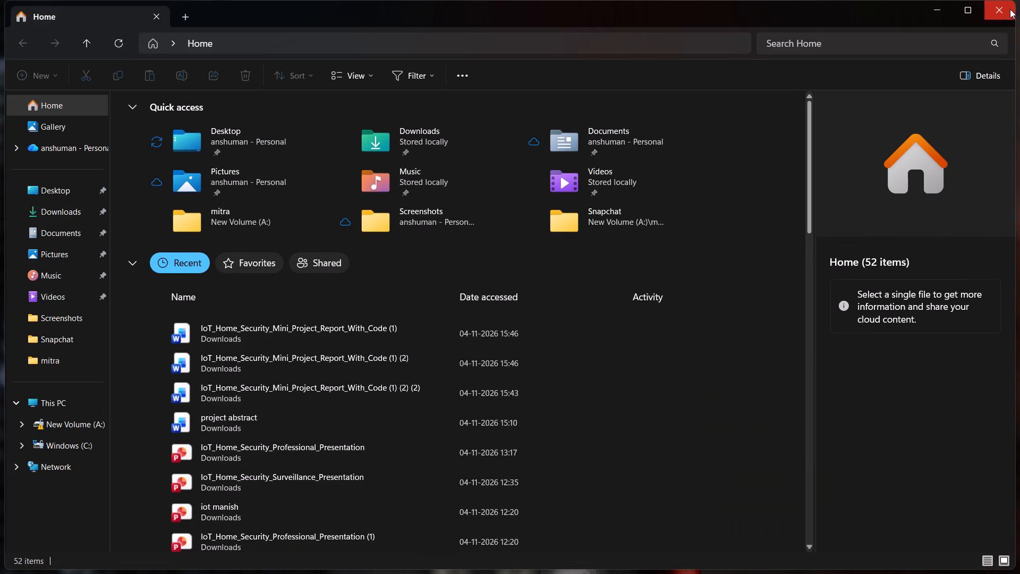
# Close the File Explorer window to return to the desktop.
pyautogui.click(1010, 9)
# Bring up the Windows options for shutting down or signing out.
pyautogui.press('super+x')
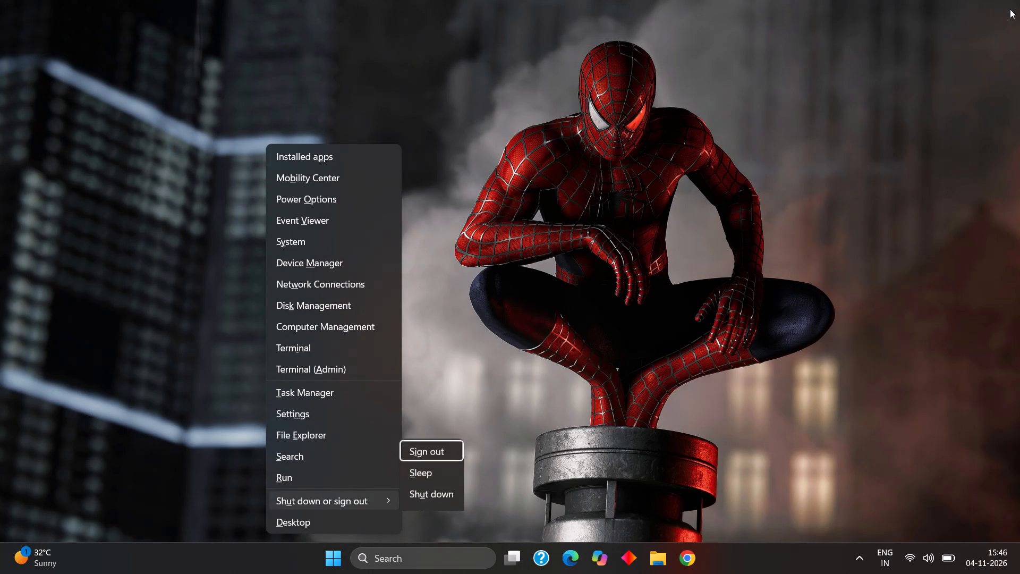